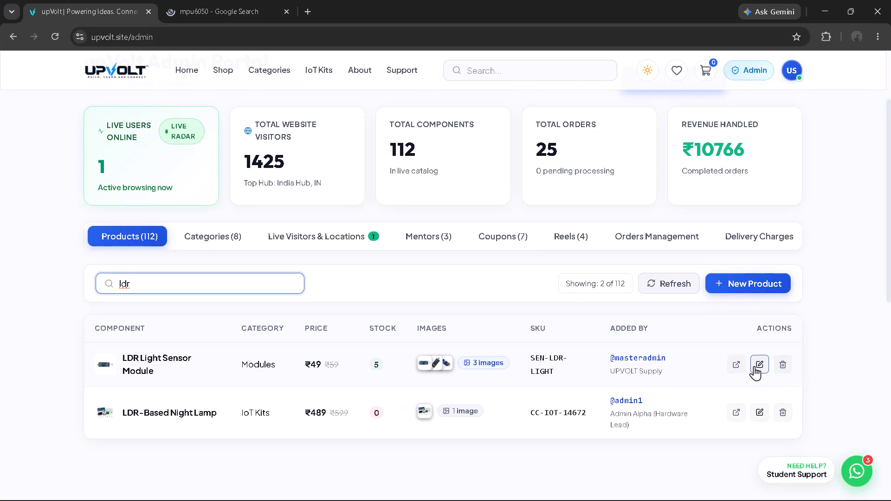
Edit the LDR Light Sensor Module to set its stock quantity to 4 and save it to the database.
{"action": "left_click", "coordinate": [754, 366]}
{"action": "scroll", "coordinate": [512, 286], "scroll_direction": "down", "scroll_amount": 1}
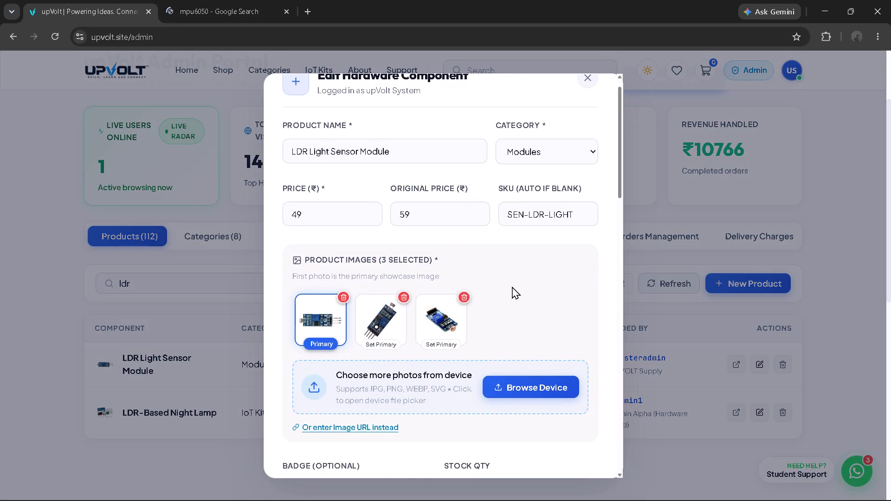
{"action": "scroll", "coordinate": [512, 286], "scroll_direction": "down", "scroll_amount": 1}
{"action": "left_click", "coordinate": [464, 389]}
{"action": "key", "text": "BackSpace"}
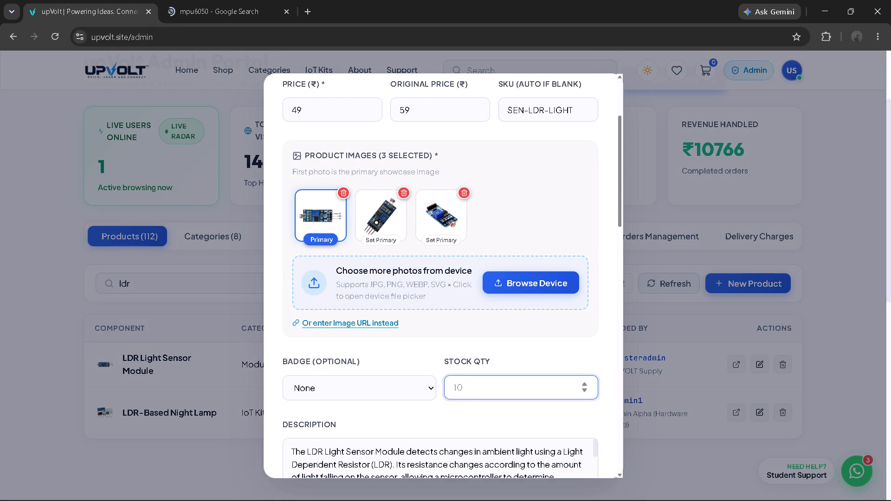
{"action": "key", "text": "4"}
{"action": "scroll", "coordinate": [467, 344], "scroll_direction": "down", "scroll_amount": 10}
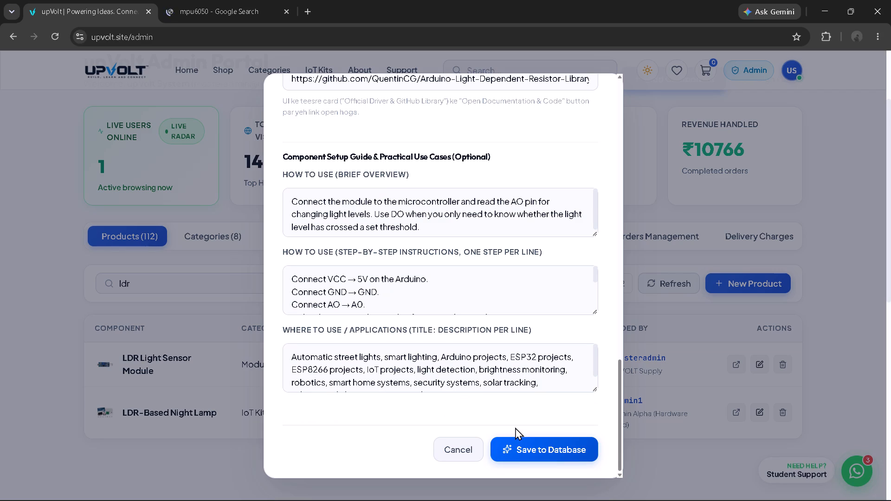
{"action": "left_click", "coordinate": [517, 440]}
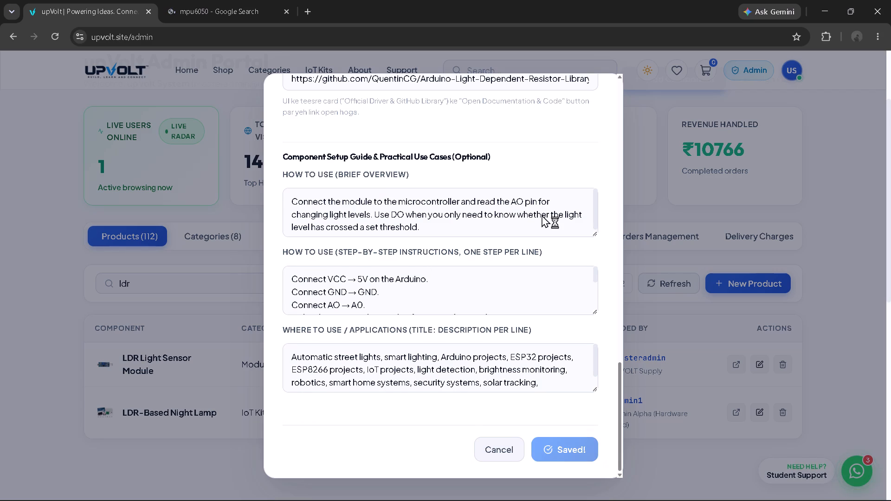
Replace the product list search with "boost" to find the boost converter entry.
{"action": "scroll", "coordinate": [542, 215], "scroll_direction": "up", "scroll_amount": 1}
{"action": "left_click", "coordinate": [177, 355]}
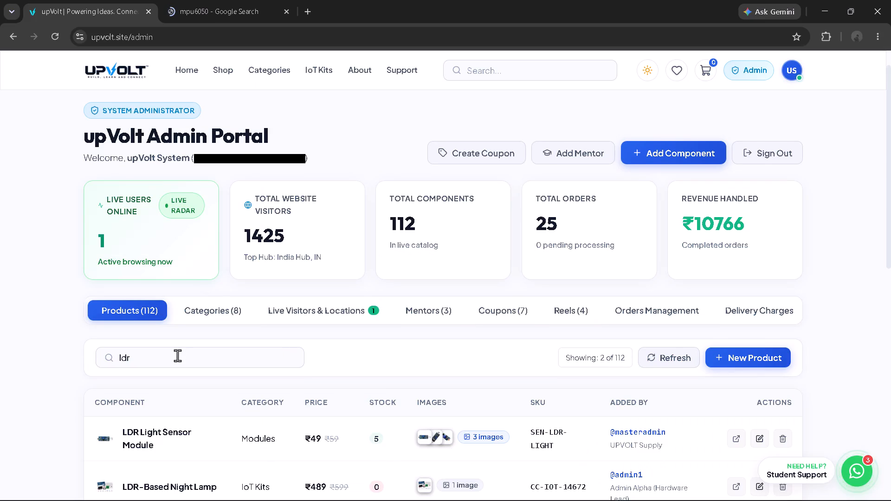
{"action": "key", "text": "BackSpace"}
{"action": "key", "text": "BackSpace"}
{"action": "key", "text": "BackSpace"}
{"action": "key", "text": "BackSpace"}
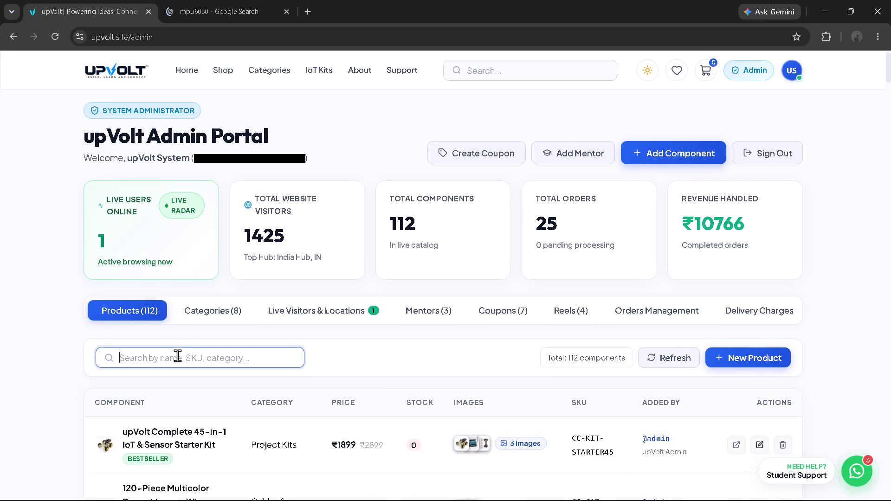
{"action": "type", "text": "boost"}
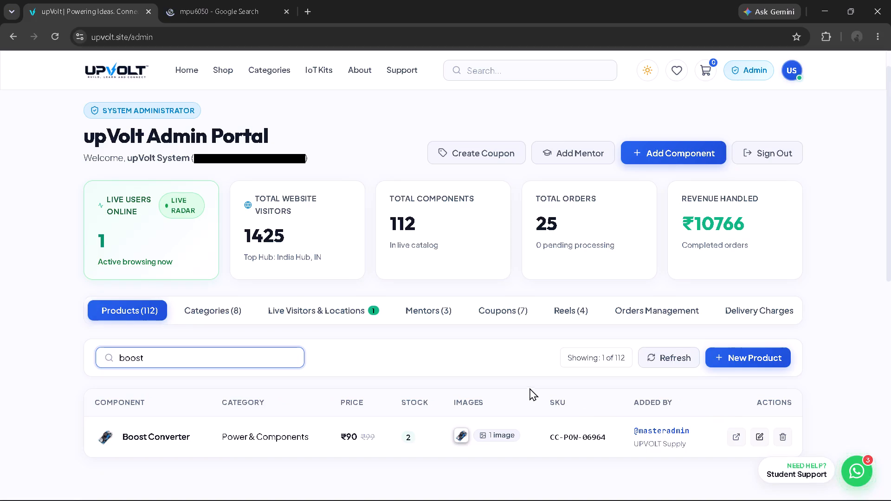
Search the product list for "12v" to check the 12V components.
{"action": "key", "text": "BackSpace"}
{"action": "key", "text": "BackSpace"}
{"action": "key", "text": "BackSpace"}
{"action": "key", "text": "BackSpace"}
{"action": "key", "text": "BackSpace"}
{"action": "type", "text": "12"}
{"action": "type", "text": "v"}
{"action": "key", "text": "space"}
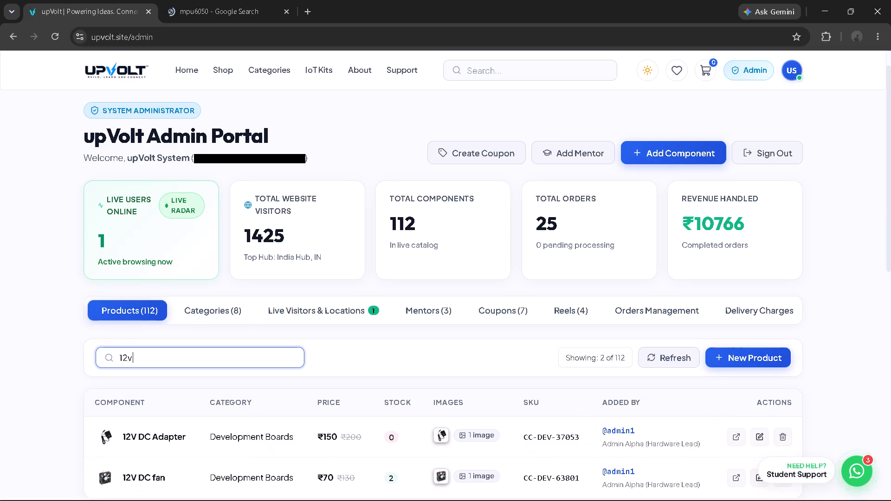
Search the product list for "rfi" and review the RFID components' stock.
{"action": "key", "text": "BackSpace"}
{"action": "key", "text": "BackSpace"}
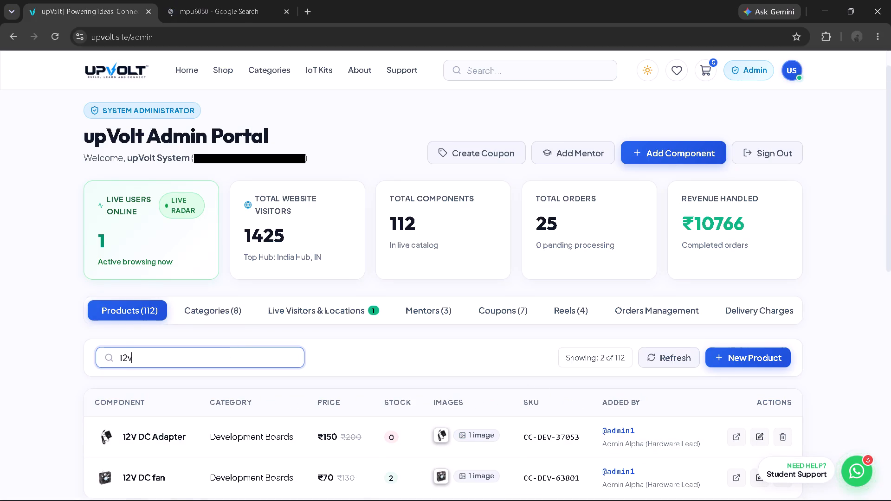
{"action": "key", "text": "BackSpace"}
{"action": "key", "text": "BackSpace"}
{"action": "key", "text": "BackSpace"}
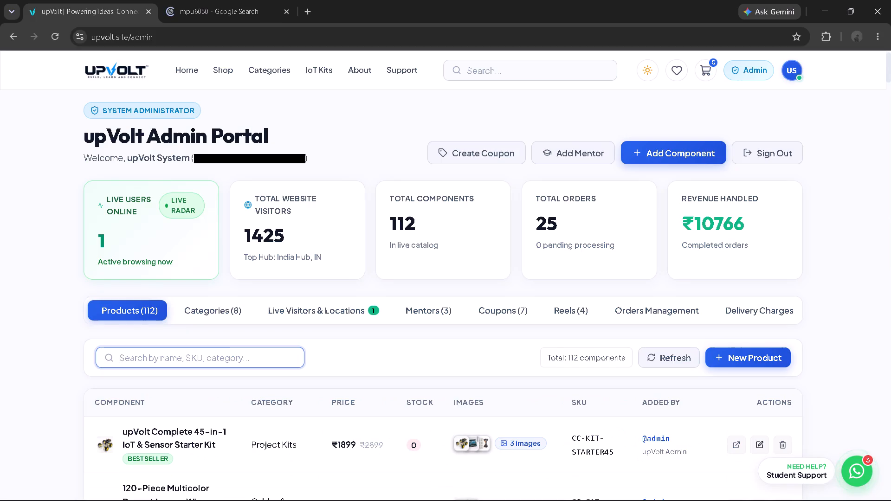
{"action": "type", "text": "rfi"}
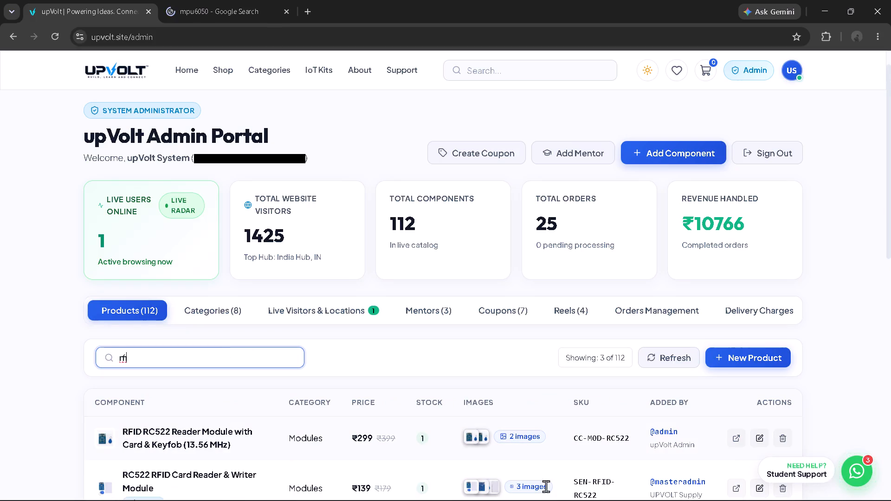
{"action": "scroll", "coordinate": [558, 486], "scroll_direction": "down", "scroll_amount": 1}
{"action": "scroll", "coordinate": [756, 399], "scroll_direction": "down", "scroll_amount": 1}
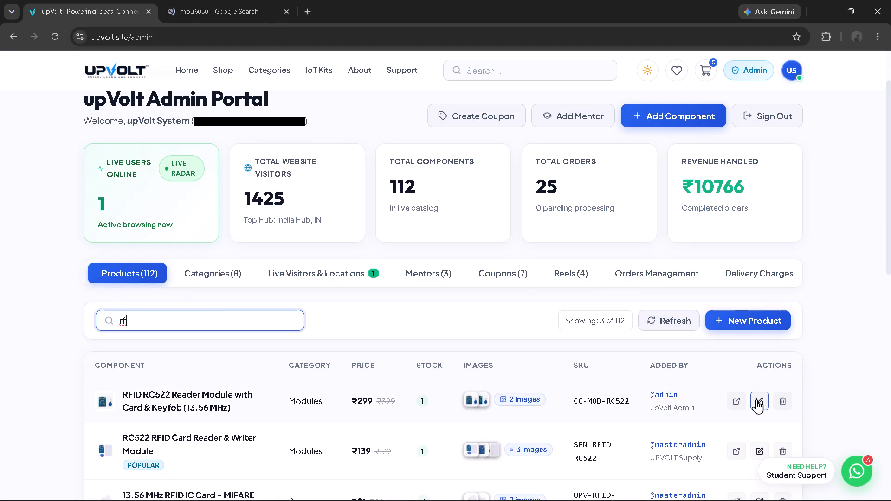
{"action": "scroll", "coordinate": [756, 399], "scroll_direction": "down", "scroll_amount": 1}
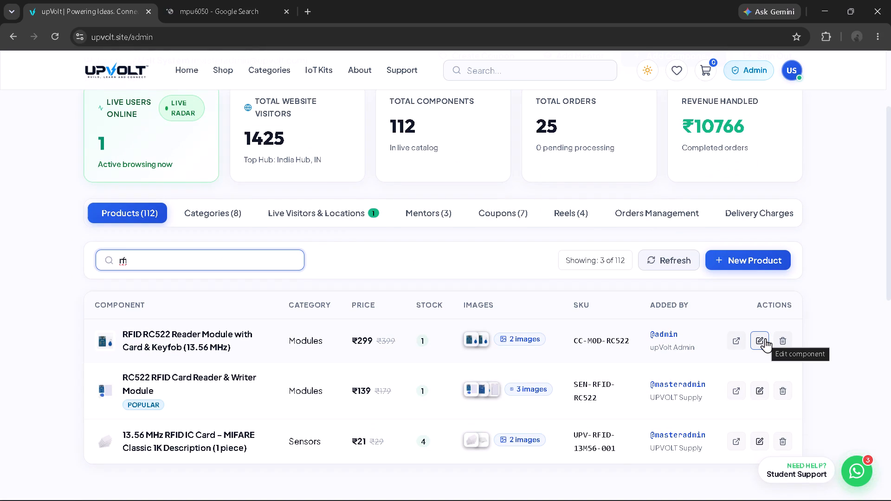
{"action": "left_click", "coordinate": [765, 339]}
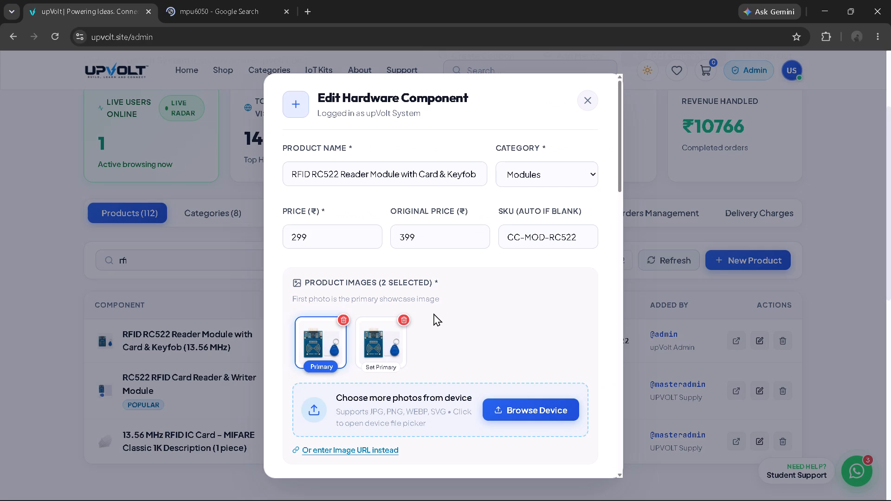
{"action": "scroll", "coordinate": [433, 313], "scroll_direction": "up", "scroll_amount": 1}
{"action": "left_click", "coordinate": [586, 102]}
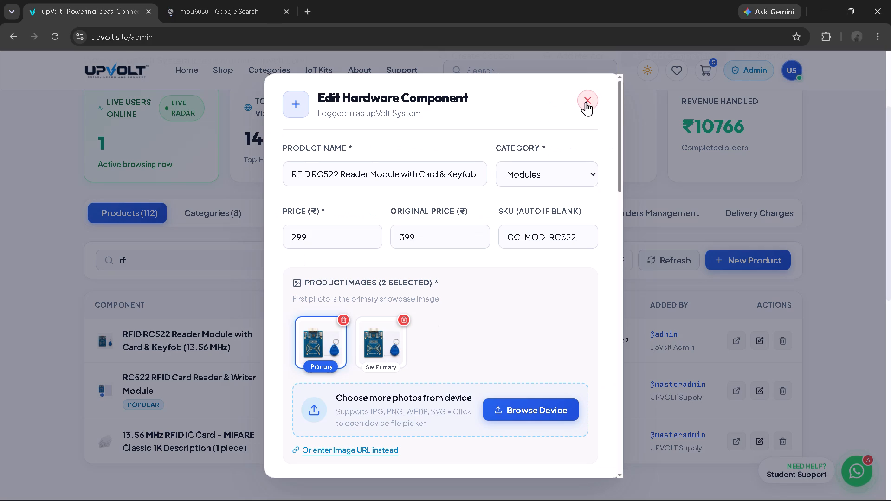
Search the product list for "mq3", broaden the search to "mq", and clear the search.
{"action": "left_click", "coordinate": [233, 259]}
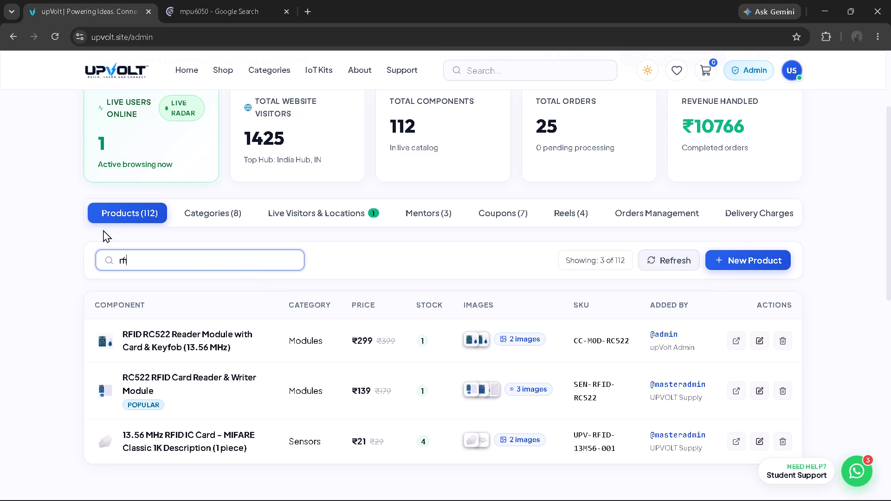
{"action": "key", "text": "BackSpace"}
{"action": "key", "text": "BackSpace"}
{"action": "key", "text": "BackSpace"}
{"action": "key", "text": "BackSpace"}
{"action": "type", "text": "mq3"}
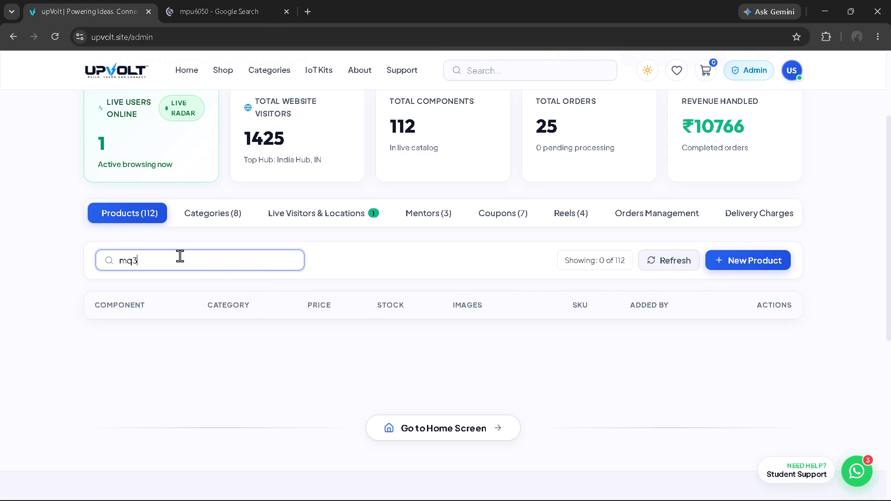
{"action": "key", "text": "BackSpace"}
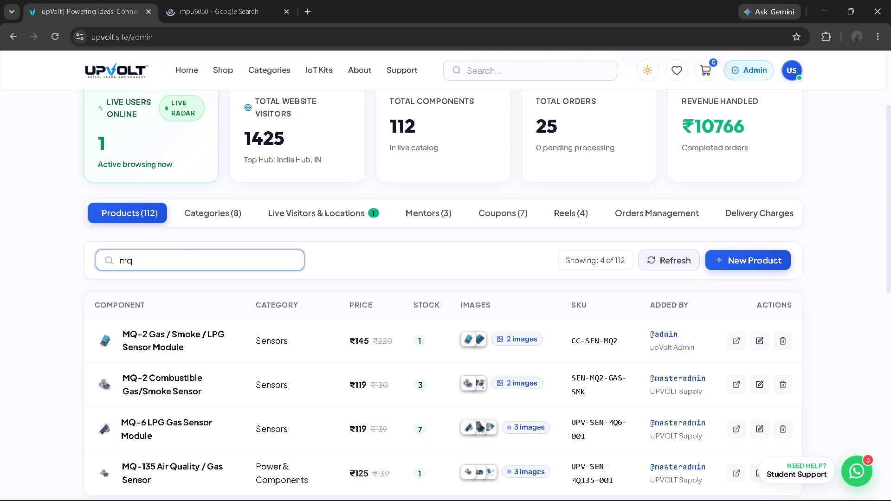
{"action": "key", "text": "BackSpace"}
{"action": "key", "text": "BackSpace"}
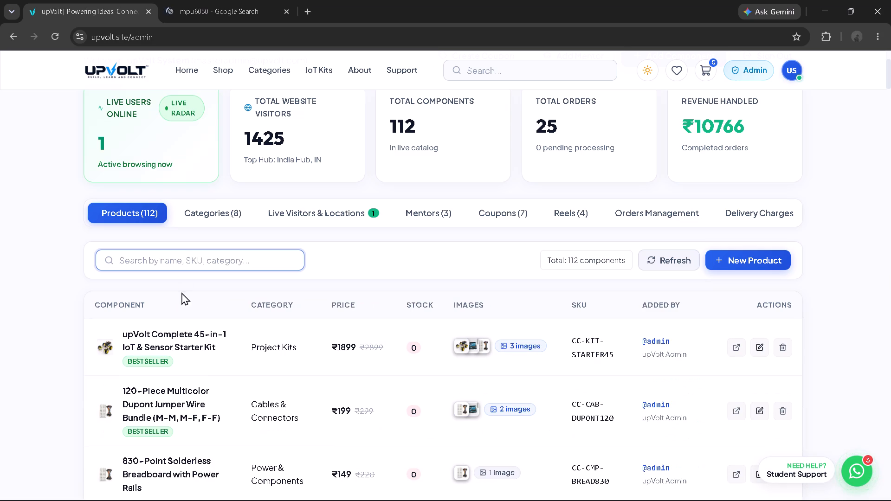
Switch to the Google search page, search for "mq3" and show the image results.
{"action": "left_click", "coordinate": [260, 0]}
{"action": "left_click", "coordinate": [200, 80]}
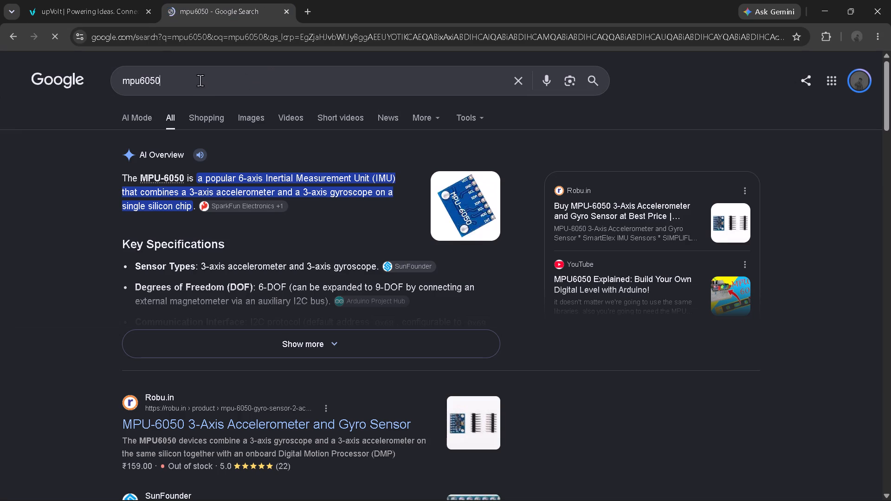
{"action": "key", "text": "BackSpace"}
{"action": "key", "text": "BackSpace"}
{"action": "key", "text": "BackSpace"}
{"action": "key", "text": "BackSpace"}
{"action": "key", "text": "BackSpace"}
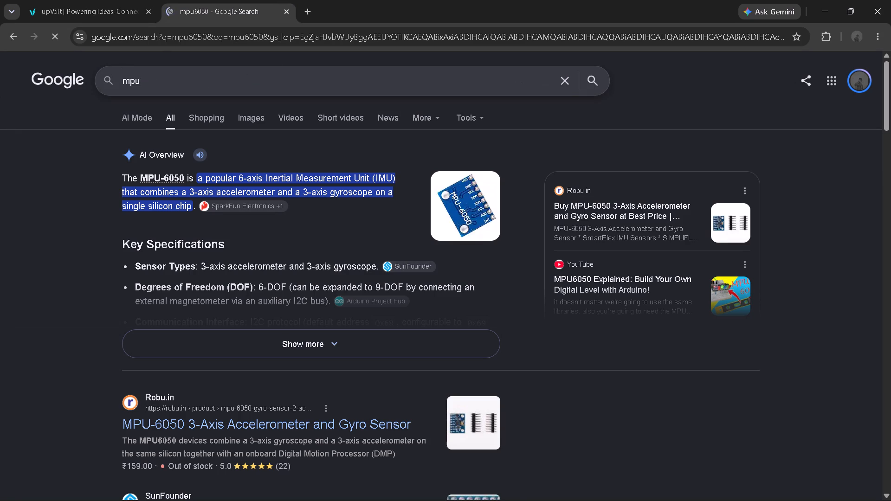
{"action": "key", "text": "BackSpace"}
{"action": "type", "text": "q3"}
{"action": "key", "text": "Return"}
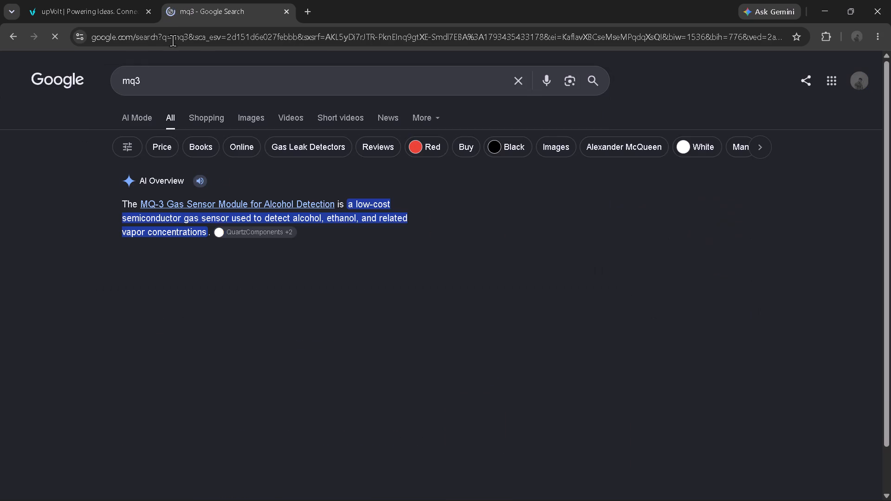
{"action": "left_click", "coordinate": [260, 115]}
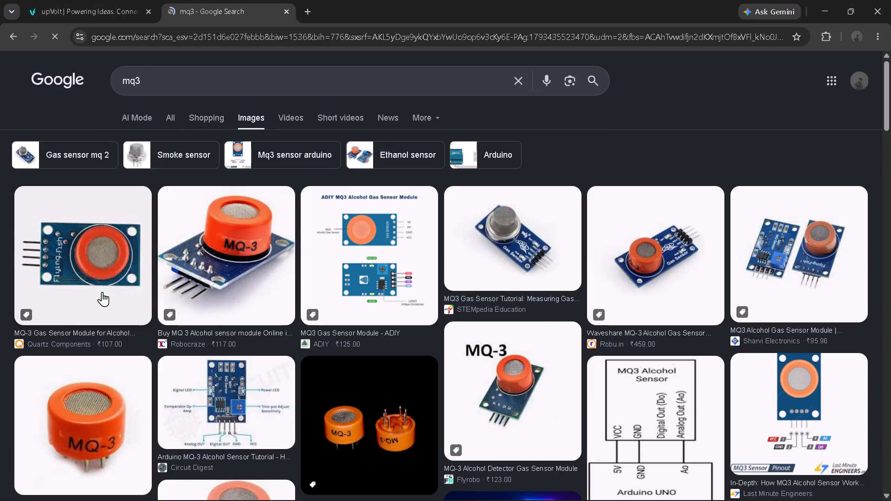
Open the Robocraze MQ-3 alcohol sensor image and capture a screenshot cropped to the picture.
{"action": "left_click", "coordinate": [214, 251]}
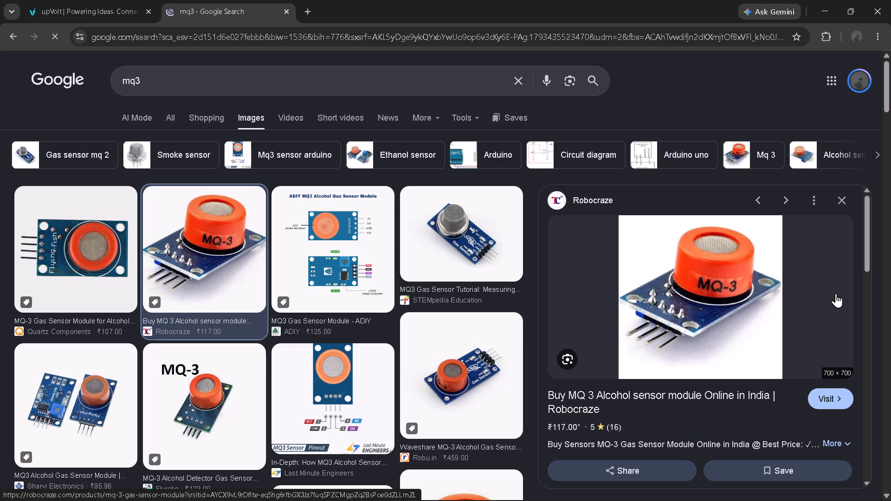
{"action": "key", "text": "Print"}
{"action": "left_click_drag", "start_coordinate": [620, 216], "coordinate": [780, 373]}
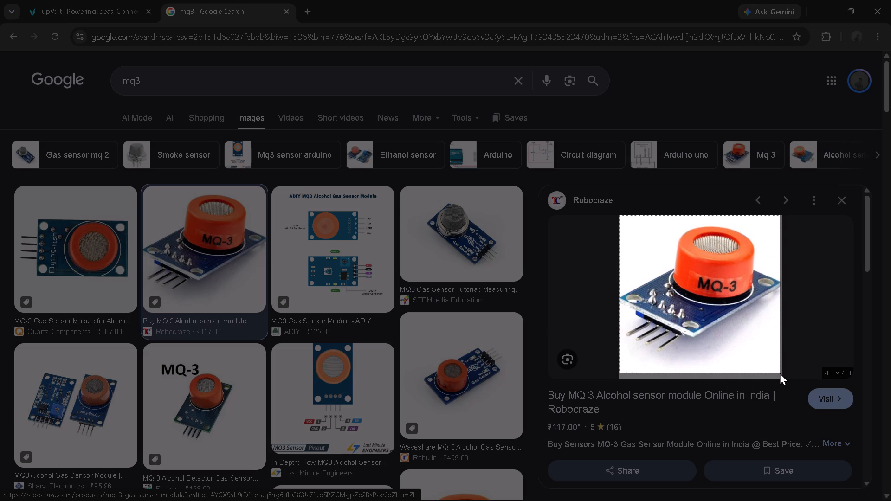
{"action": "left_click_drag", "start_coordinate": [780, 373], "coordinate": [781, 375]}
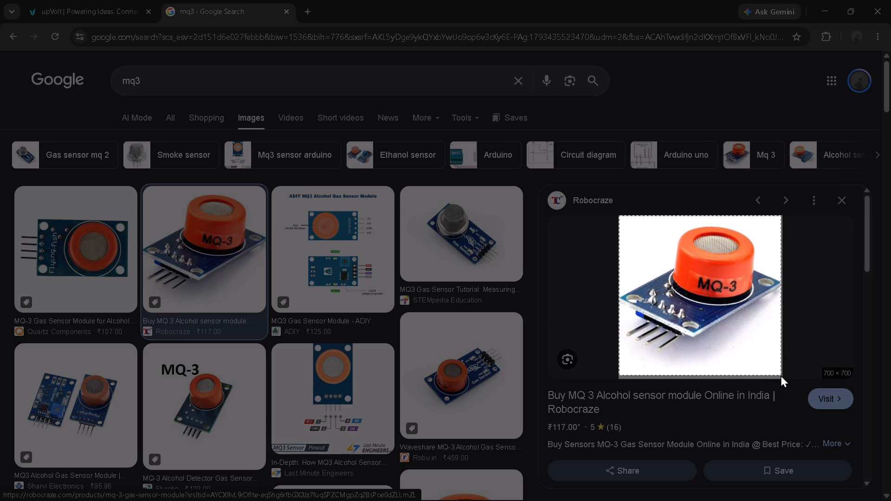
{"action": "left_click_drag", "start_coordinate": [781, 375], "coordinate": [780, 376]}
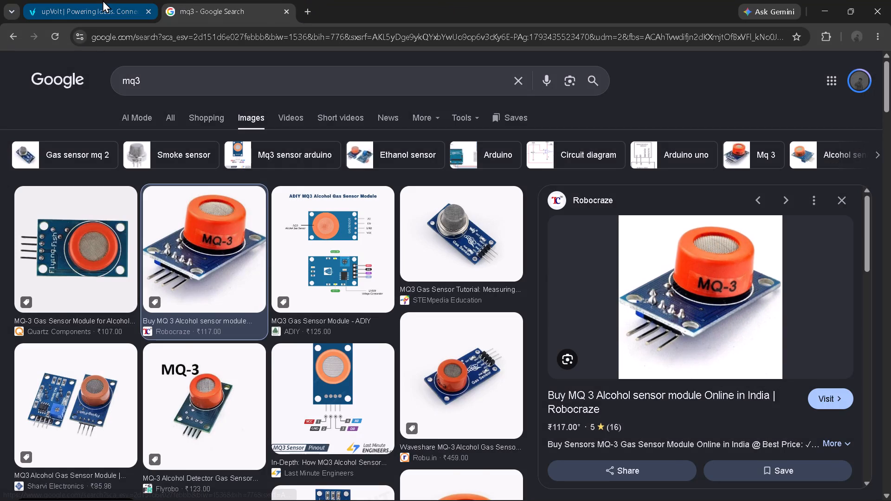
Switch to the upVolt admin page, start a new product and name it "MQ-3 Alcohol Sensor".
{"action": "left_click", "coordinate": [103, 0]}
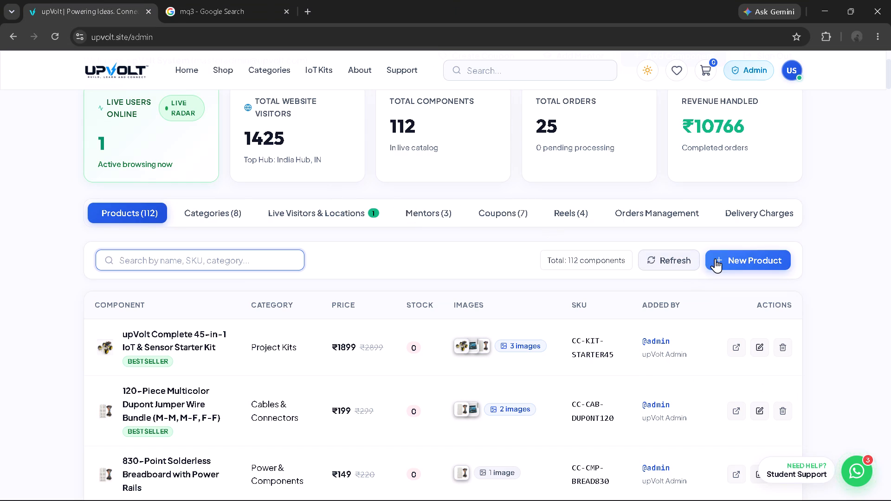
{"action": "left_click", "coordinate": [716, 257]}
{"action": "left_click", "coordinate": [373, 165]}
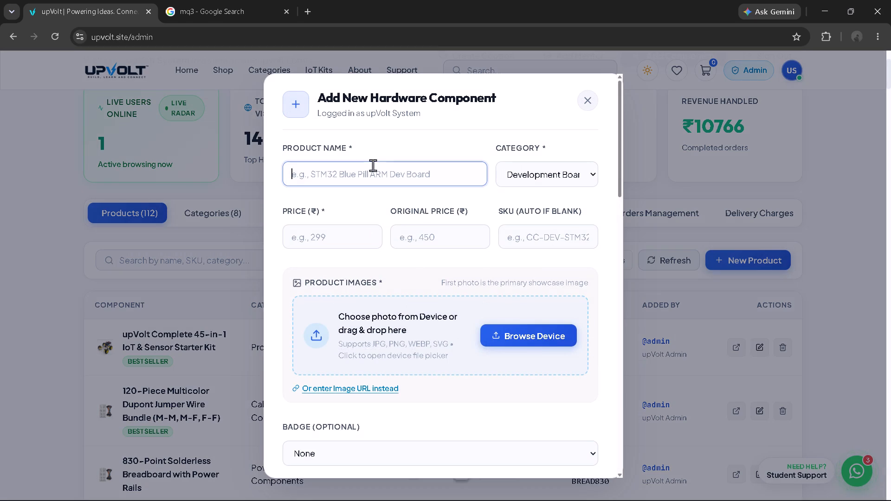
{"action": "key", "text": "shift+m"}
{"action": "key", "text": "shift+q"}
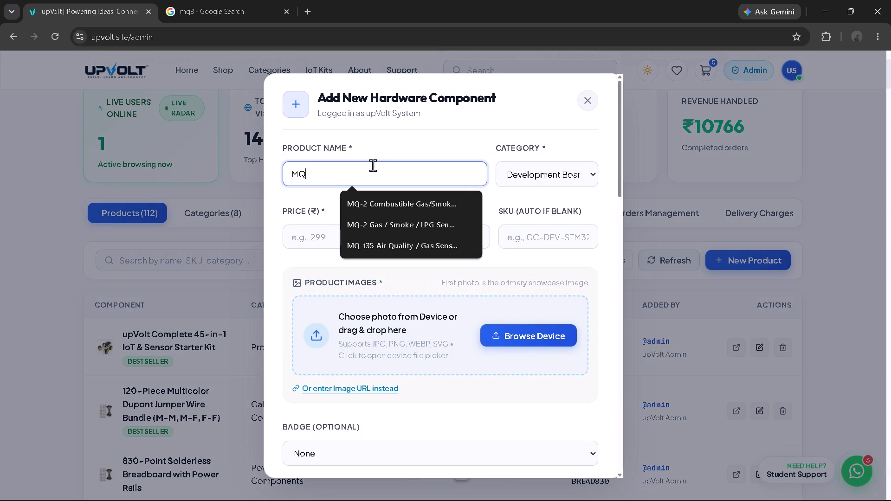
{"action": "type", "text": "-3"}
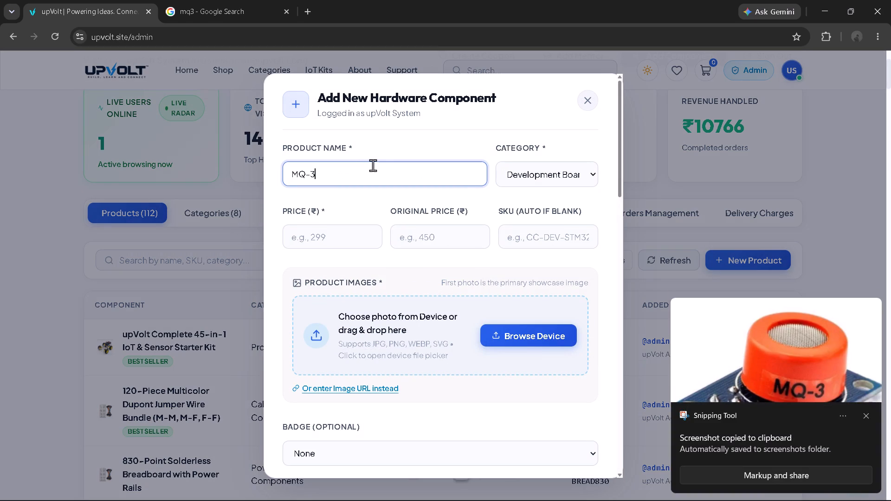
{"action": "key", "text": "space"}
{"action": "left_click", "coordinate": [244, 0]}
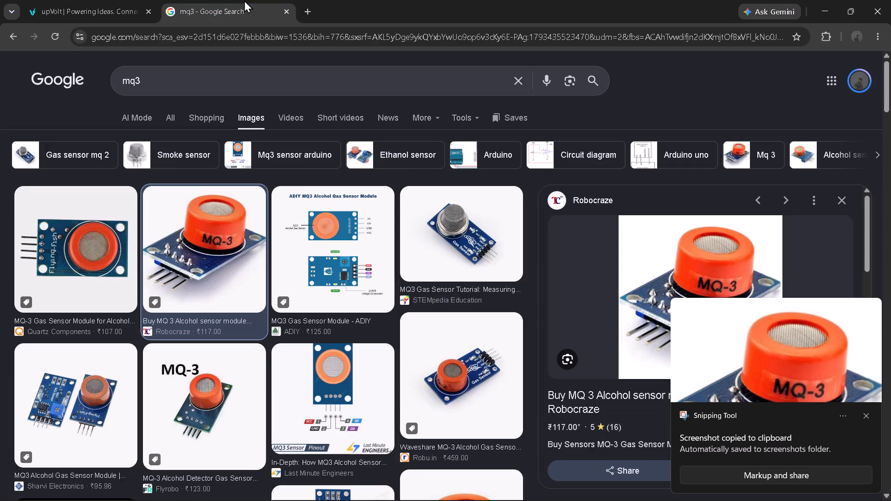
{"action": "left_click", "coordinate": [91, 0]}
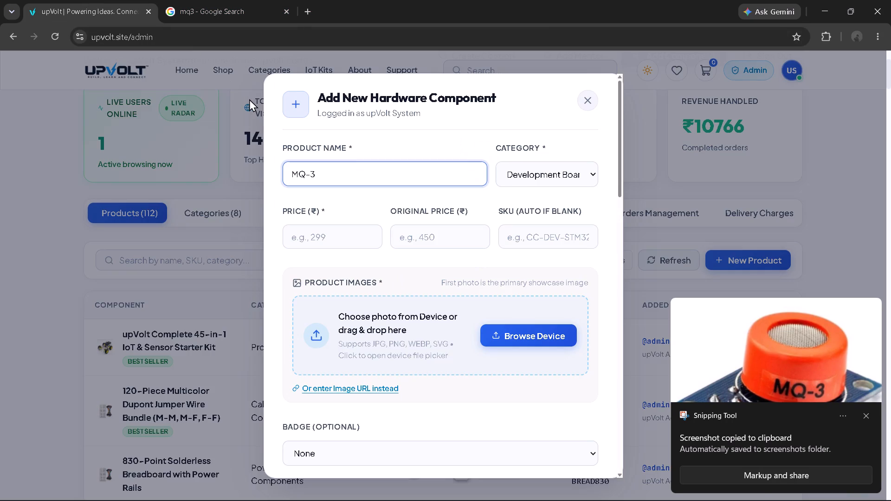
{"action": "type", "text": "Alcochol"}
{"action": "key", "text": "space"}
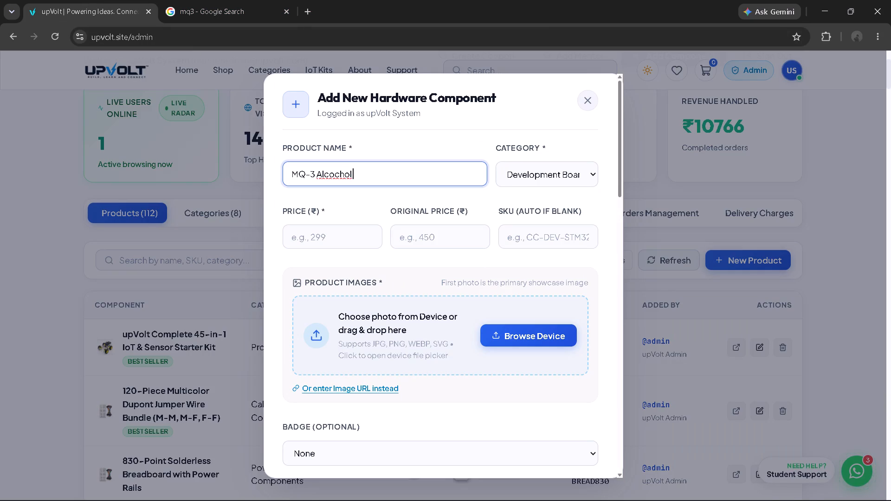
{"action": "key", "text": "BackSpace"}
{"action": "key", "text": "BackSpace"}
{"action": "key", "text": "BackSpace"}
{"action": "key", "text": "BackSpace"}
{"action": "key", "text": "BackSpace"}
{"action": "key", "text": "BackSpace"}
{"action": "type", "text": "ohol Sens"}
{"action": "type", "text": "or"}
Set the new product's category to Sensors, its price to 125 and its original price to 199.
{"action": "left_click", "coordinate": [531, 176]}
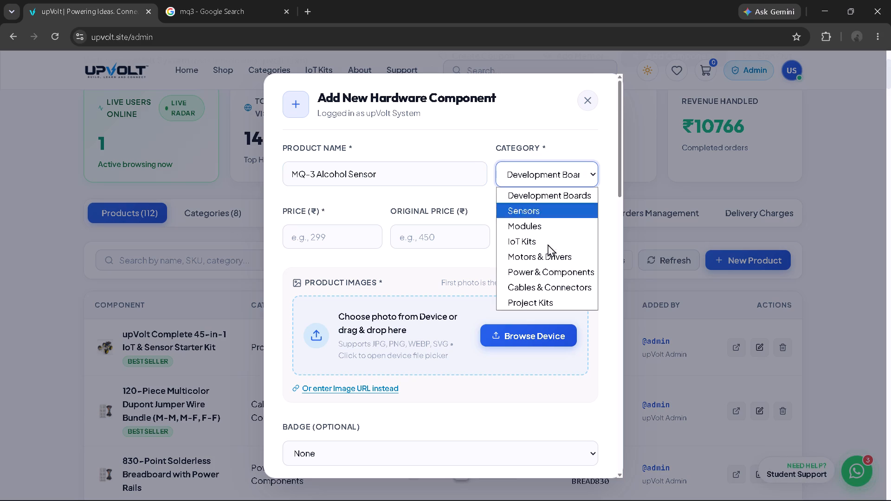
{"action": "left_click", "coordinate": [544, 217]}
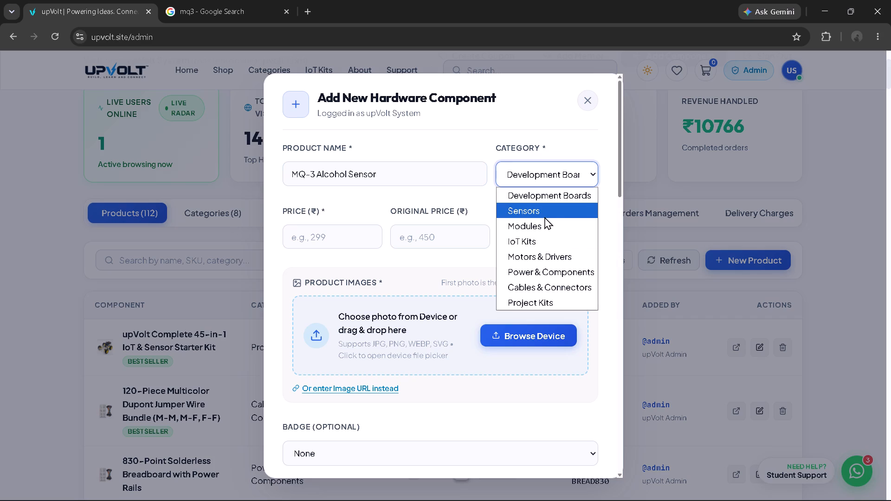
{"action": "left_click", "coordinate": [288, 240]}
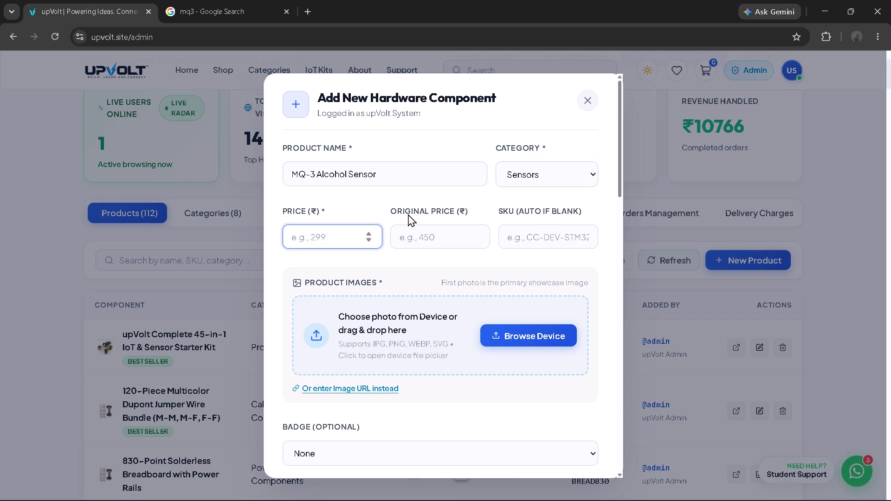
{"action": "type", "text": "125"}
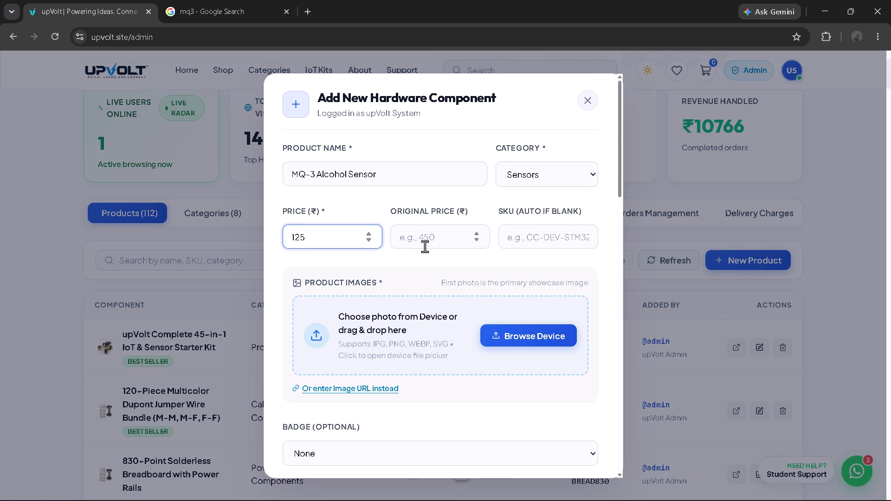
{"action": "left_click", "coordinate": [422, 241]}
{"action": "type", "text": "450"}
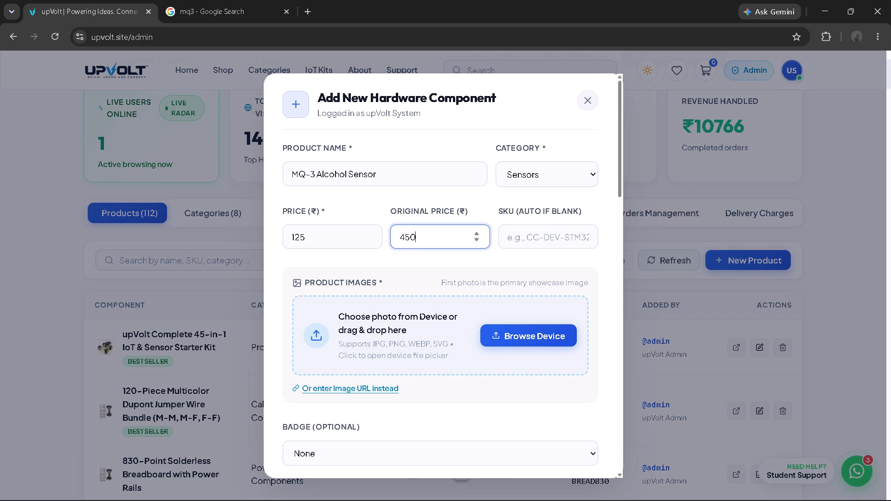
{"action": "key", "text": "BackSpace"}
{"action": "key", "text": "BackSpace"}
{"action": "key", "text": "BackSpace"}
{"action": "key", "text": "BackSpace"}
{"action": "type", "text": "10"}
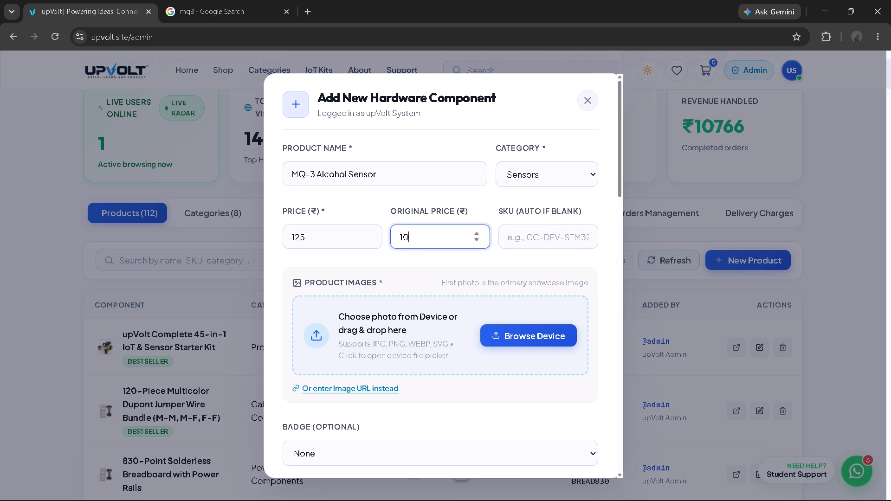
{"action": "key", "text": "BackSpace"}
{"action": "key", "text": "1"}
{"action": "key", "text": "BackSpace"}
{"action": "type", "text": "99"}
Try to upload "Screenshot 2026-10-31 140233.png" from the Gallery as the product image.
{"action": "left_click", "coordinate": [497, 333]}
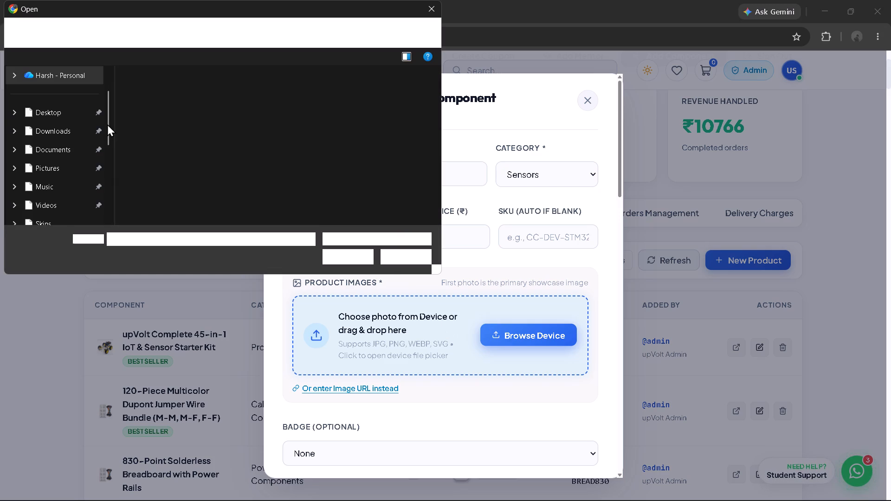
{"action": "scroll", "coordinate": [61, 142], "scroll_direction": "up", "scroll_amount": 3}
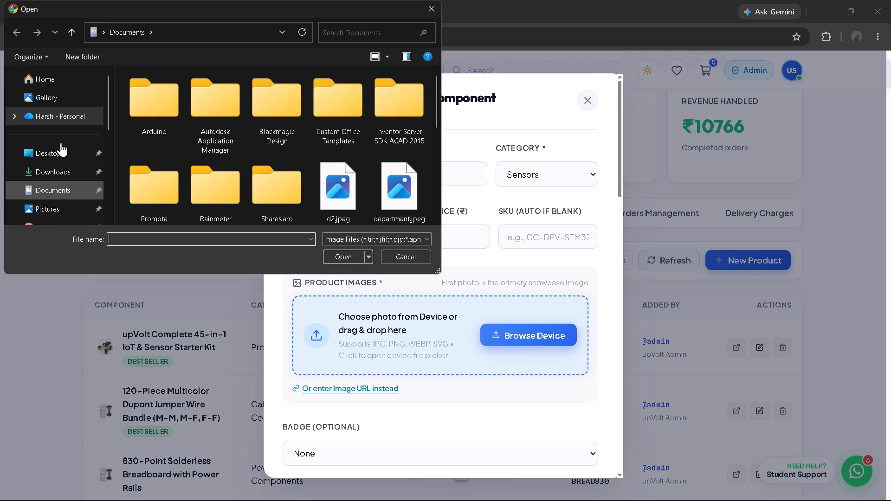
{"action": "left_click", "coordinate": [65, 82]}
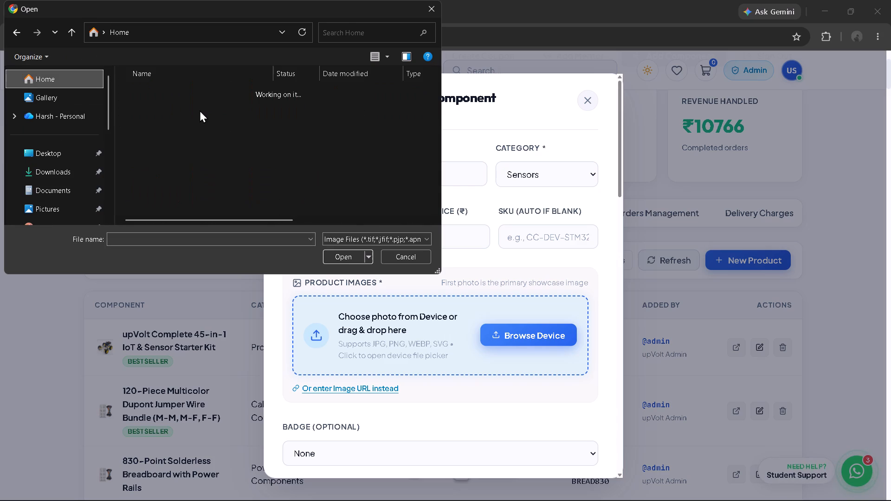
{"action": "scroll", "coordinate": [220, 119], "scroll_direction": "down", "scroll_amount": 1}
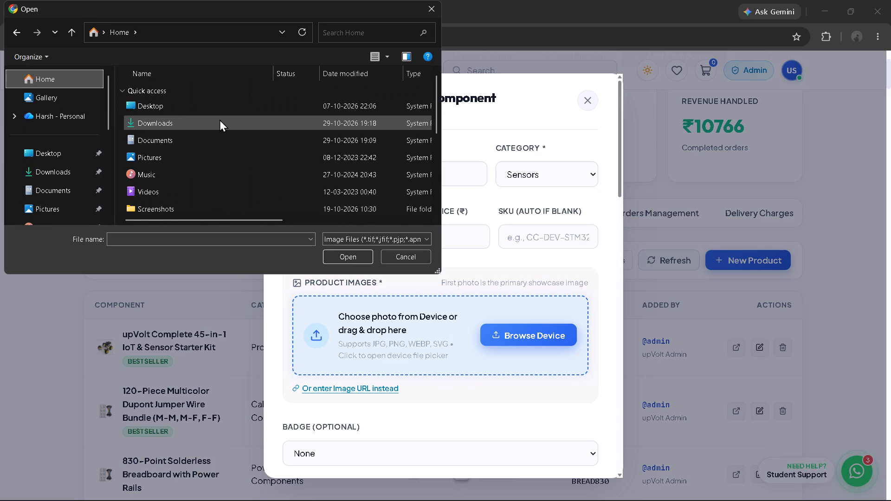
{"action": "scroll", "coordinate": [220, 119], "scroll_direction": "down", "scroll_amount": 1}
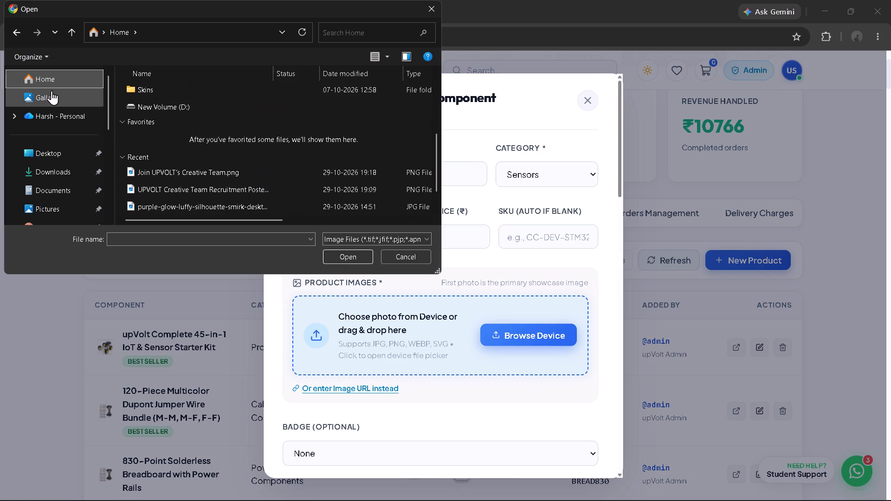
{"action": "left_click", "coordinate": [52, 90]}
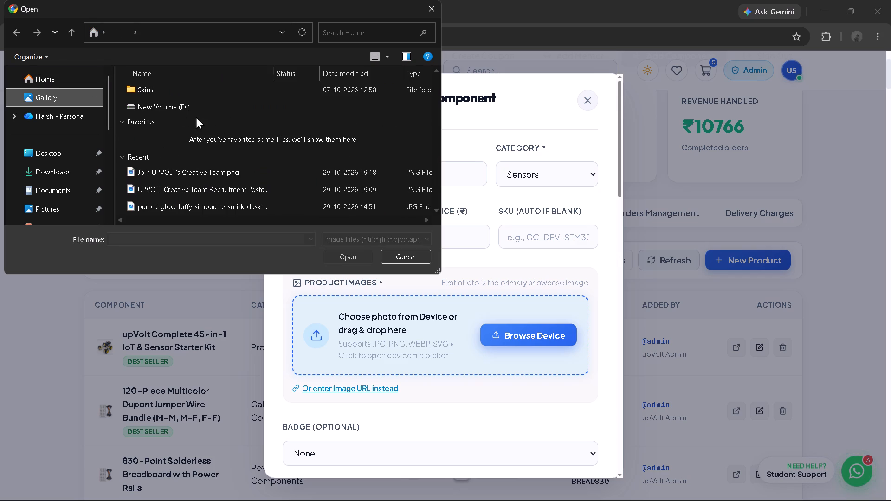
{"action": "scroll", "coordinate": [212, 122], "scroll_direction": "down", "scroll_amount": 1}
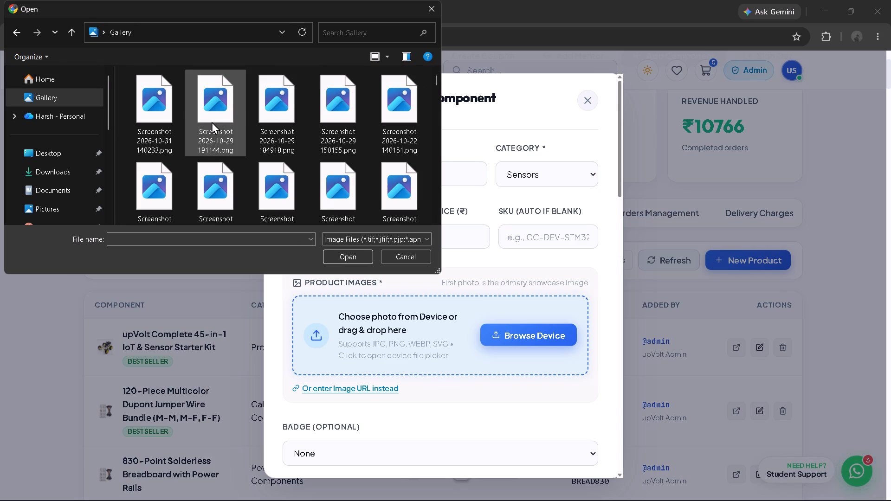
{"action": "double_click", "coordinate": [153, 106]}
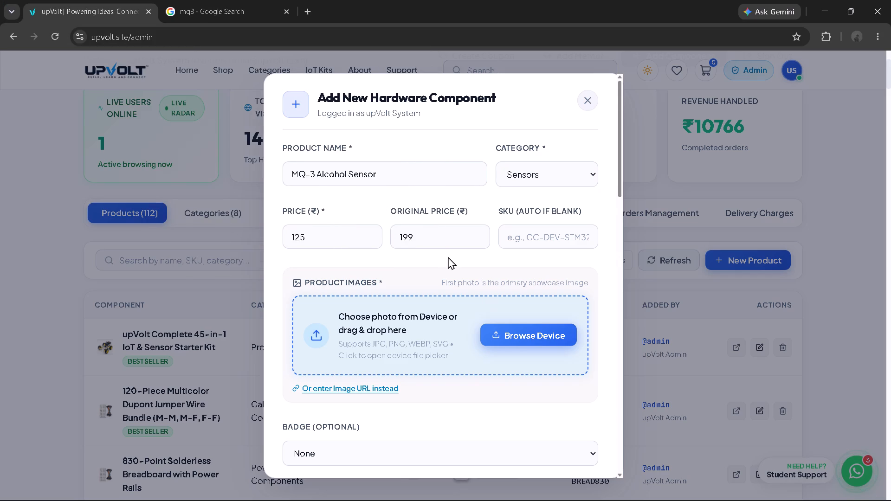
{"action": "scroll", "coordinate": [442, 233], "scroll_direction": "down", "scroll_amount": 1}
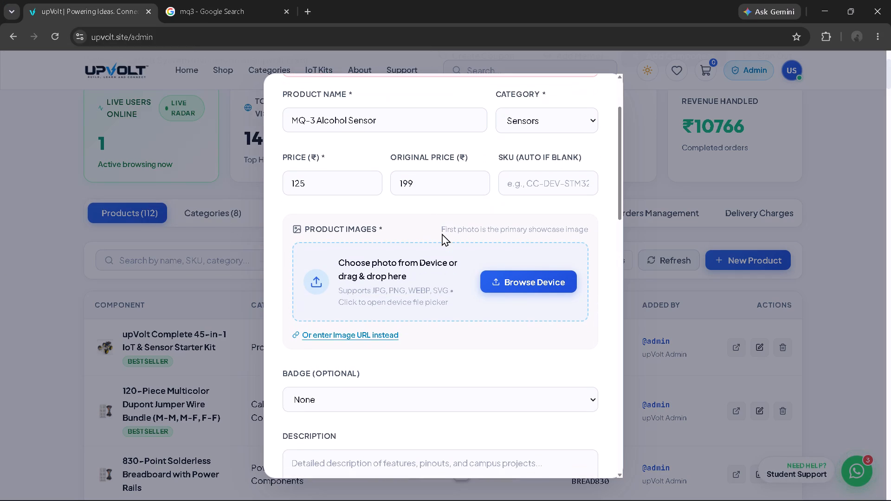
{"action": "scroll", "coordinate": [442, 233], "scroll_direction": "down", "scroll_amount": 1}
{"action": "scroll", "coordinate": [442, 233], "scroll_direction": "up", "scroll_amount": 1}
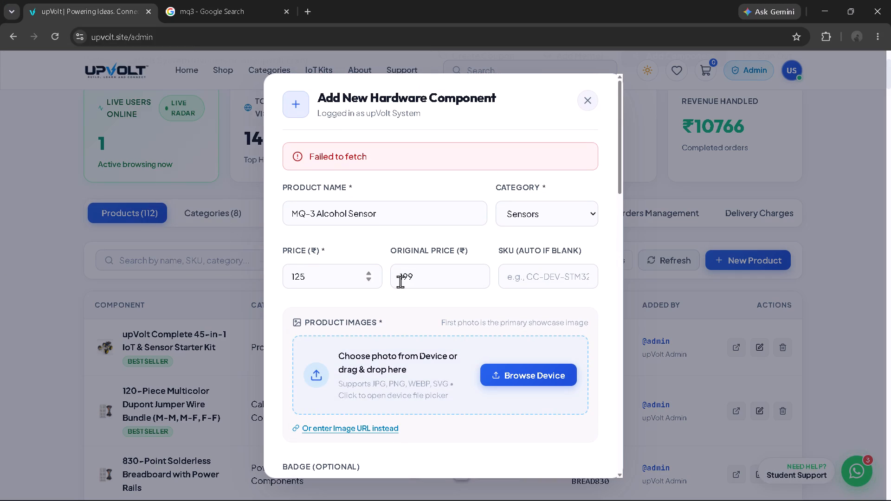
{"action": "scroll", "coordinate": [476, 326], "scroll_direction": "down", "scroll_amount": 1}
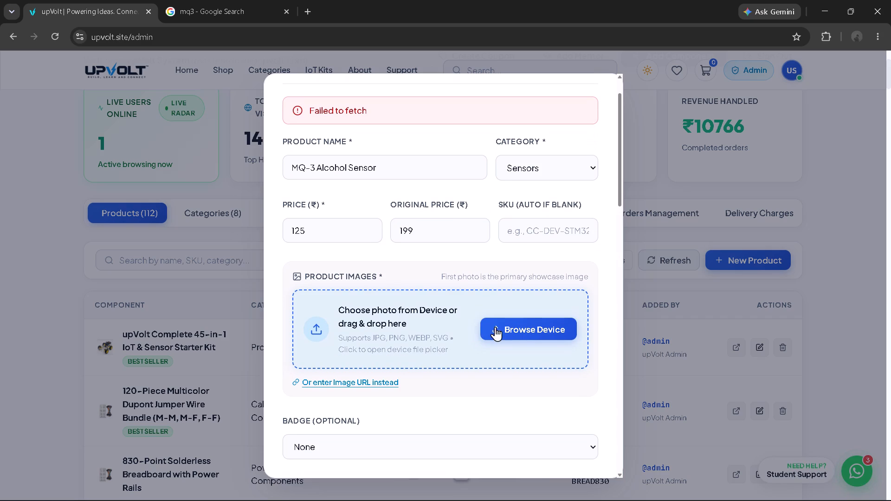
Switch to File Explorer and open the Gallery to find the MQ-3 screenshot.
{"action": "left_click", "coordinate": [411, 493]}
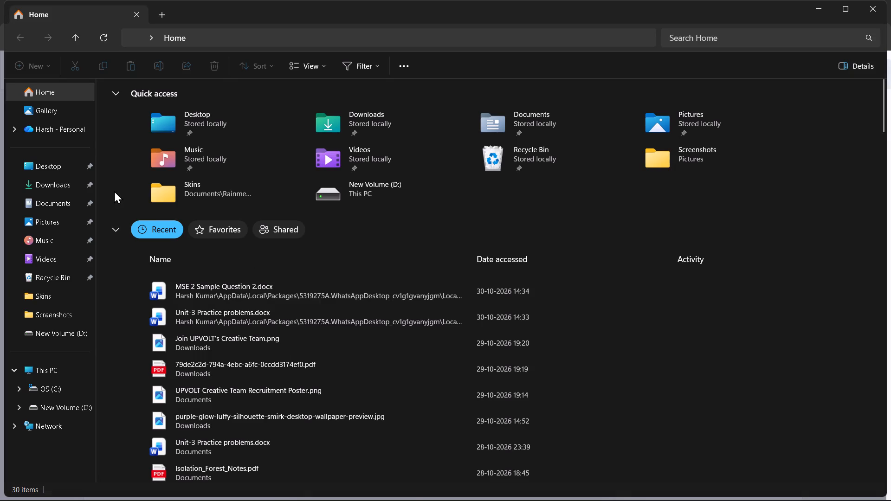
{"action": "left_click", "coordinate": [49, 116]}
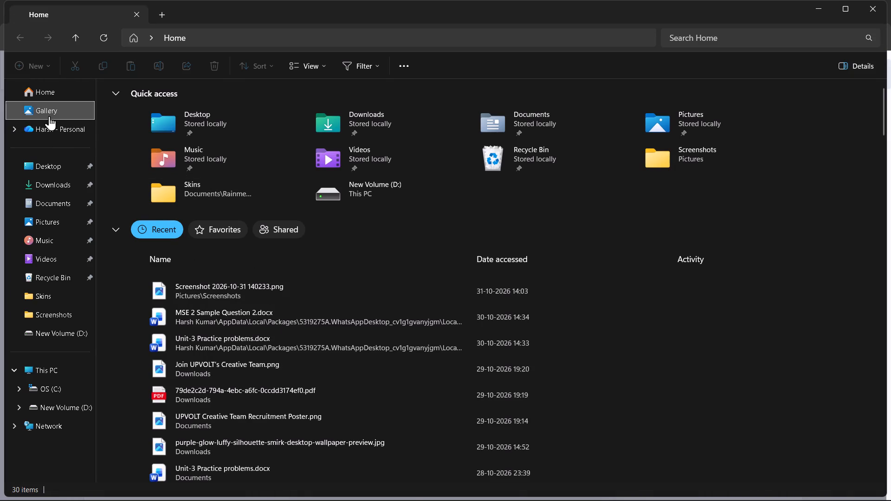
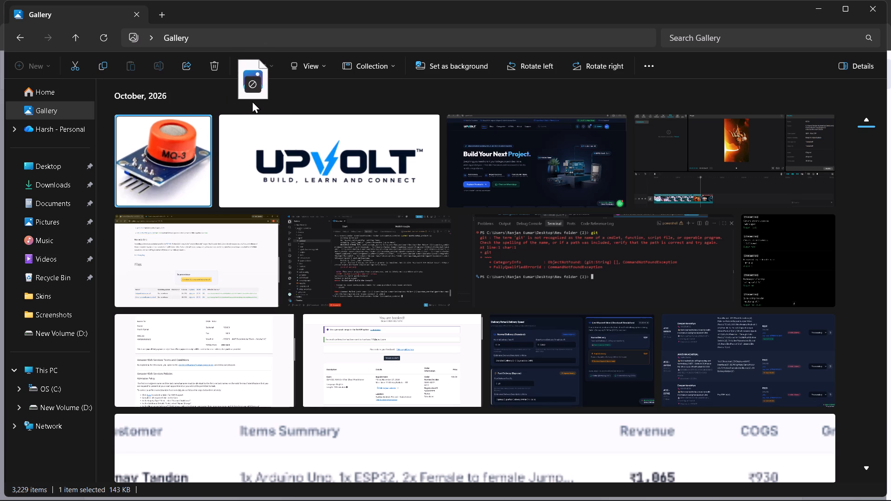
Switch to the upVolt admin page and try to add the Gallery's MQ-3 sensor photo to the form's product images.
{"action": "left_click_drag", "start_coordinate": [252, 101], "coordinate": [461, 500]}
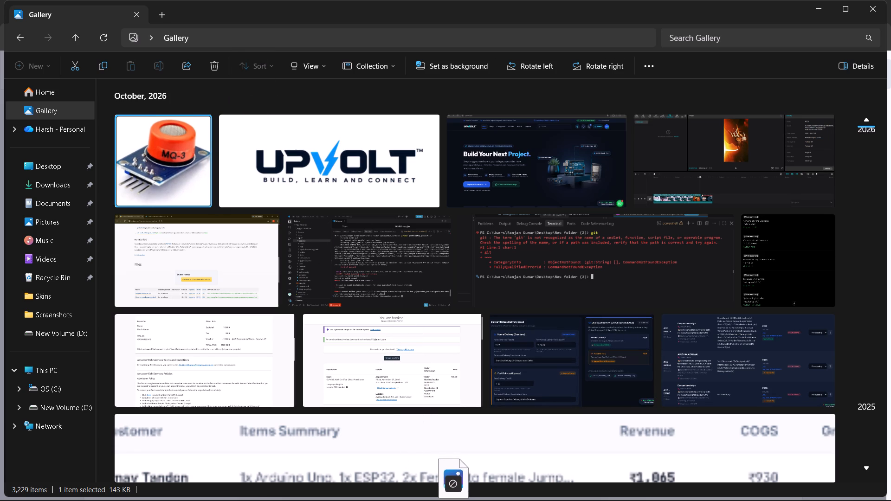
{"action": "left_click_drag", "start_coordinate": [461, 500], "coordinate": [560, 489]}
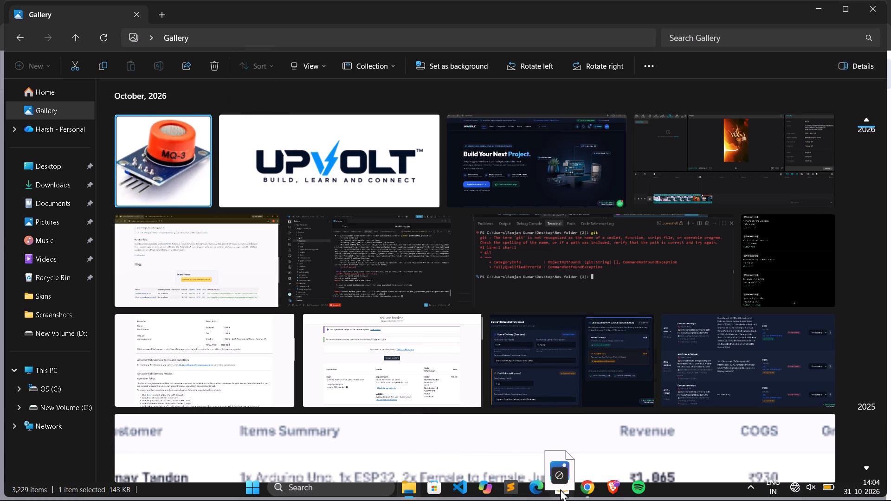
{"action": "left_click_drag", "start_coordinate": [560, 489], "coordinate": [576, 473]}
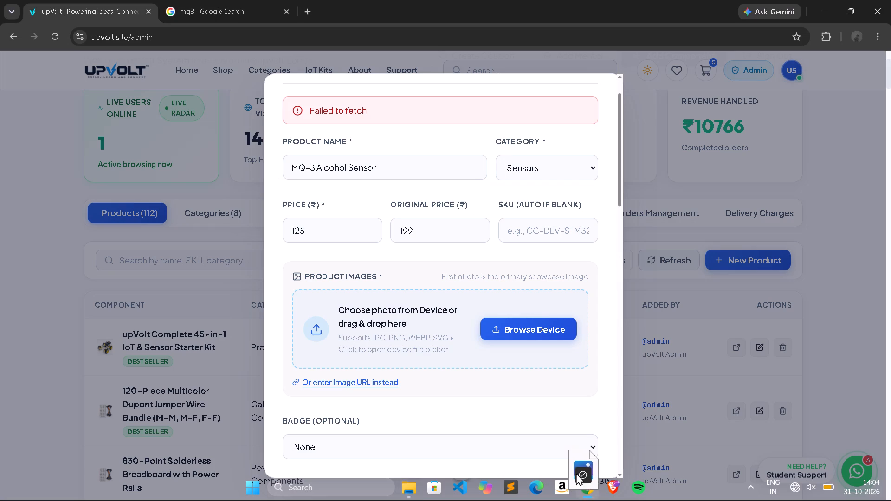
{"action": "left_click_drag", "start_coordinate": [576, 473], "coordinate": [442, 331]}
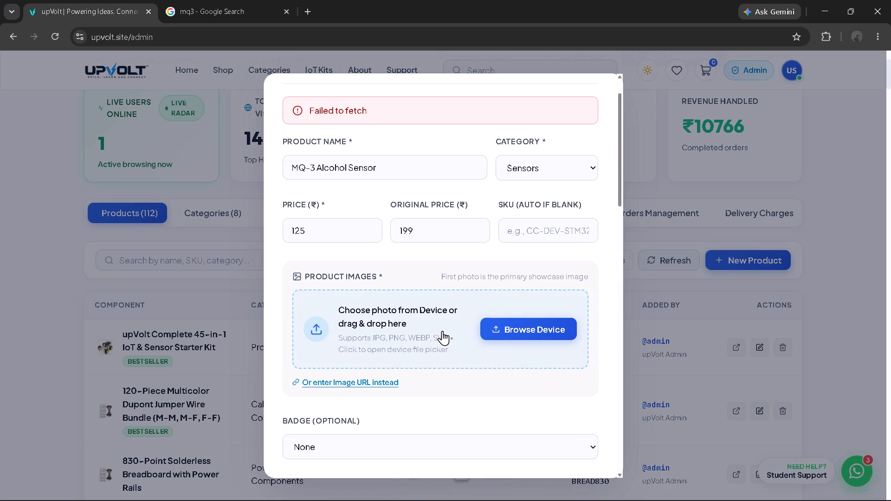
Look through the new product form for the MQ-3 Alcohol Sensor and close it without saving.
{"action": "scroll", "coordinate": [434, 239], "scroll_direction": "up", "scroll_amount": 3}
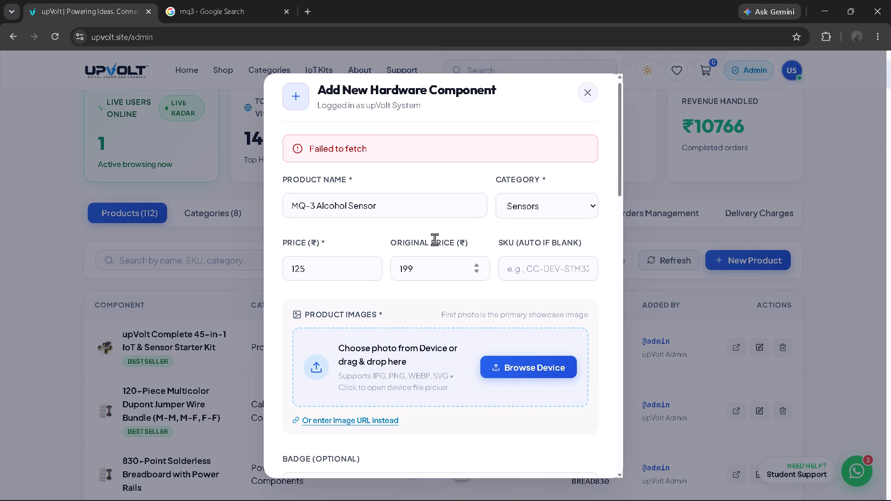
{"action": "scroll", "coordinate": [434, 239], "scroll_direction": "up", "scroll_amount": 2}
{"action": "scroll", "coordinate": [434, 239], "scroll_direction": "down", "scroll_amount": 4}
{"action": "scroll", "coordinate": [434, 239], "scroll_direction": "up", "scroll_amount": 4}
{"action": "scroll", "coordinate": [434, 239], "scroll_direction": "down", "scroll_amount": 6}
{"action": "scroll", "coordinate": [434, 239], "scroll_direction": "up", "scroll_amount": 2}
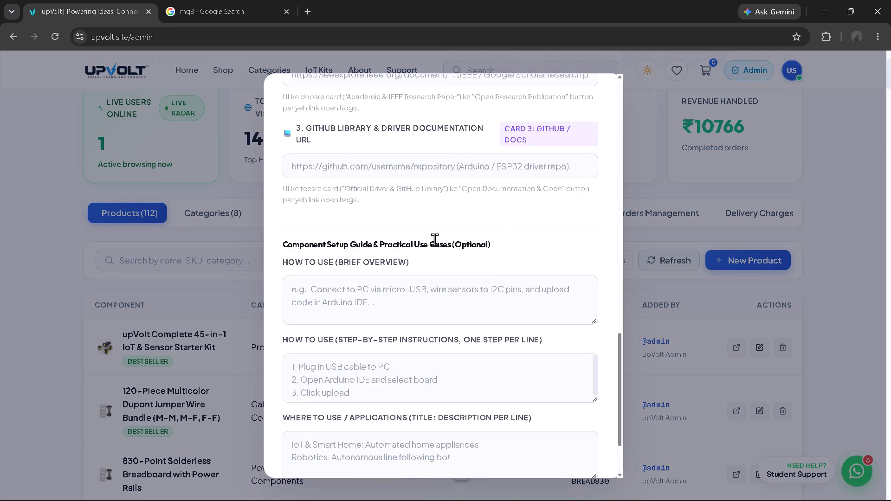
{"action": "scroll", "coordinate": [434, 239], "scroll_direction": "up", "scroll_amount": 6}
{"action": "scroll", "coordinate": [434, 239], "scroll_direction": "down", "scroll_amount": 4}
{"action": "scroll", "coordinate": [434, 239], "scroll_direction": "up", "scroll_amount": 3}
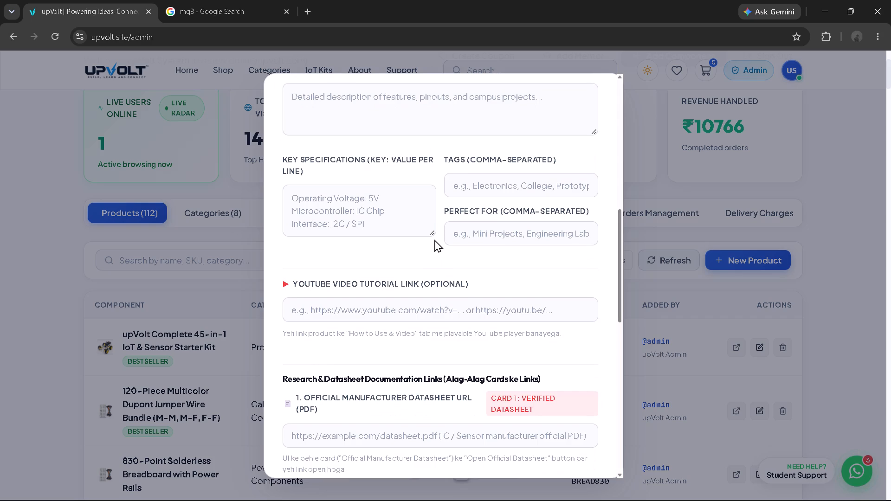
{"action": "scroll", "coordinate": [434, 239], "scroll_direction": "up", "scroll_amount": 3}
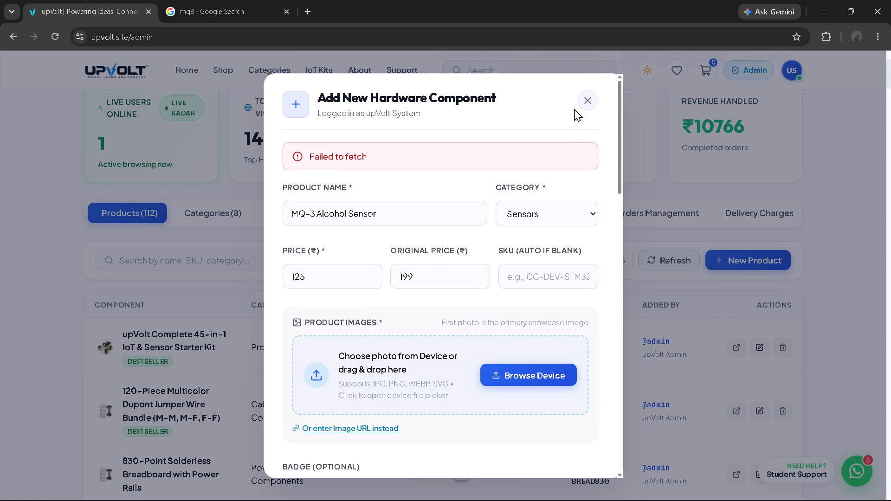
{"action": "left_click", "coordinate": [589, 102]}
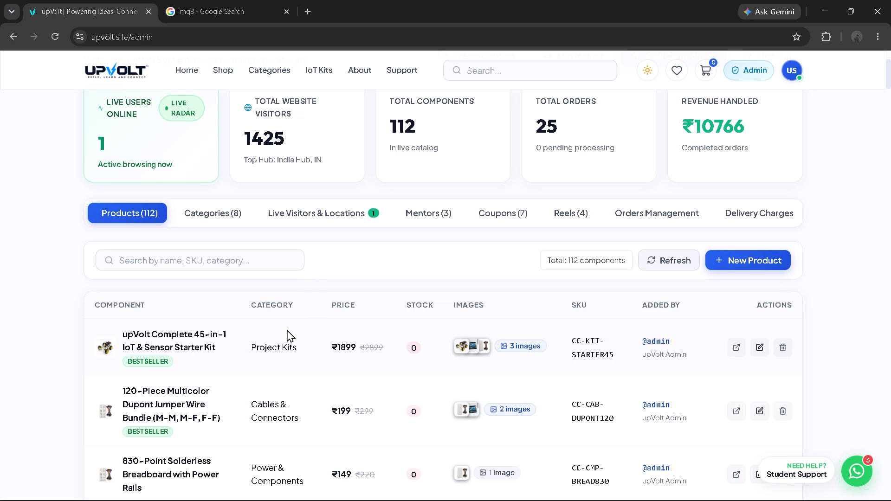
Search the product list for "relay" and check the price of the 4-Channel 5V Relay Module with Optocoupler Isolation.
{"action": "left_click", "coordinate": [249, 263]}
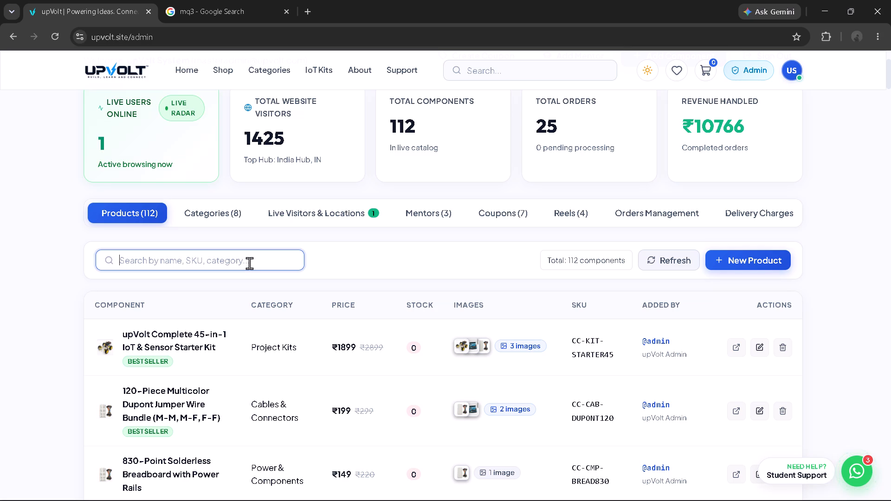
{"action": "key", "text": "2"}
{"action": "type", "text": "c"}
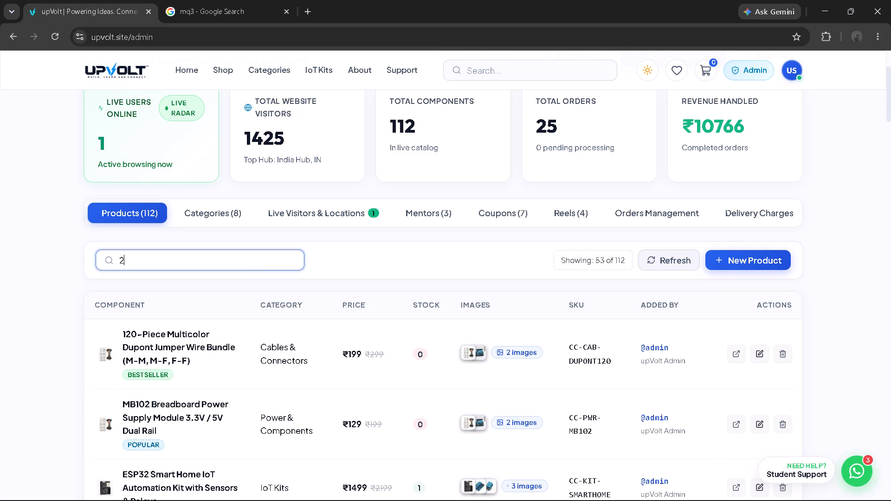
{"action": "key", "text": "space"}
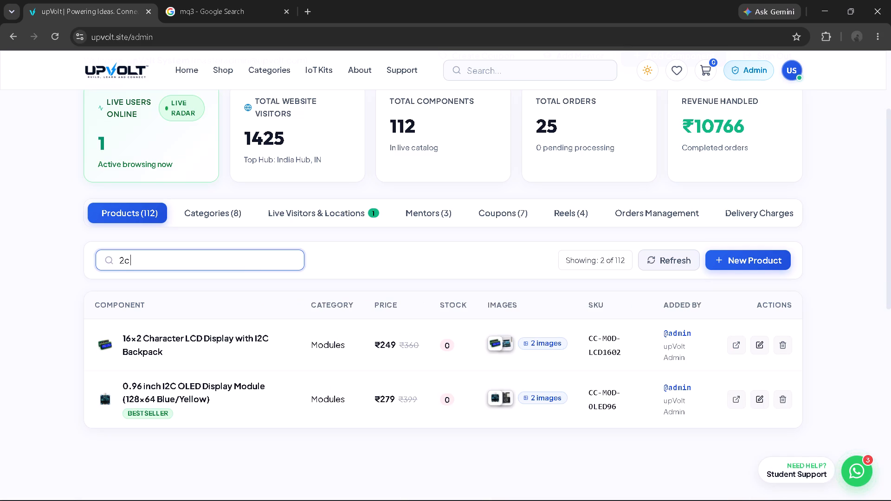
{"action": "type", "text": "re"}
{"action": "key", "text": "BackSpace"}
{"action": "key", "text": "BackSpace"}
{"action": "key", "text": "BackSpace"}
{"action": "key", "text": "BackSpace"}
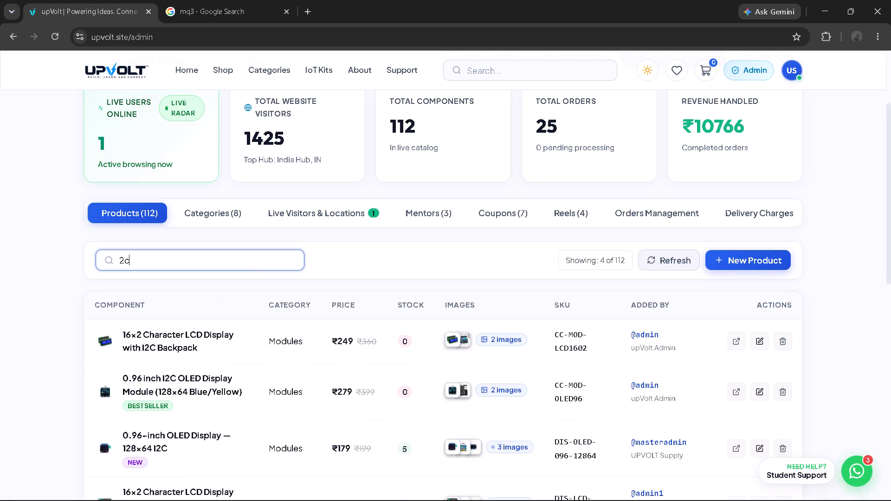
{"action": "key", "text": "BackSpace"}
{"action": "type", "text": "re"}
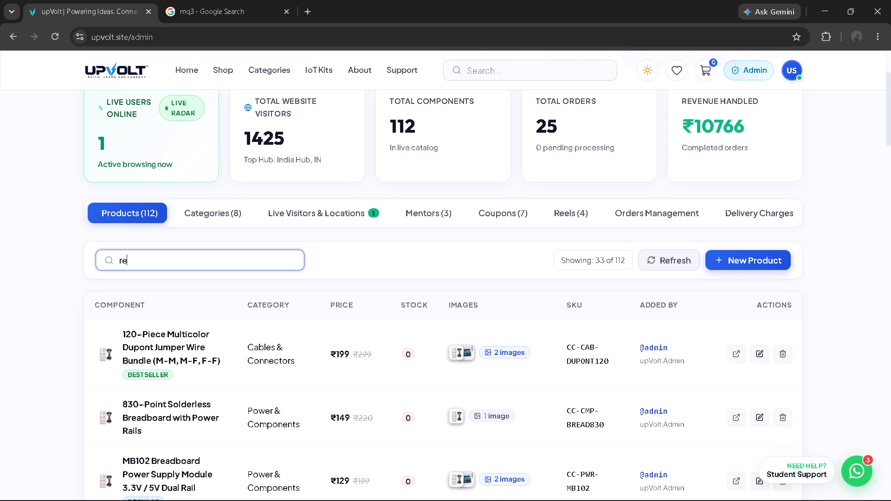
{"action": "type", "text": "lay"}
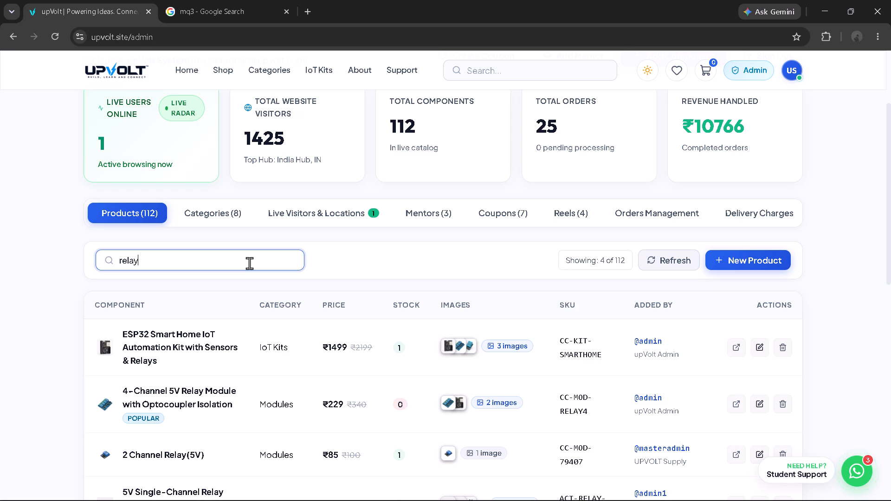
{"action": "scroll", "coordinate": [287, 415], "scroll_direction": "down", "scroll_amount": 1}
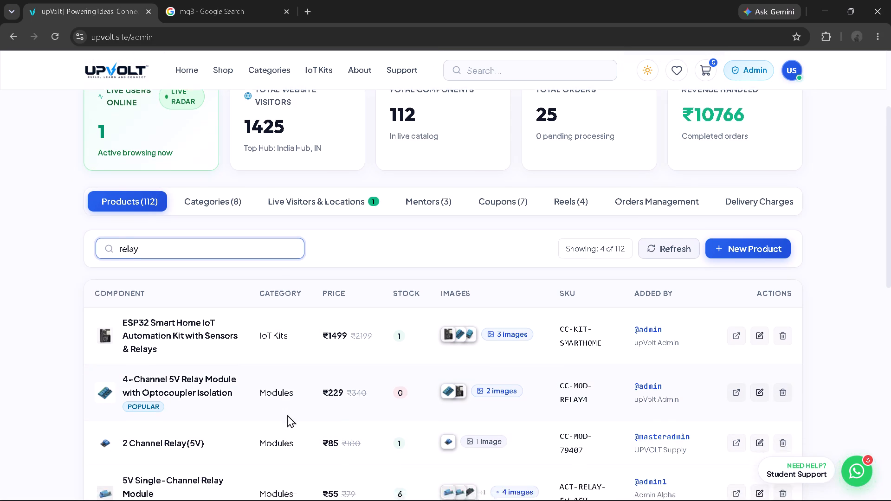
{"action": "scroll", "coordinate": [287, 415], "scroll_direction": "down", "scroll_amount": 1}
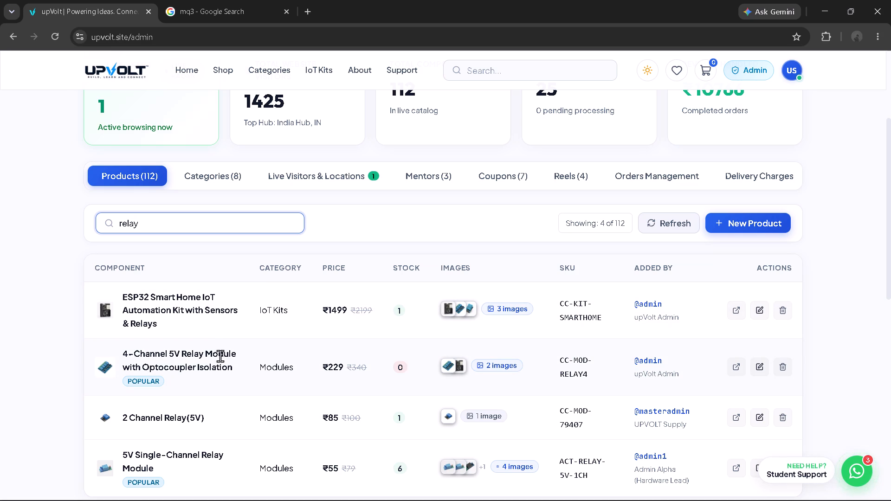
{"action": "left_click", "coordinate": [343, 366]}
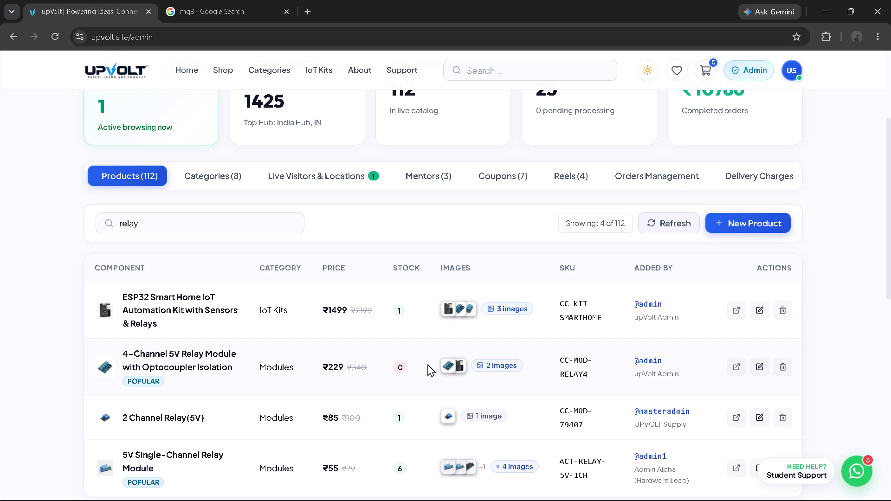
{"action": "left_click", "coordinate": [343, 362]}
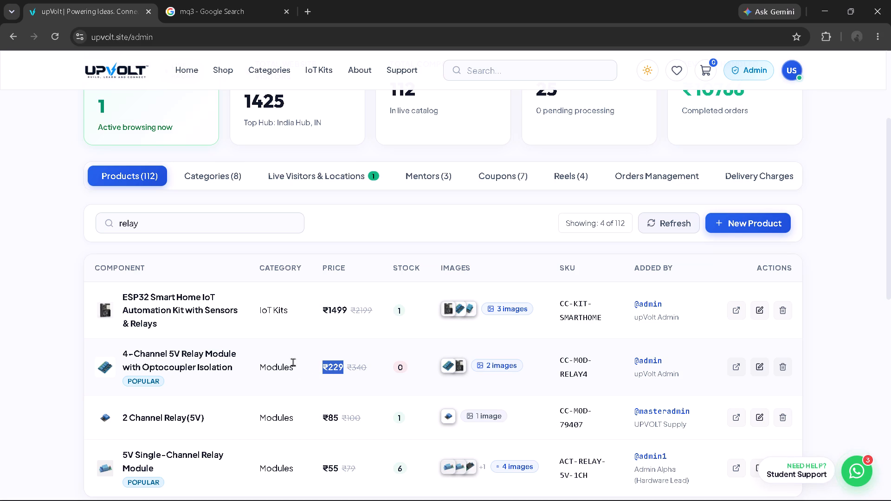
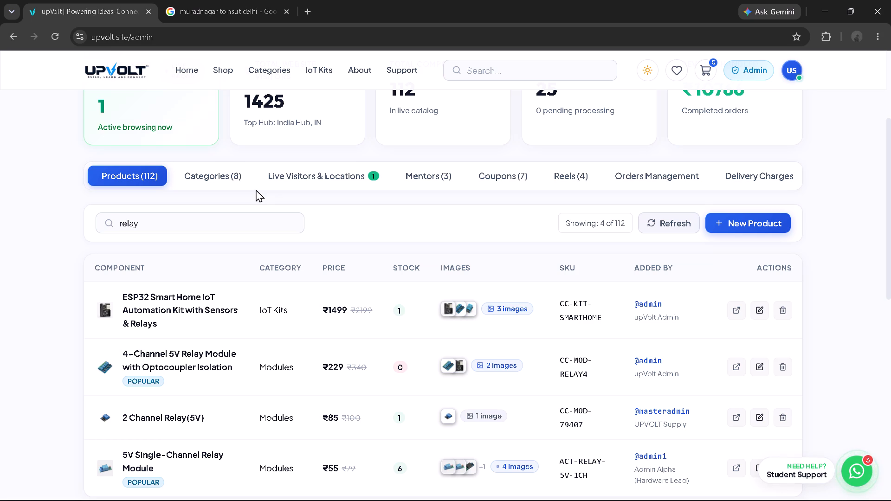
Search the product list for "wat" to check the water-related components.
{"action": "left_click", "coordinate": [155, 220]}
{"action": "key", "text": "BackSpace"}
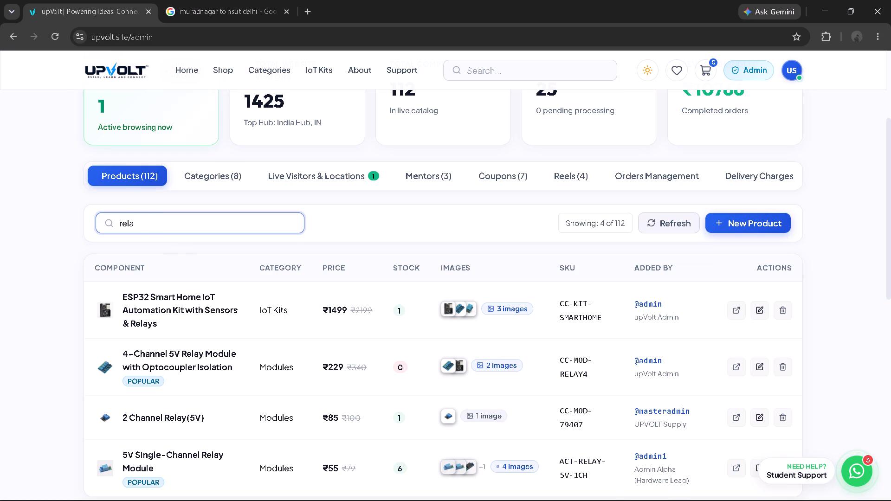
{"action": "key", "text": "BackSpace"}
{"action": "key", "text": "BackSpace"}
{"action": "key", "text": "BackSpace"}
{"action": "key", "text": "BackSpace"}
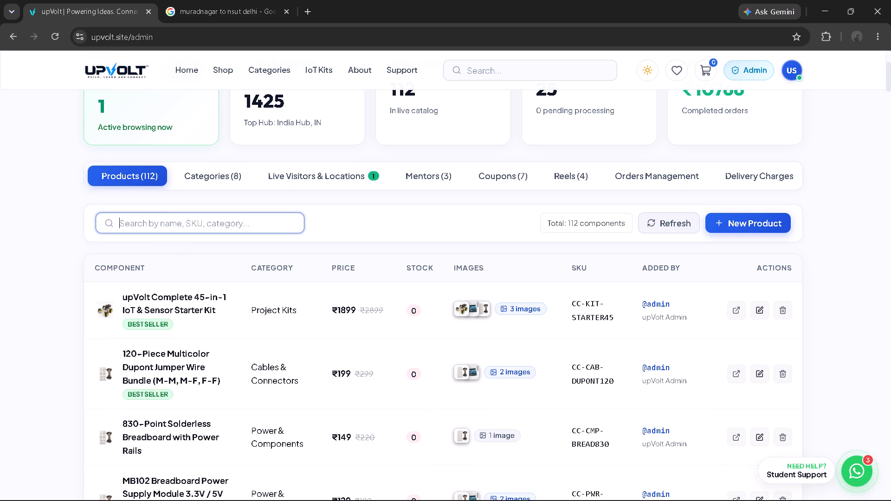
{"action": "type", "text": "wat"}
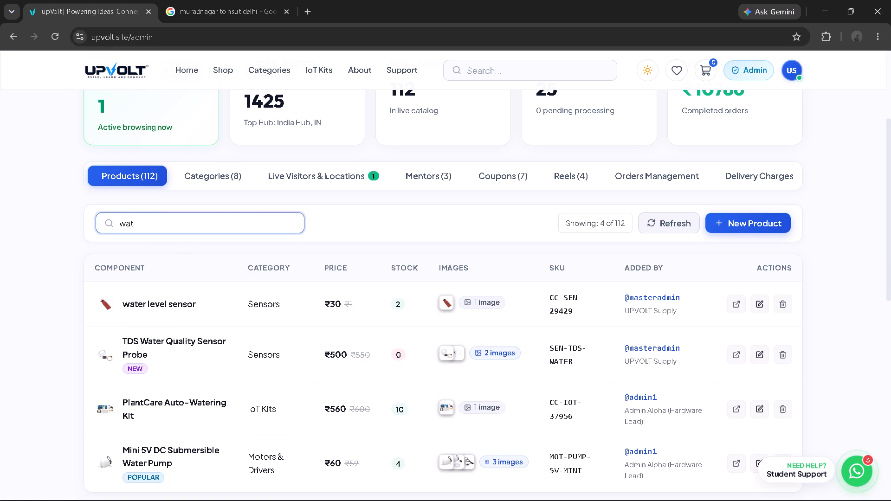
Search the product list for "relay" again and look over the relay listings.
{"action": "key", "text": "BackSpace"}
{"action": "key", "text": "BackSpace"}
{"action": "key", "text": "BackSpace"}
{"action": "key", "text": "BackSpace"}
{"action": "type", "text": "rel"}
{"action": "type", "text": "ay"}
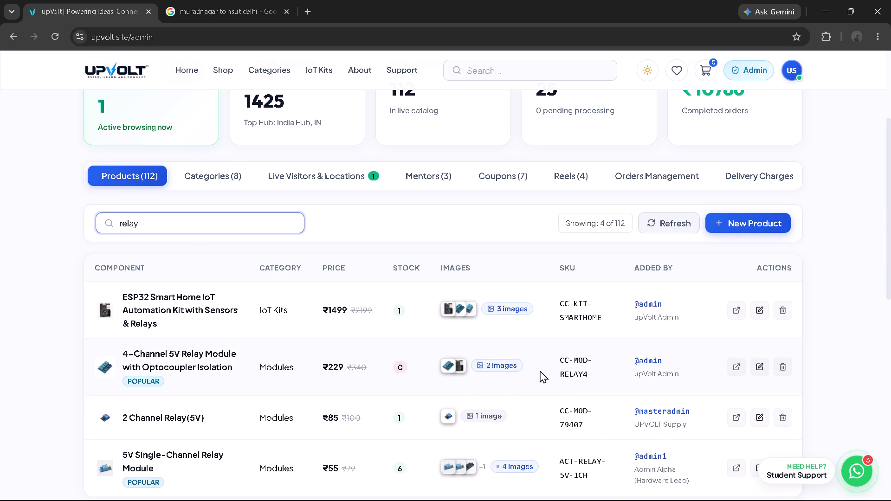
{"action": "scroll", "coordinate": [540, 370], "scroll_direction": "down", "scroll_amount": 1}
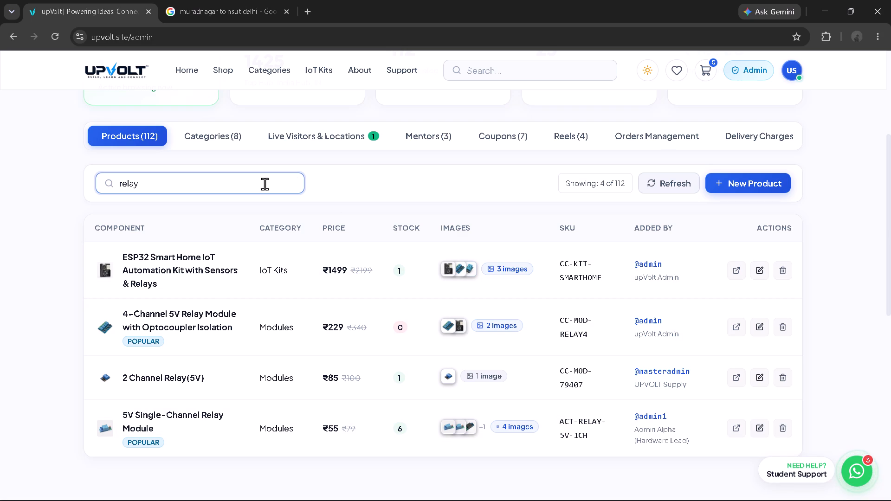
Find the Soil Moisture Sensor Module by searching "soil", set its stock quantity to 5 and save it to the database.
{"action": "type", "text": "=="}
{"action": "key", "text": "BackSpace"}
{"action": "key", "text": "BackSpace"}
{"action": "key", "text": "BackSpace"}
{"action": "key", "text": "BackSpace"}
{"action": "key", "text": "BackSpace"}
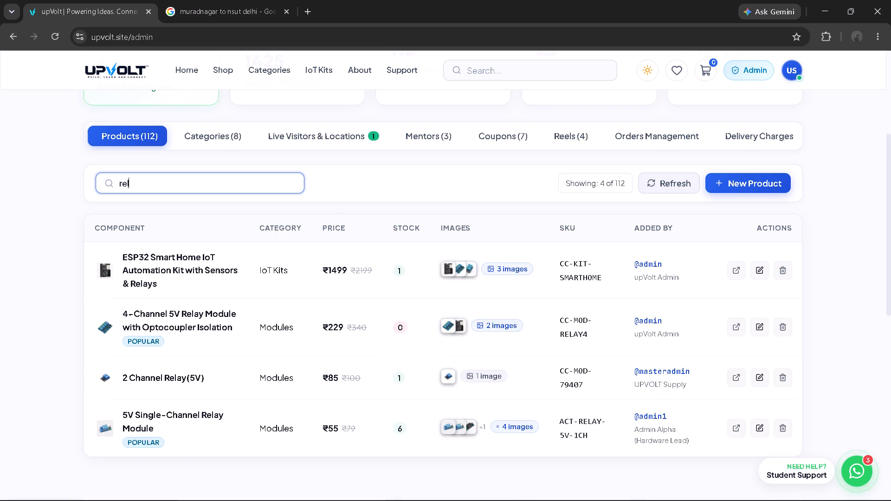
{"action": "key", "text": "BackSpace"}
{"action": "key", "text": "BackSpace"}
{"action": "type", "text": "soil"}
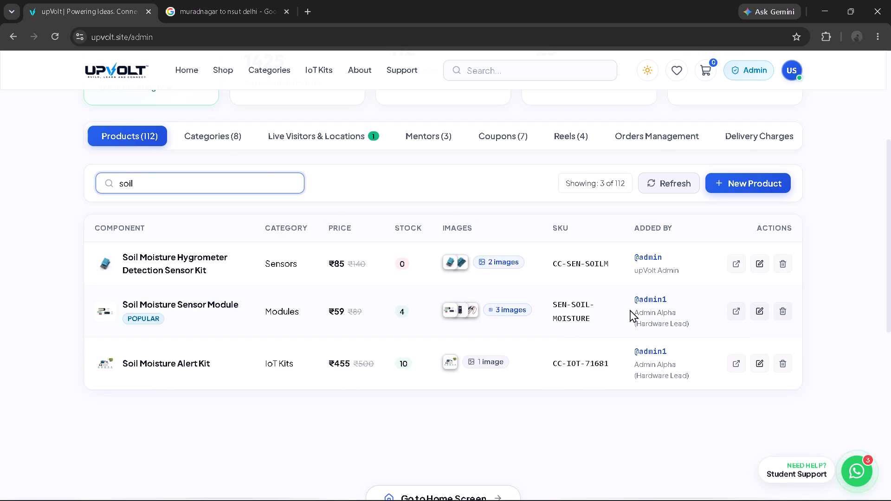
{"action": "left_click", "coordinate": [757, 313]}
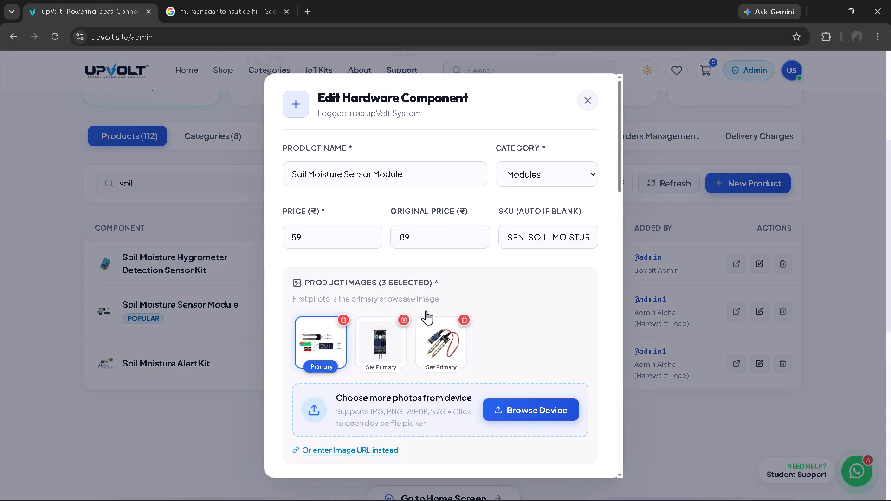
{"action": "scroll", "coordinate": [405, 244], "scroll_direction": "down", "scroll_amount": 1}
{"action": "left_click", "coordinate": [468, 395]}
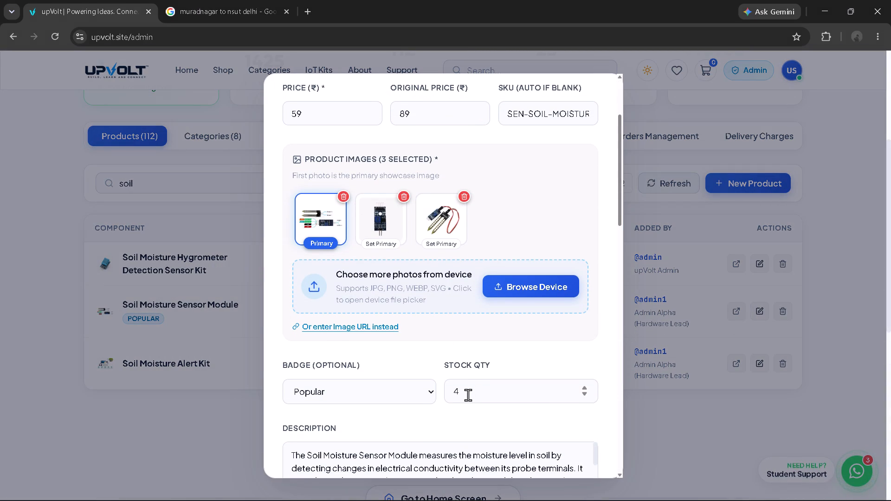
{"action": "key", "text": "BackSpace"}
{"action": "key", "text": "5"}
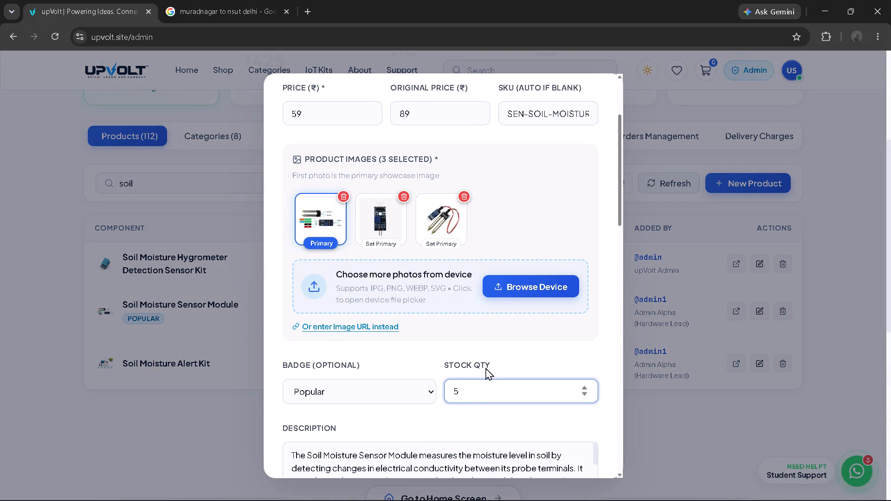
{"action": "scroll", "coordinate": [475, 322], "scroll_direction": "down", "scroll_amount": 8}
{"action": "left_click", "coordinate": [554, 453]}
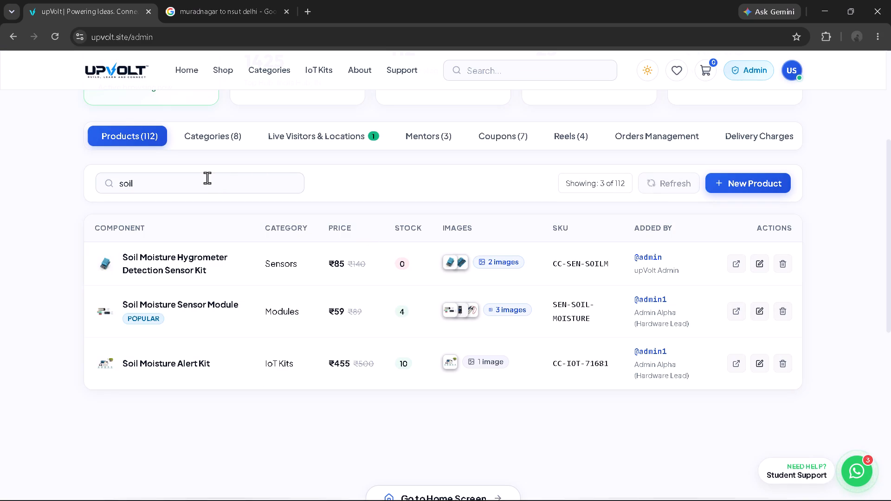
Find the Logic Level Shifter by searching "logi", rename it to "4C-Logic Level Shifter" and save it to the database.
{"action": "left_click", "coordinate": [207, 178]}
{"action": "key", "text": "BackSpace"}
{"action": "key", "text": "BackSpace"}
{"action": "key", "text": "BackSpace"}
{"action": "key", "text": "BackSpace"}
{"action": "key", "text": "BackSpace"}
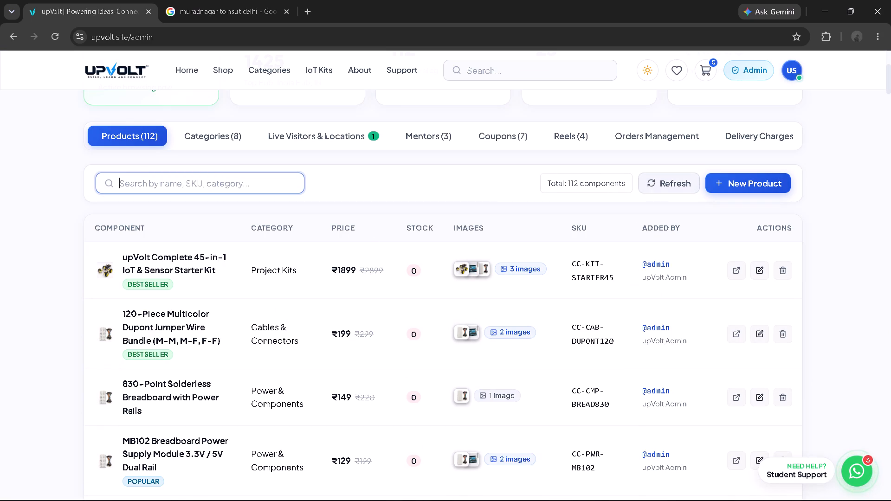
{"action": "type", "text": "logi"}
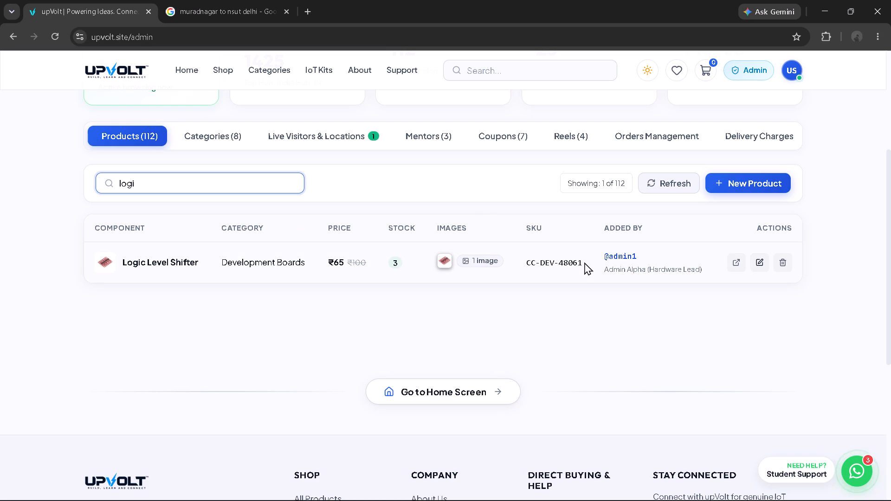
{"action": "left_click", "coordinate": [755, 262]}
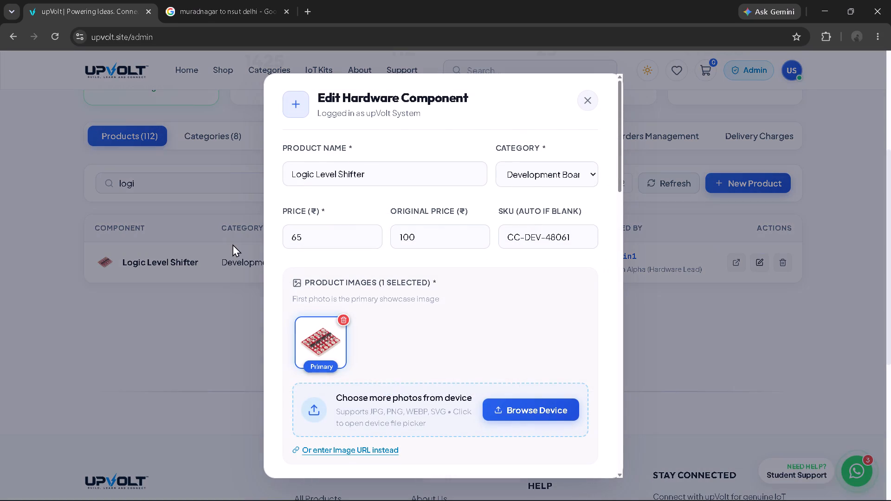
{"action": "left_click", "coordinate": [293, 173]}
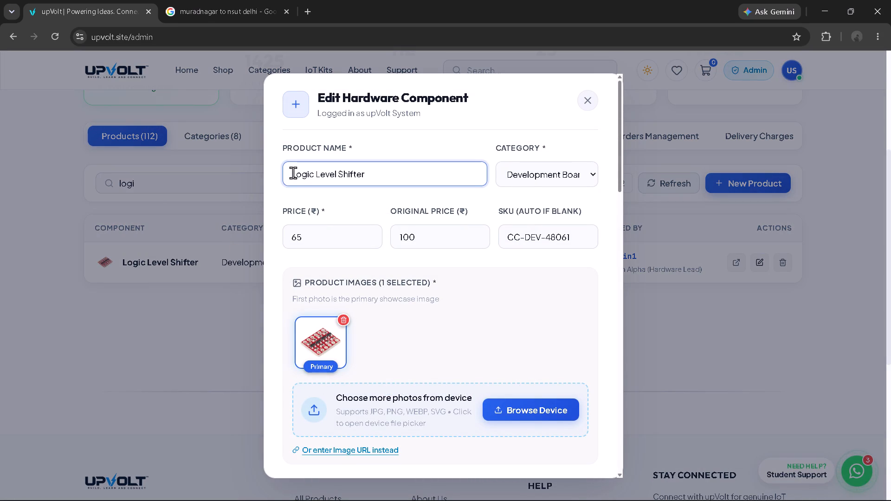
{"action": "key", "text": "4"}
{"action": "type", "text": "c"}
{"action": "key", "text": "space"}
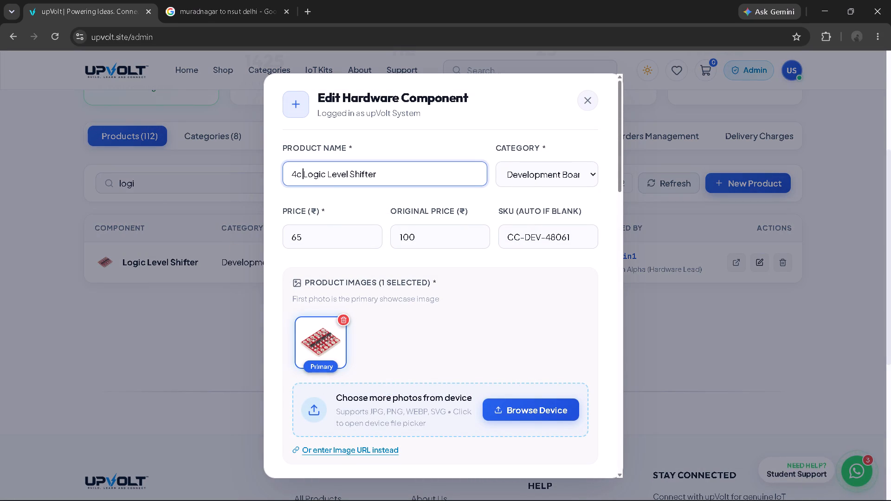
{"action": "key", "text": "BackSpace"}
{"action": "key", "text": "BackSpace"}
{"action": "key", "text": "shift+c"}
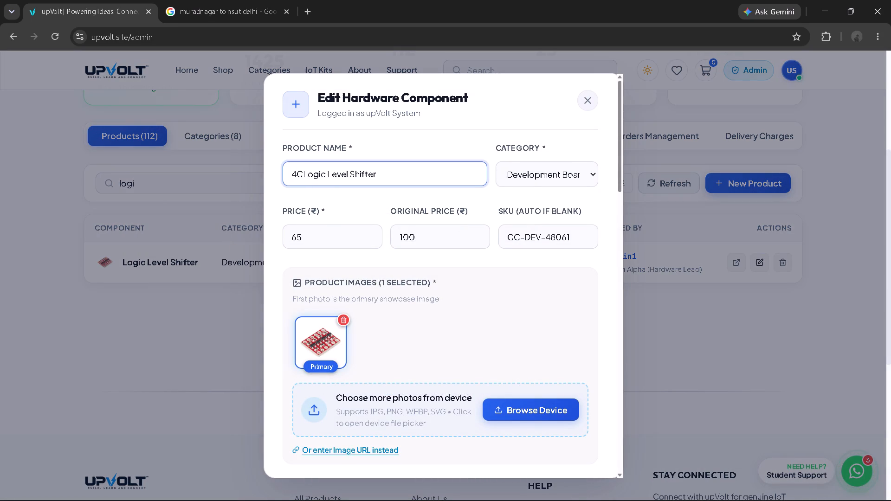
{"action": "key", "text": "minus"}
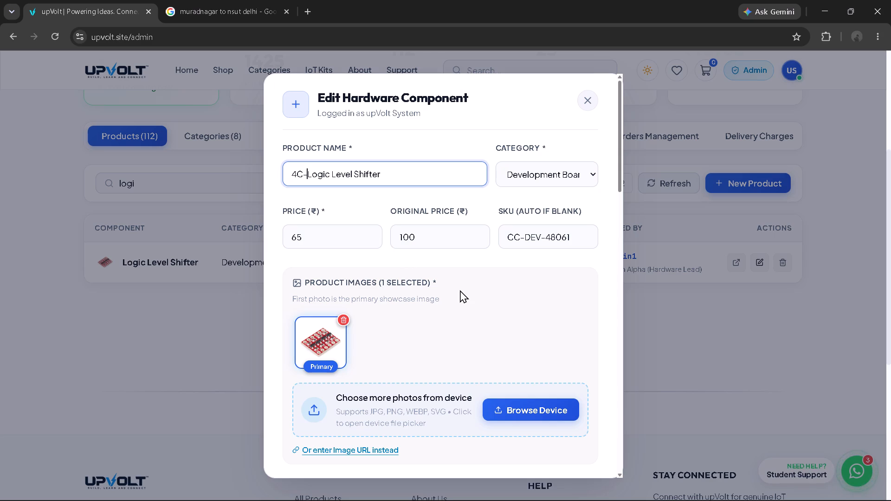
{"action": "scroll", "coordinate": [460, 290], "scroll_direction": "down", "scroll_amount": 8}
{"action": "scroll", "coordinate": [515, 382], "scroll_direction": "down", "scroll_amount": 3}
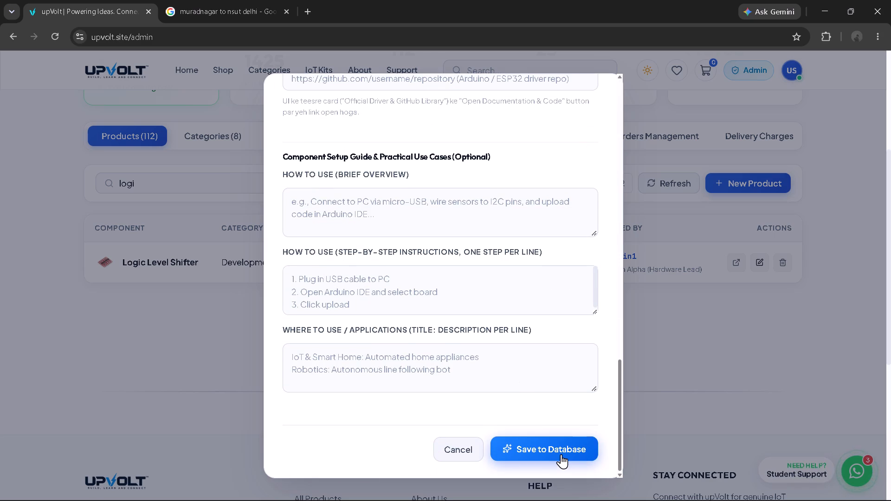
{"action": "left_click", "coordinate": [561, 454]}
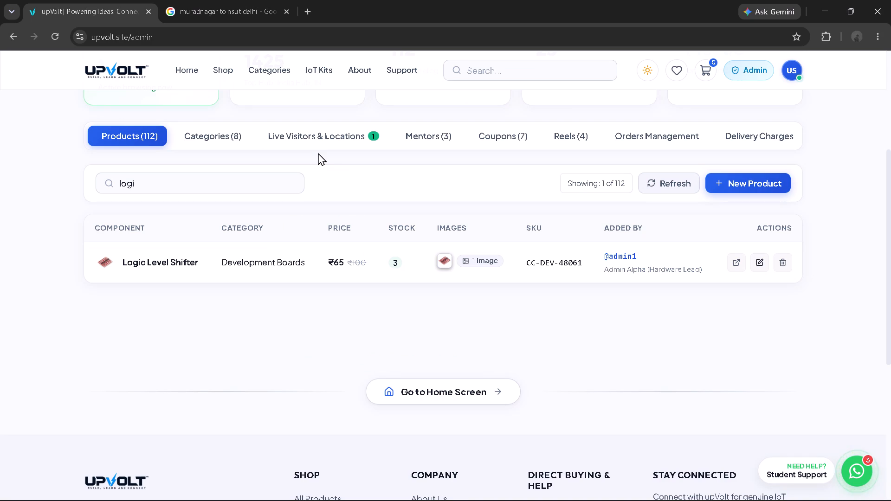
Find the Mini 5V DC Submersible Water Pump by searching "pump", set its stock quantity to 3 and save it to the database.
{"action": "left_click", "coordinate": [142, 178]}
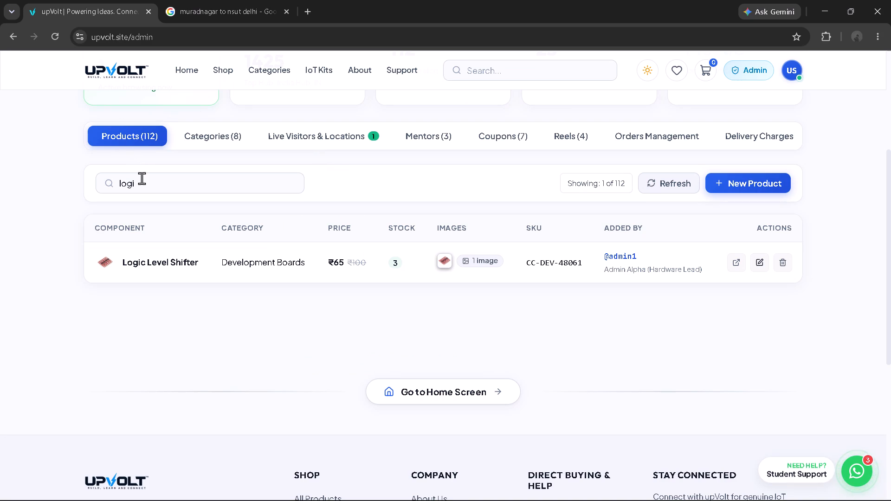
{"action": "key", "text": "BackSpace"}
{"action": "key", "text": "BackSpace"}
{"action": "key", "text": "BackSpace"}
{"action": "key", "text": "BackSpace"}
{"action": "key", "text": "BackSpace"}
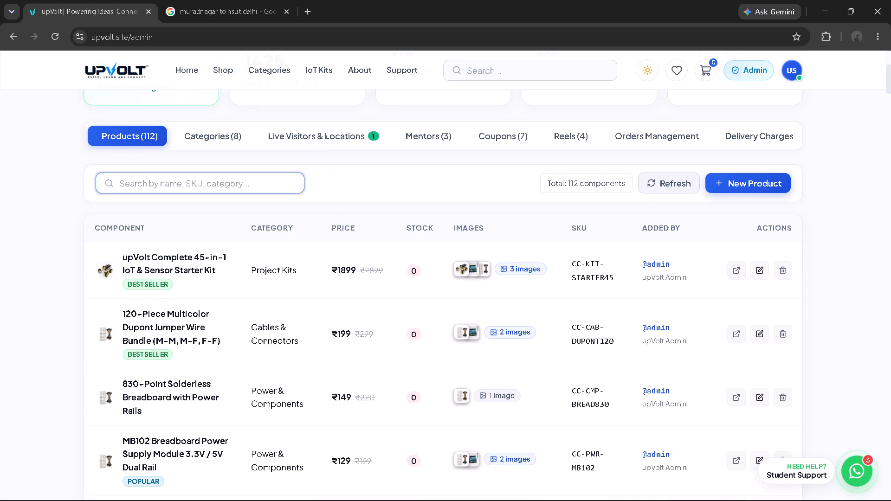
{"action": "type", "text": "pump"}
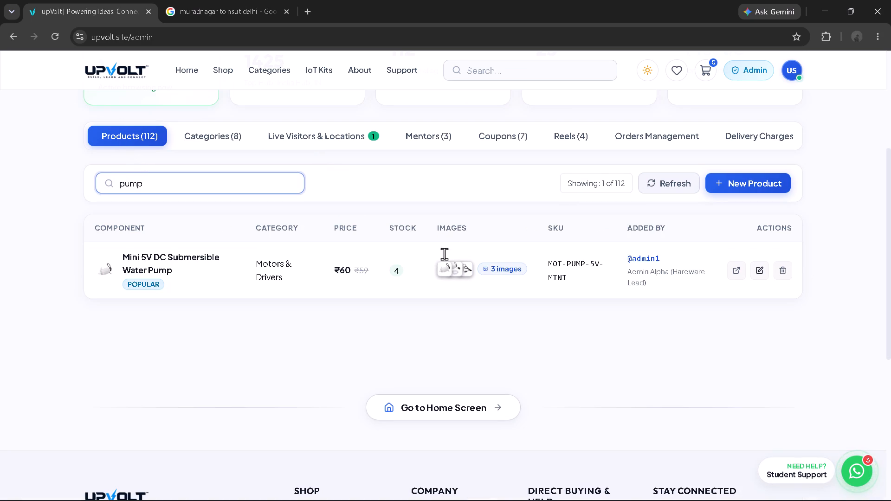
{"action": "left_click", "coordinate": [755, 266]}
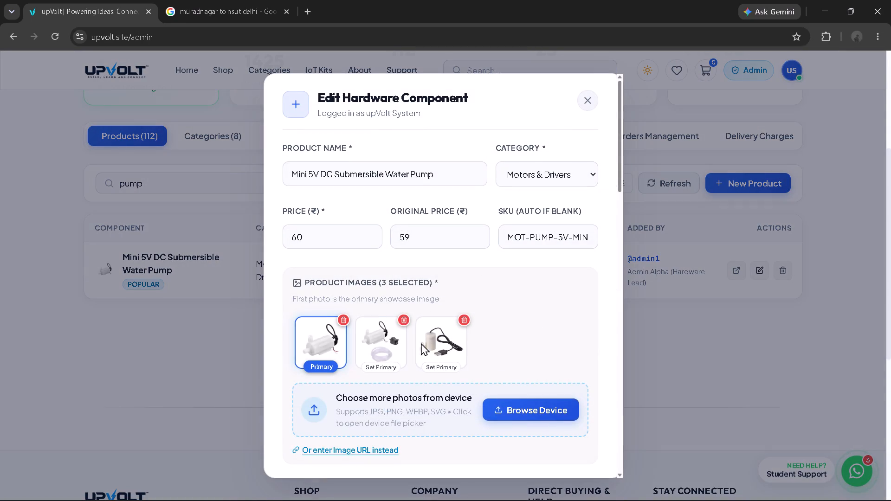
{"action": "scroll", "coordinate": [413, 333], "scroll_direction": "down", "scroll_amount": 3}
{"action": "left_click", "coordinate": [473, 357]}
{"action": "key", "text": "BackSpace"}
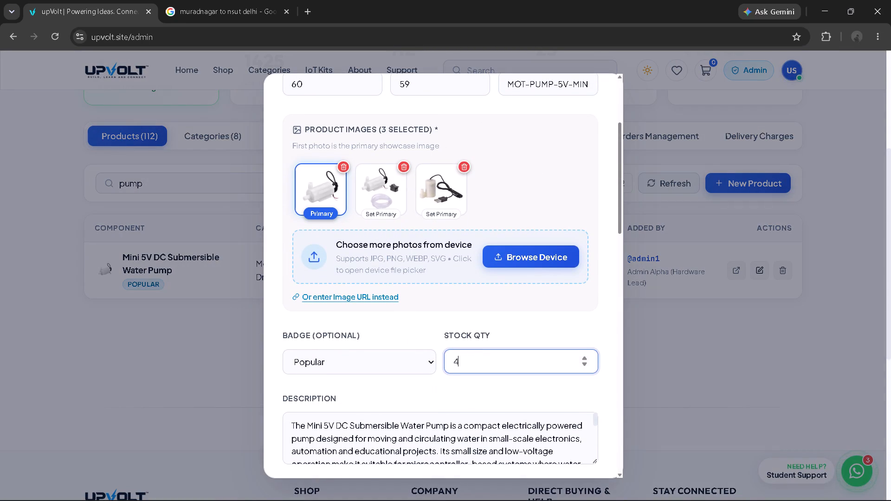
{"action": "key", "text": "3"}
{"action": "scroll", "coordinate": [434, 306], "scroll_direction": "down", "scroll_amount": 11}
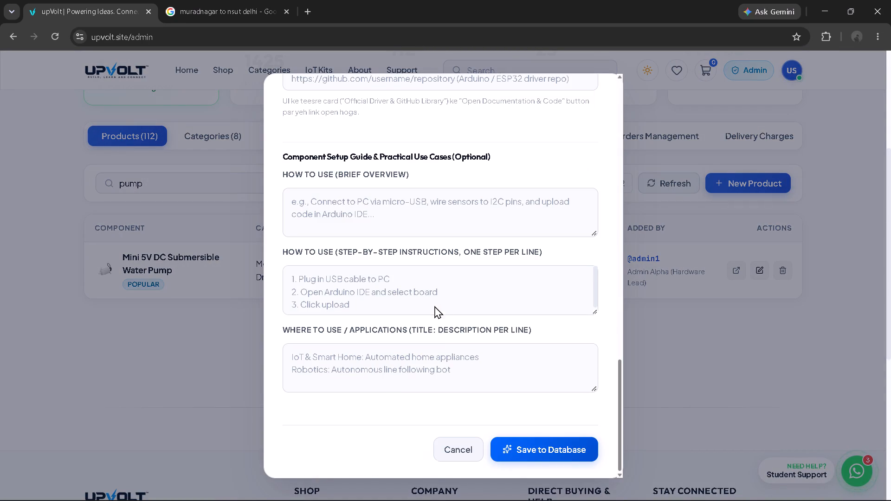
{"action": "left_click", "coordinate": [537, 444]}
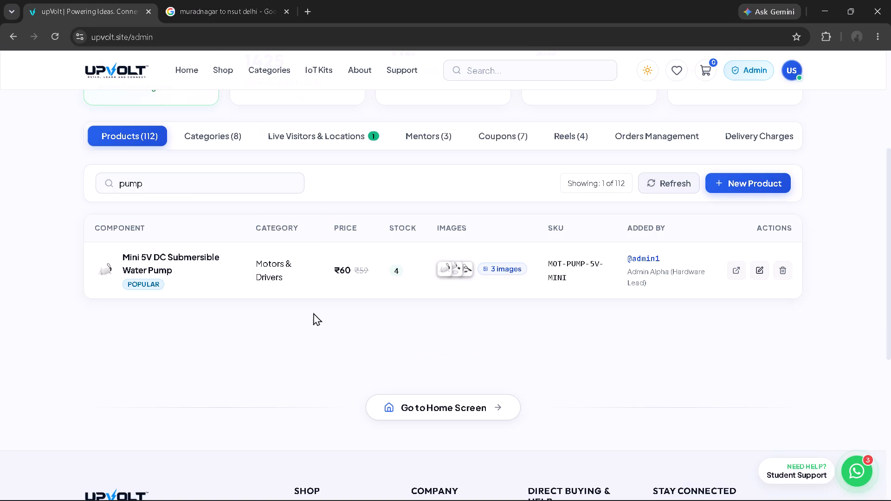
Find the USB Cable for Arduino UNO by searching "arduino", set its stock quantity to 2 and save it to the database.
{"action": "left_click", "coordinate": [189, 184]}
{"action": "key", "text": "BackSpace"}
{"action": "key", "text": "BackSpace"}
{"action": "key", "text": "BackSpace"}
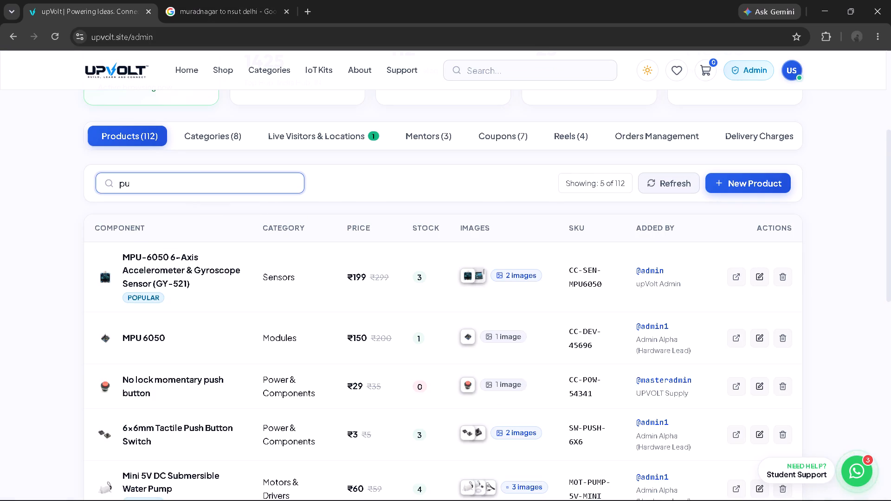
{"action": "key", "text": "BackSpace"}
{"action": "key", "text": "BackSpace"}
{"action": "type", "text": "arduino"}
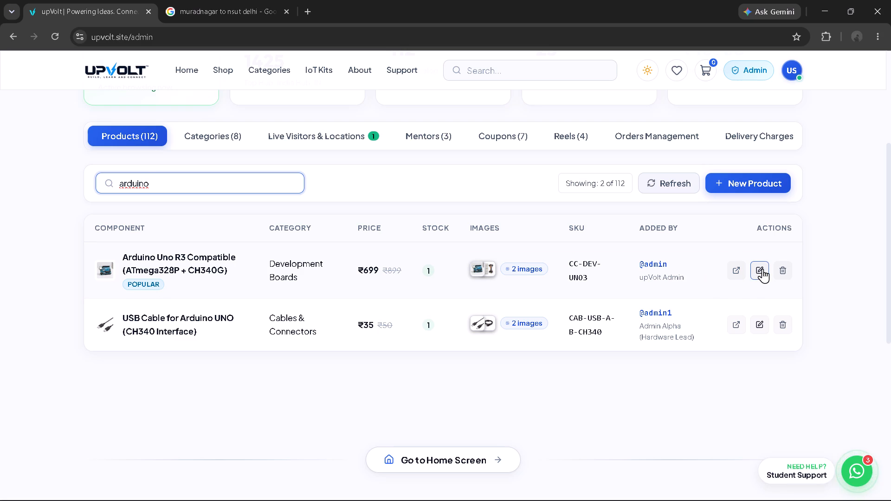
{"action": "left_click", "coordinate": [763, 321]}
{"action": "scroll", "coordinate": [483, 317], "scroll_direction": "down", "scroll_amount": 3}
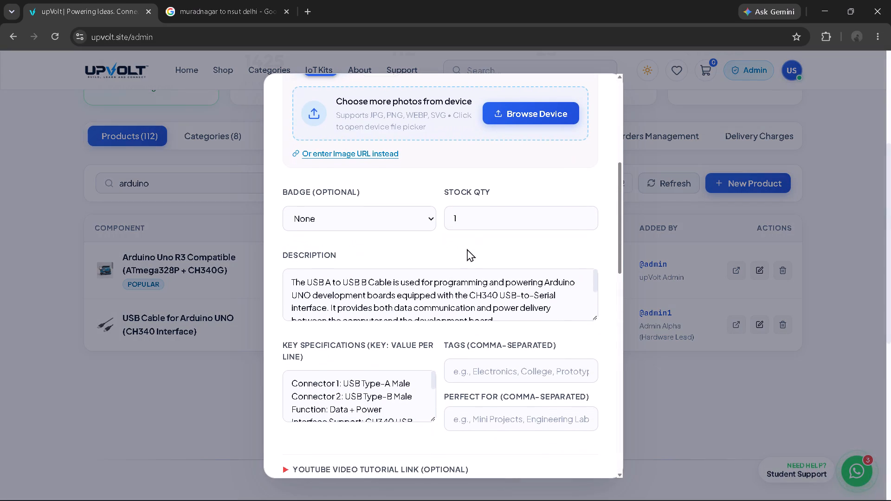
{"action": "left_click", "coordinate": [466, 208]}
{"action": "key", "text": "BackSpace"}
{"action": "key", "text": "2"}
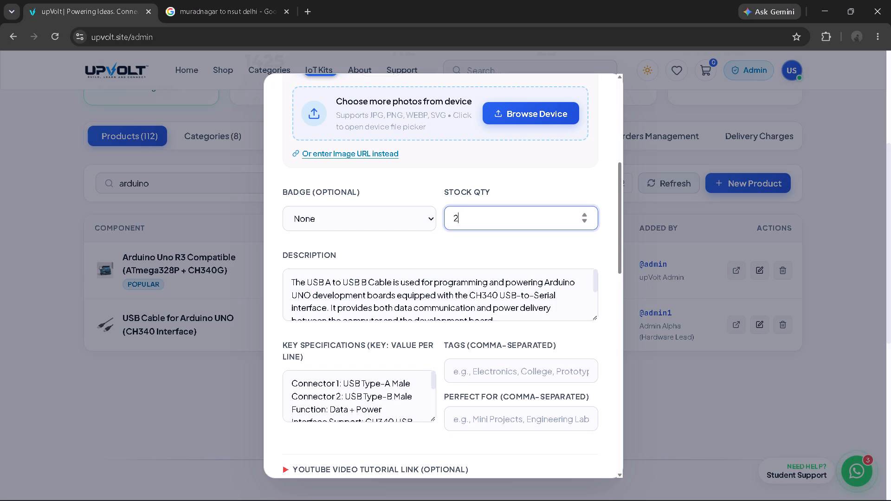
{"action": "scroll", "coordinate": [453, 250], "scroll_direction": "down", "scroll_amount": 8}
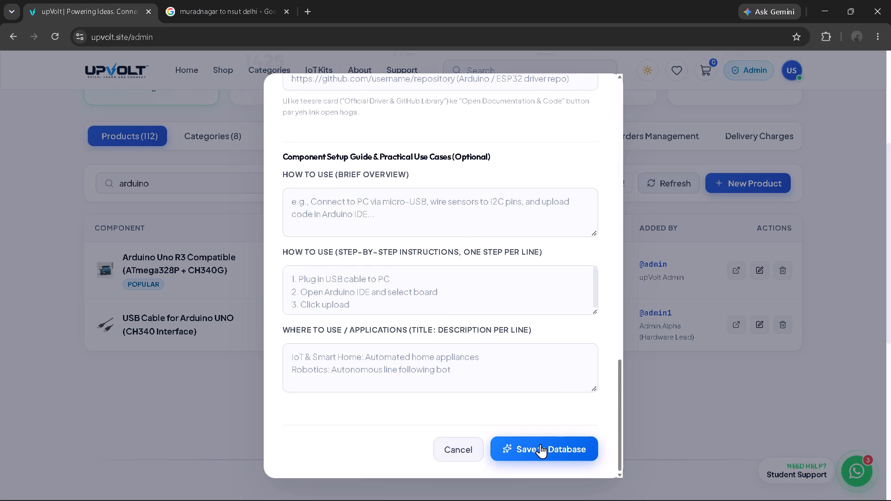
{"action": "left_click", "coordinate": [540, 444]}
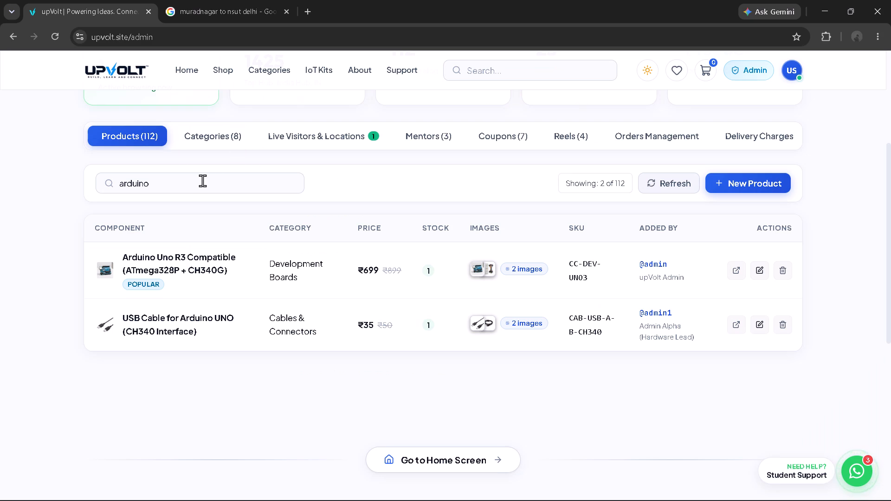
Find the 16x2 Character LCD Display with I2C Backpack by searching "lcd", set its stock quantity to 2 and save it to the database.
{"action": "left_click", "coordinate": [201, 181]}
{"action": "key", "text": "BackSpace"}
{"action": "key", "text": "BackSpace"}
{"action": "key", "text": "BackSpace"}
{"action": "key", "text": "BackSpace"}
{"action": "key", "text": "BackSpace"}
{"action": "key", "text": "BackSpace"}
{"action": "key", "text": "BackSpace"}
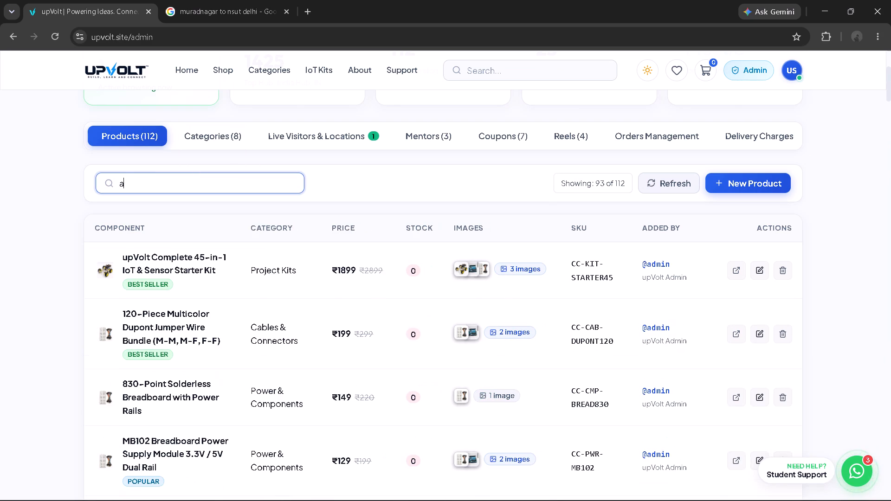
{"action": "type", "text": "lcd"}
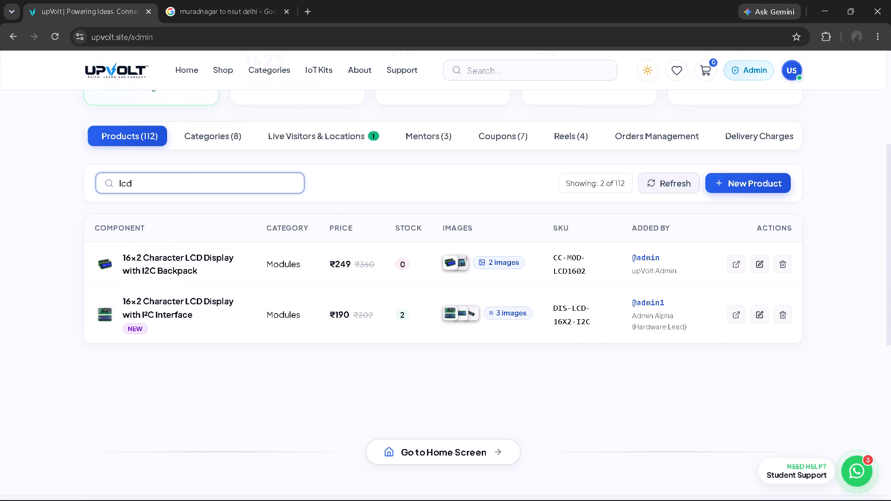
{"action": "left_click", "coordinate": [762, 263]}
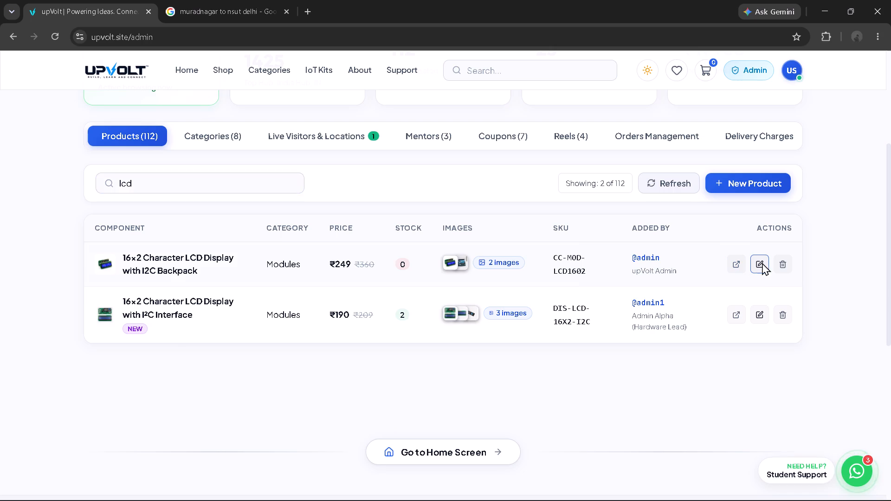
{"action": "scroll", "coordinate": [471, 306], "scroll_direction": "down", "scroll_amount": 3}
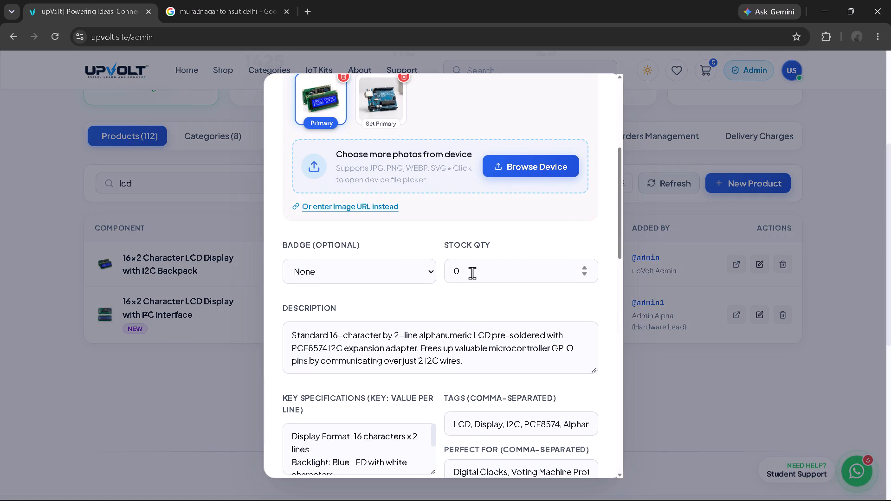
{"action": "left_click", "coordinate": [471, 273]}
{"action": "key", "text": "BackSpace"}
{"action": "key", "text": "2"}
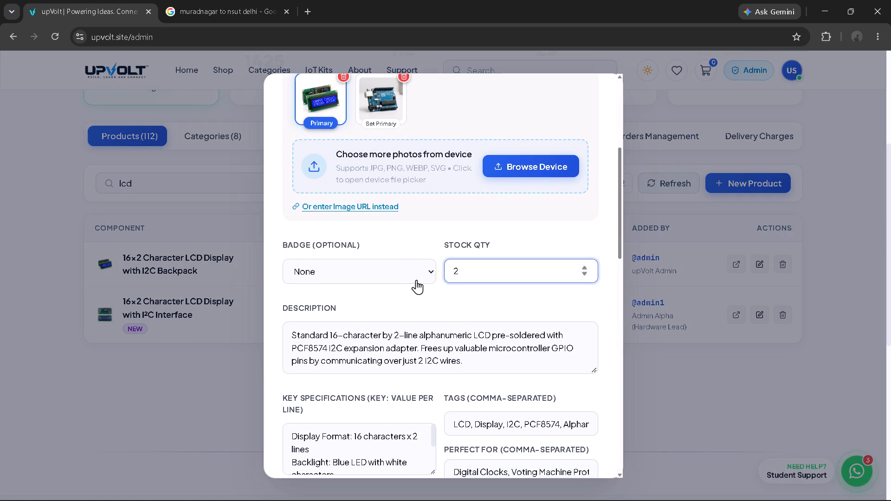
{"action": "scroll", "coordinate": [409, 303], "scroll_direction": "down", "scroll_amount": 12}
{"action": "left_click", "coordinate": [541, 443]}
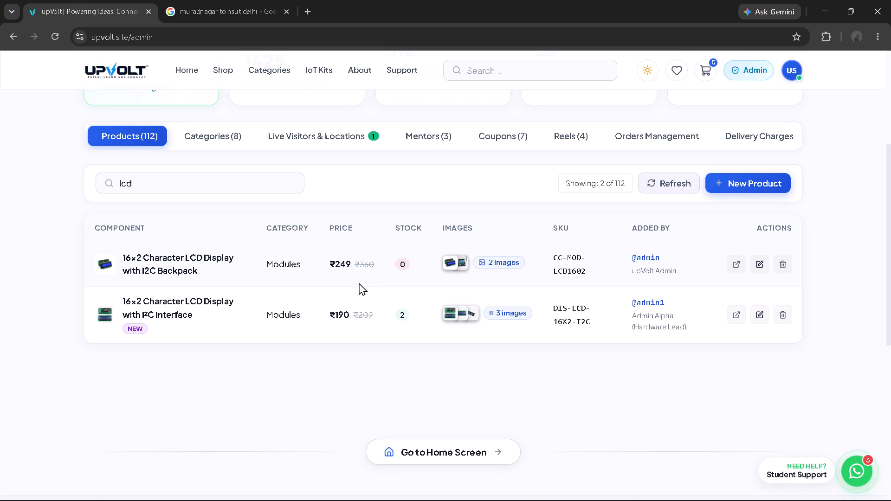
Find the HC-SR501 PIR Motion Detector Sensor Module by searching "pir", set its stock quantity to 1 and save it to the database.
{"action": "left_click", "coordinate": [211, 185]}
{"action": "key", "text": "BackSpace"}
{"action": "key", "text": "BackSpace"}
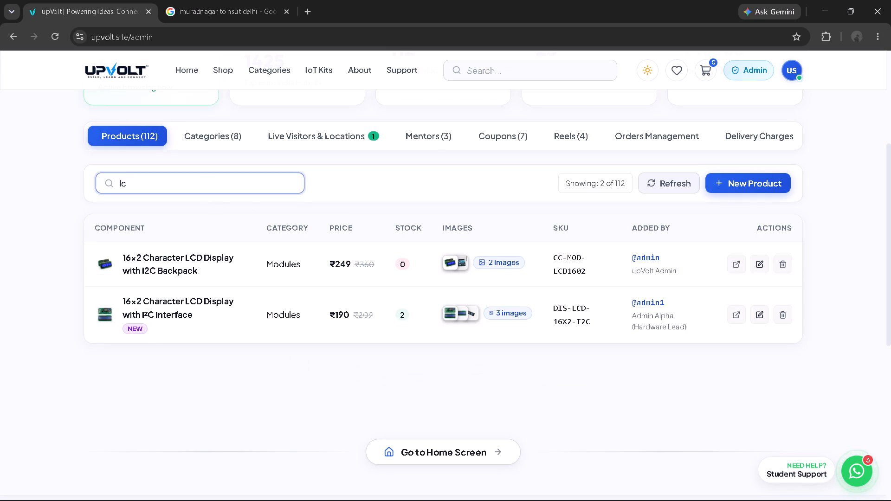
{"action": "key", "text": "BackSpace"}
{"action": "key", "text": "BackSpace"}
{"action": "type", "text": "pir"}
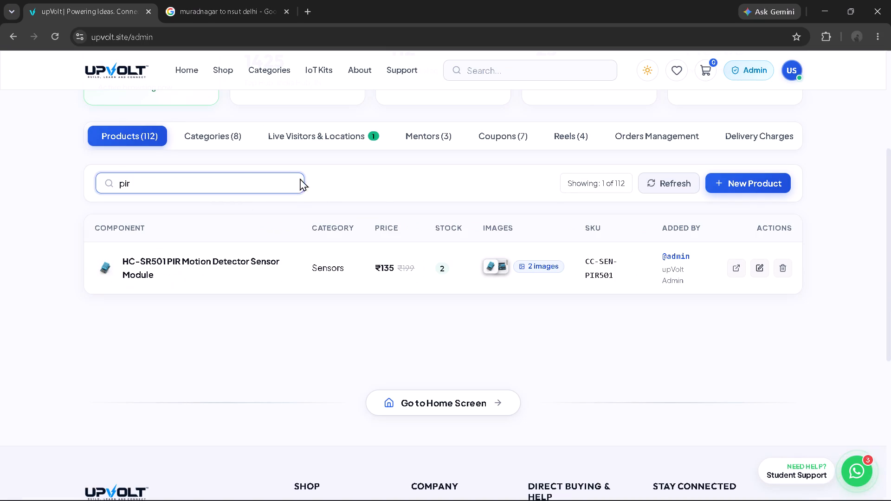
{"action": "left_click", "coordinate": [762, 268]}
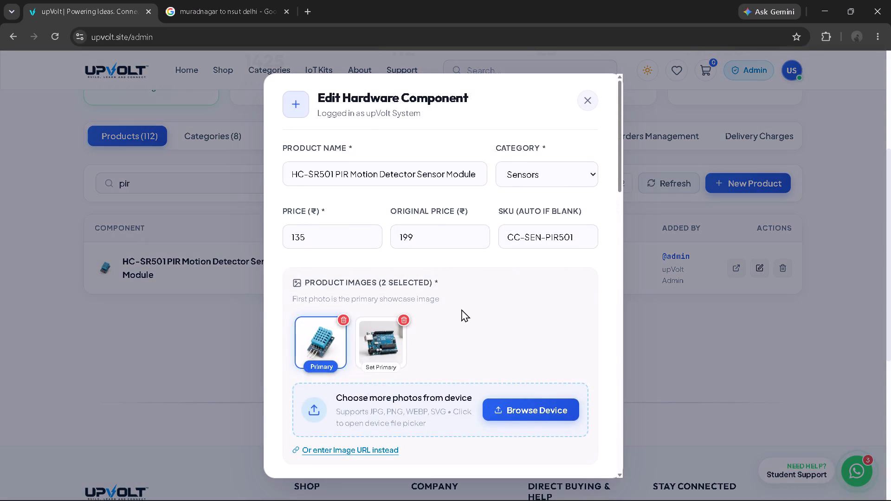
{"action": "scroll", "coordinate": [463, 310], "scroll_direction": "down", "scroll_amount": 3}
{"action": "left_click", "coordinate": [470, 328]}
{"action": "key", "text": "BackSpace"}
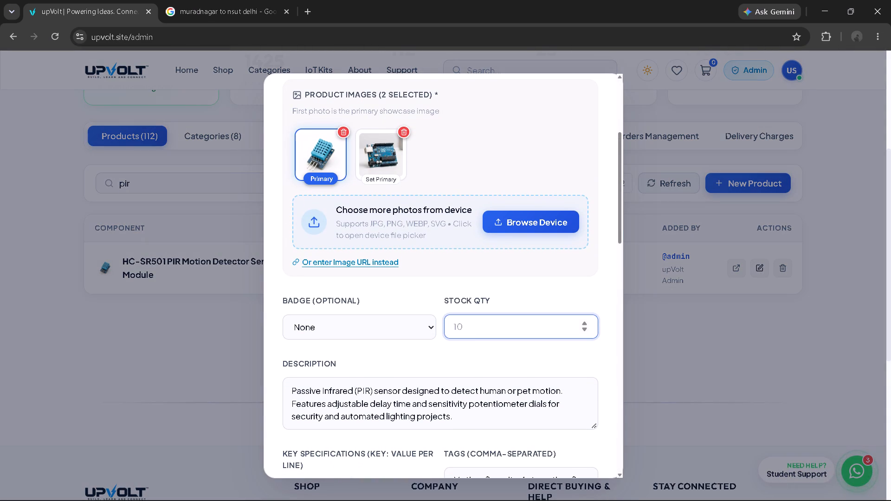
{"action": "key", "text": "1"}
{"action": "scroll", "coordinate": [444, 289], "scroll_direction": "down", "scroll_amount": 8}
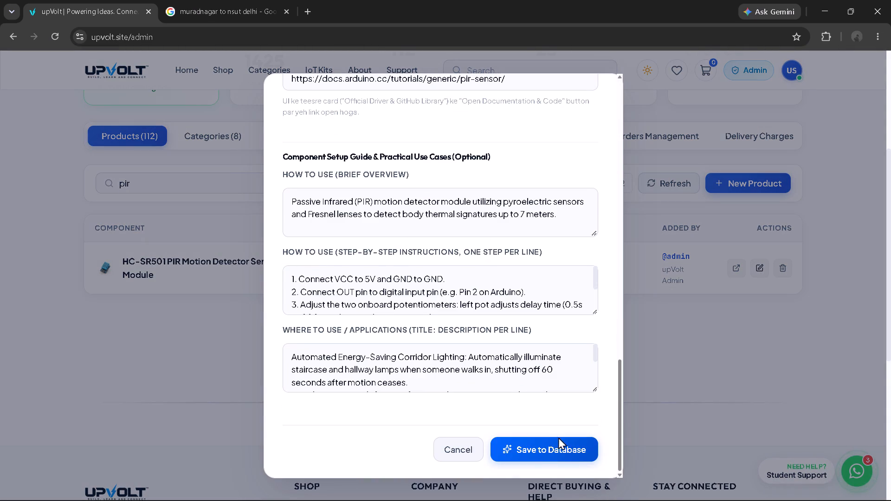
{"action": "left_click", "coordinate": [560, 444]}
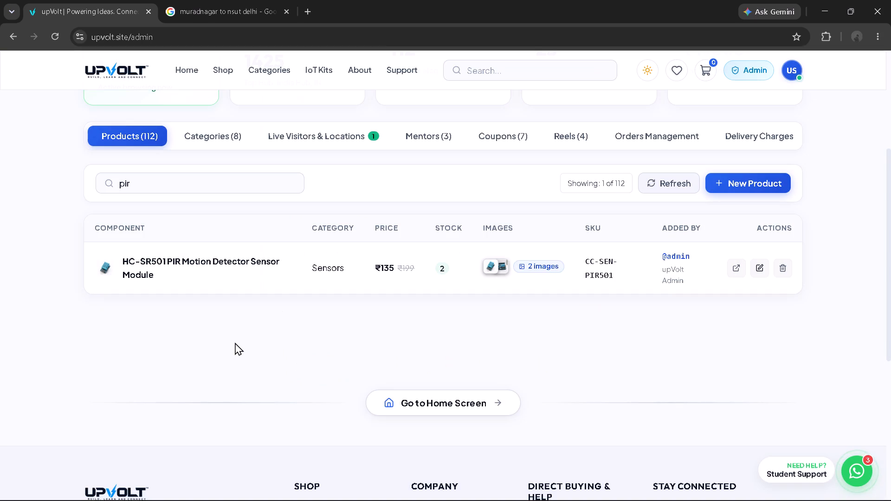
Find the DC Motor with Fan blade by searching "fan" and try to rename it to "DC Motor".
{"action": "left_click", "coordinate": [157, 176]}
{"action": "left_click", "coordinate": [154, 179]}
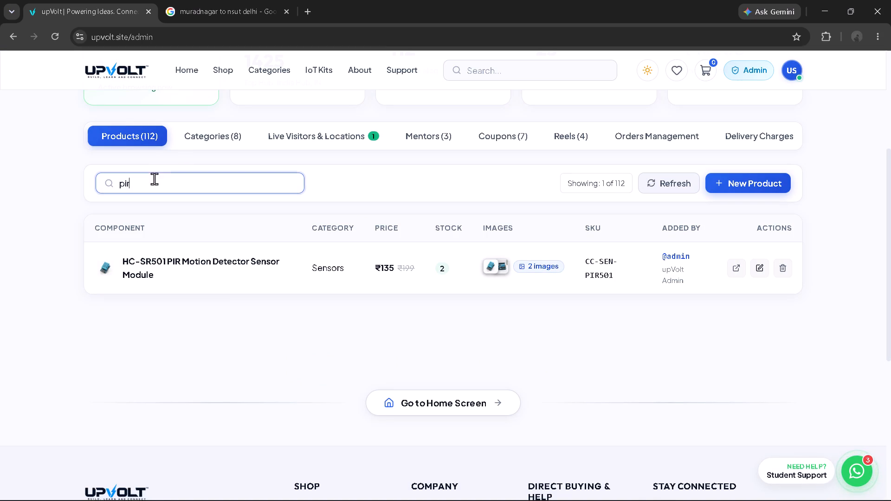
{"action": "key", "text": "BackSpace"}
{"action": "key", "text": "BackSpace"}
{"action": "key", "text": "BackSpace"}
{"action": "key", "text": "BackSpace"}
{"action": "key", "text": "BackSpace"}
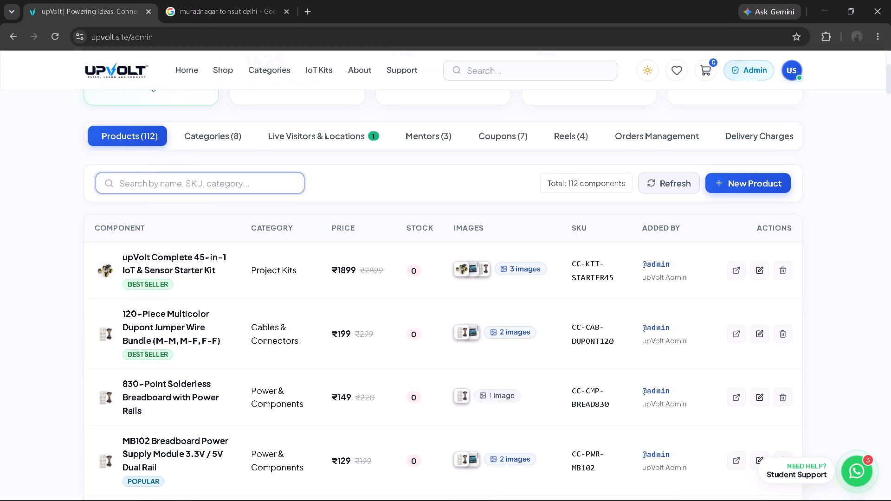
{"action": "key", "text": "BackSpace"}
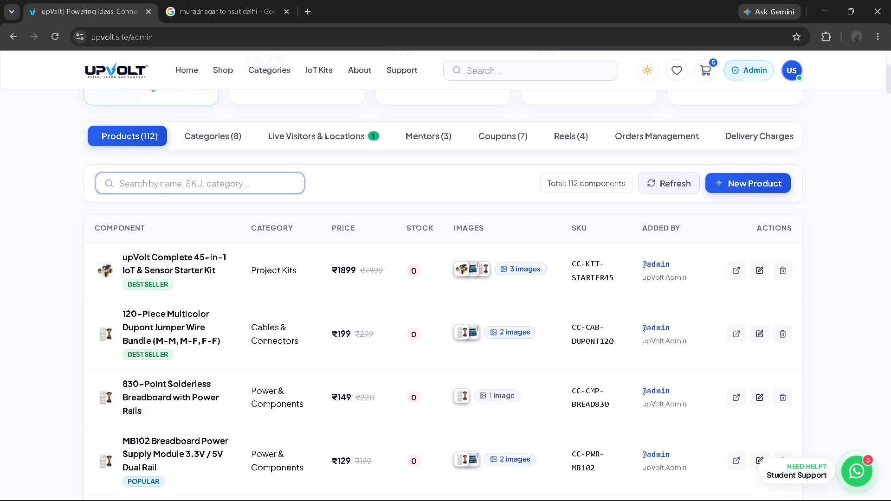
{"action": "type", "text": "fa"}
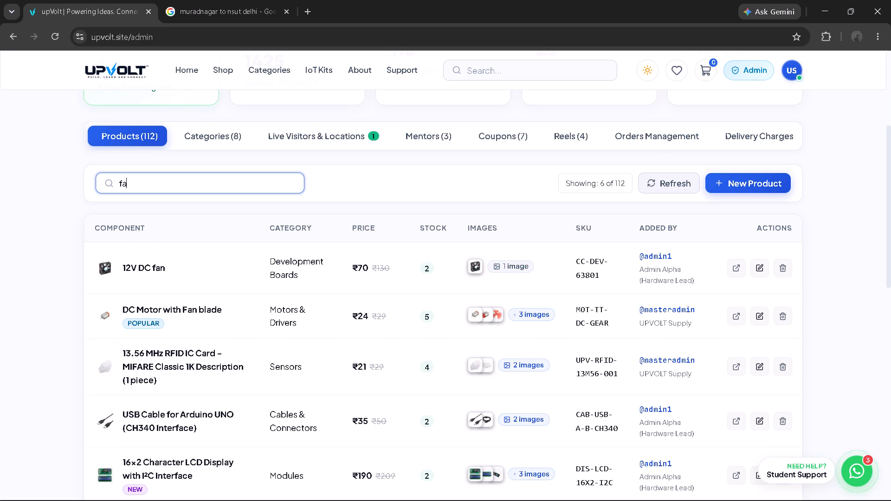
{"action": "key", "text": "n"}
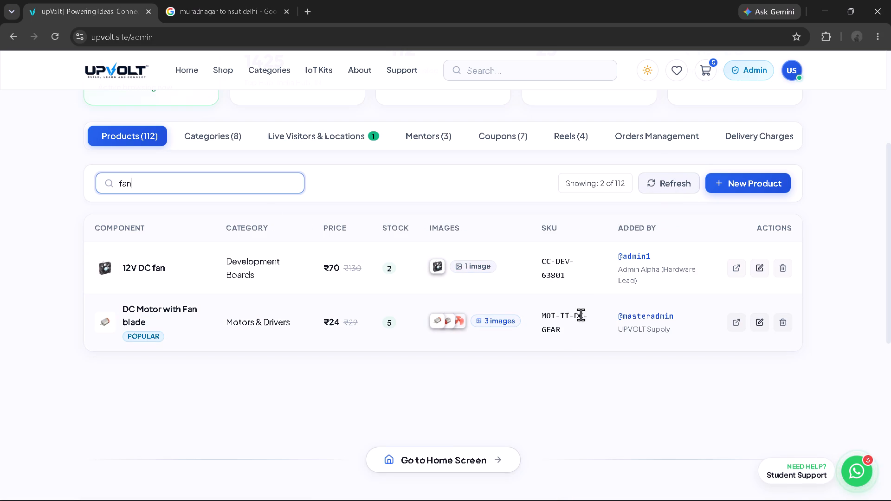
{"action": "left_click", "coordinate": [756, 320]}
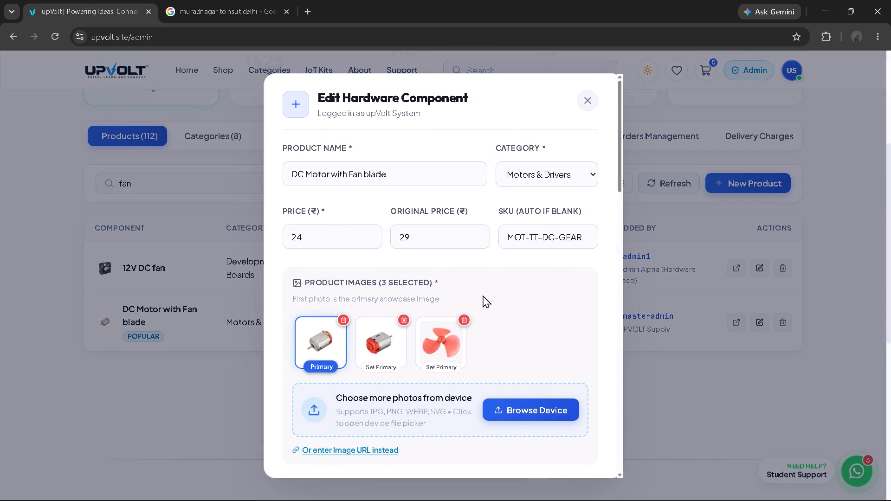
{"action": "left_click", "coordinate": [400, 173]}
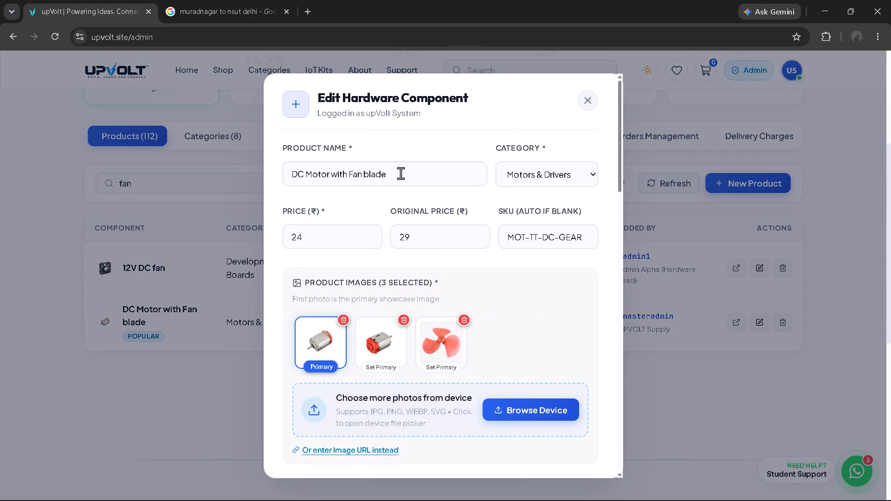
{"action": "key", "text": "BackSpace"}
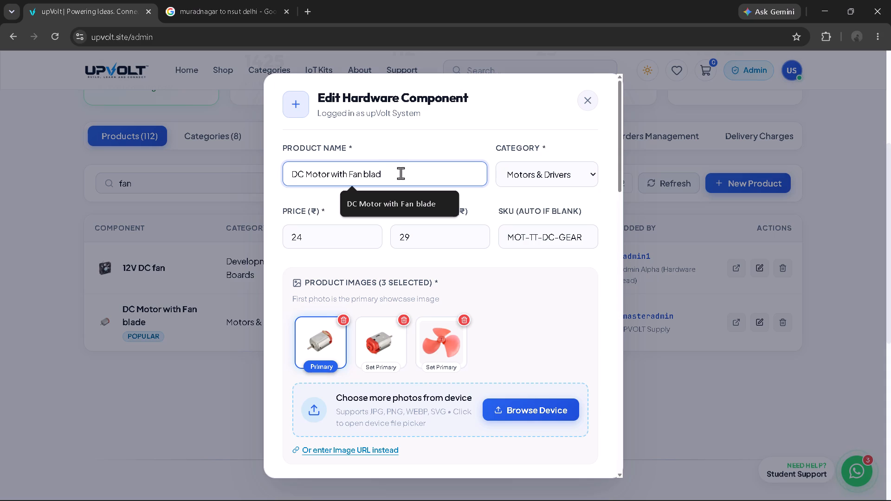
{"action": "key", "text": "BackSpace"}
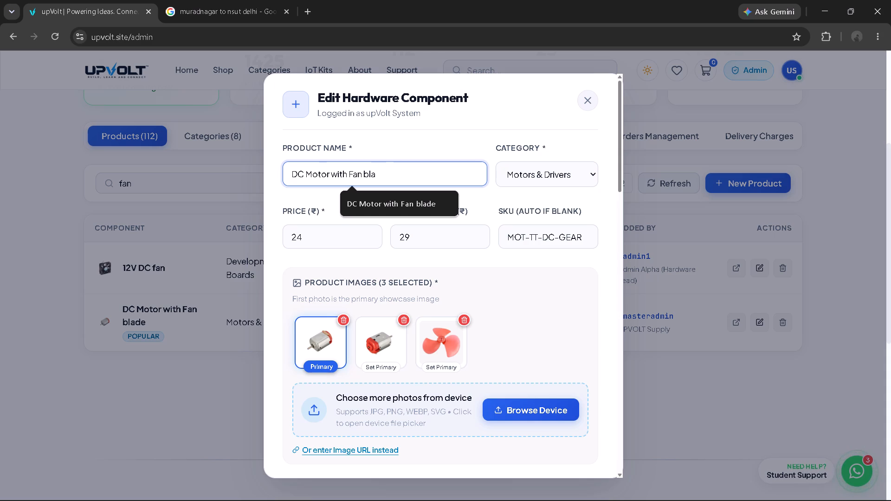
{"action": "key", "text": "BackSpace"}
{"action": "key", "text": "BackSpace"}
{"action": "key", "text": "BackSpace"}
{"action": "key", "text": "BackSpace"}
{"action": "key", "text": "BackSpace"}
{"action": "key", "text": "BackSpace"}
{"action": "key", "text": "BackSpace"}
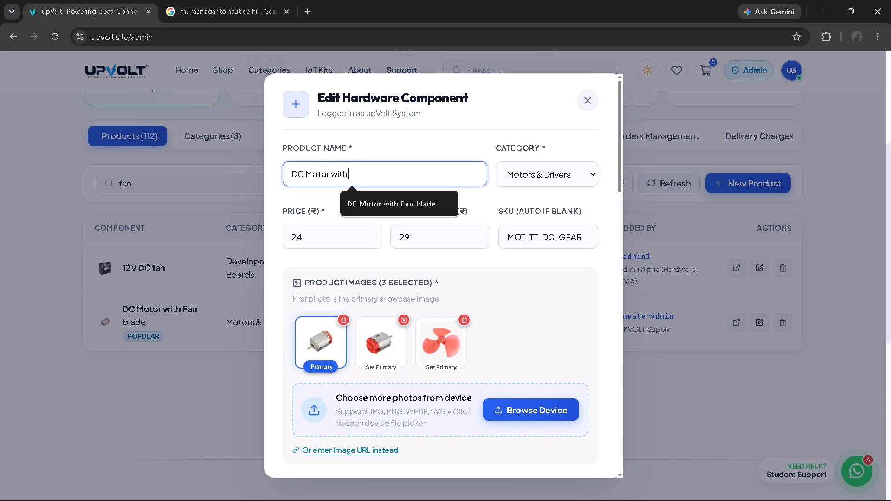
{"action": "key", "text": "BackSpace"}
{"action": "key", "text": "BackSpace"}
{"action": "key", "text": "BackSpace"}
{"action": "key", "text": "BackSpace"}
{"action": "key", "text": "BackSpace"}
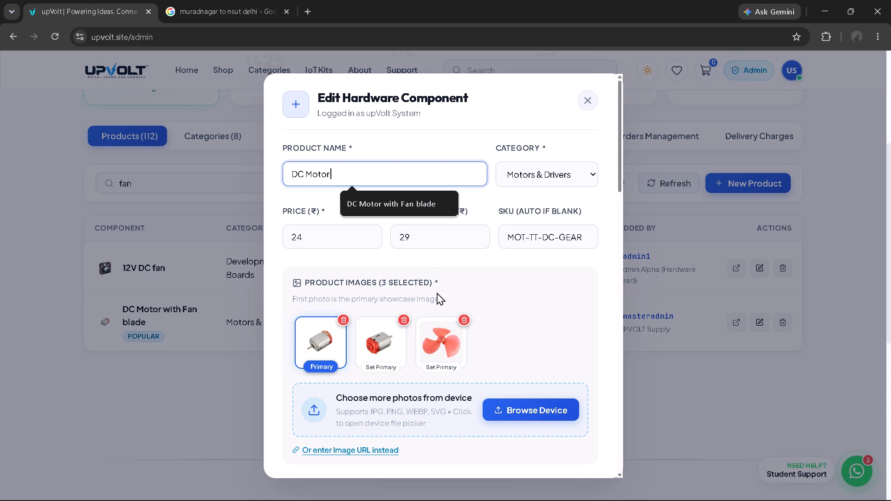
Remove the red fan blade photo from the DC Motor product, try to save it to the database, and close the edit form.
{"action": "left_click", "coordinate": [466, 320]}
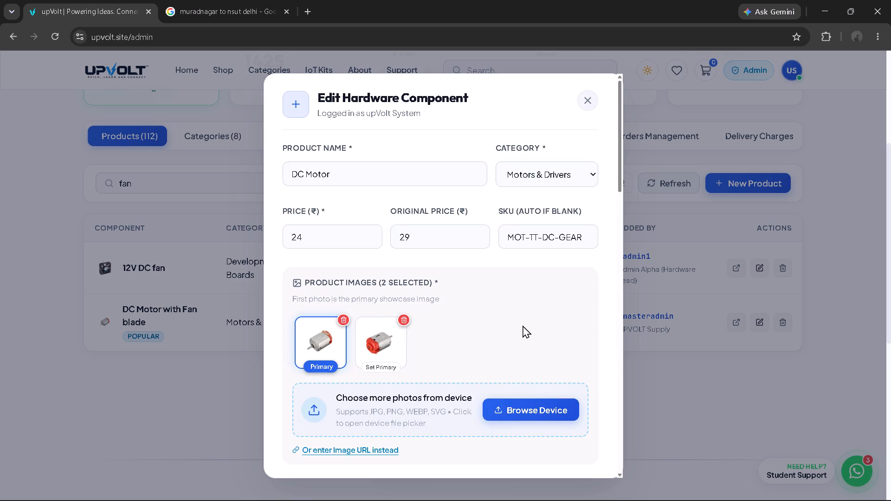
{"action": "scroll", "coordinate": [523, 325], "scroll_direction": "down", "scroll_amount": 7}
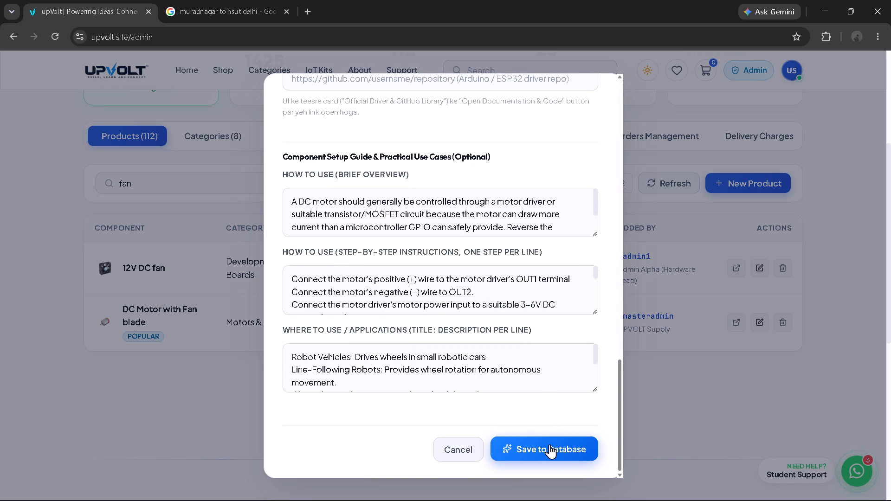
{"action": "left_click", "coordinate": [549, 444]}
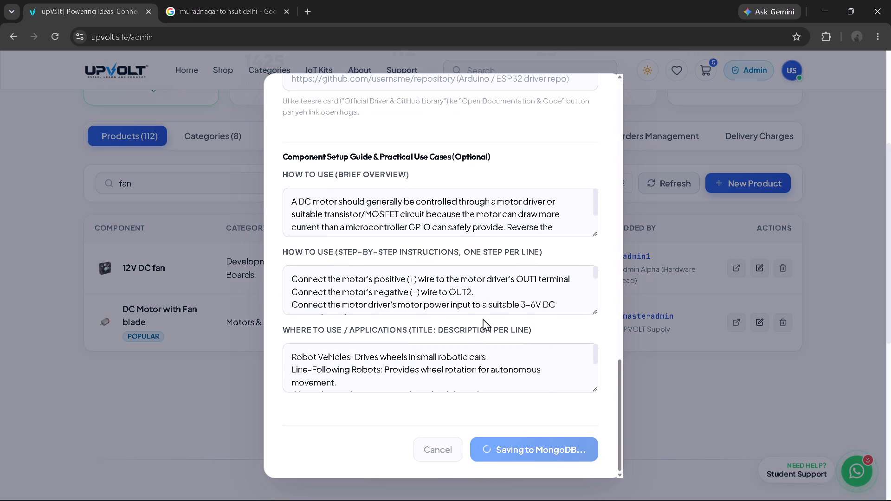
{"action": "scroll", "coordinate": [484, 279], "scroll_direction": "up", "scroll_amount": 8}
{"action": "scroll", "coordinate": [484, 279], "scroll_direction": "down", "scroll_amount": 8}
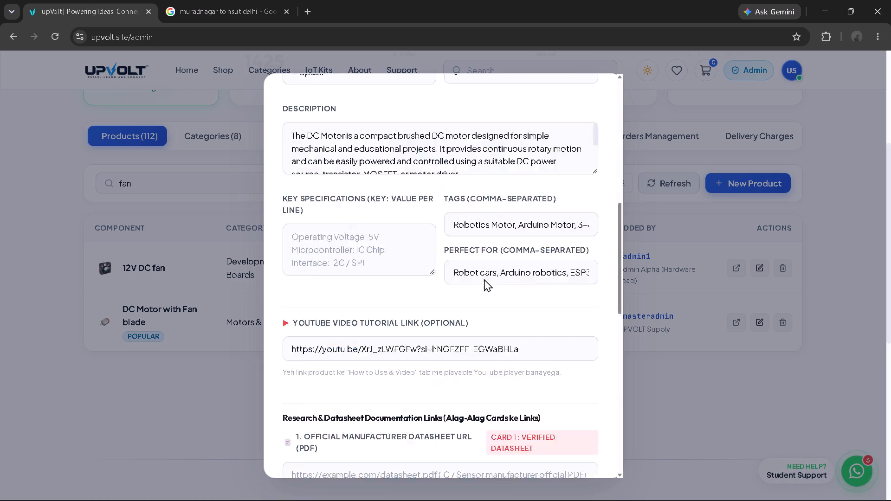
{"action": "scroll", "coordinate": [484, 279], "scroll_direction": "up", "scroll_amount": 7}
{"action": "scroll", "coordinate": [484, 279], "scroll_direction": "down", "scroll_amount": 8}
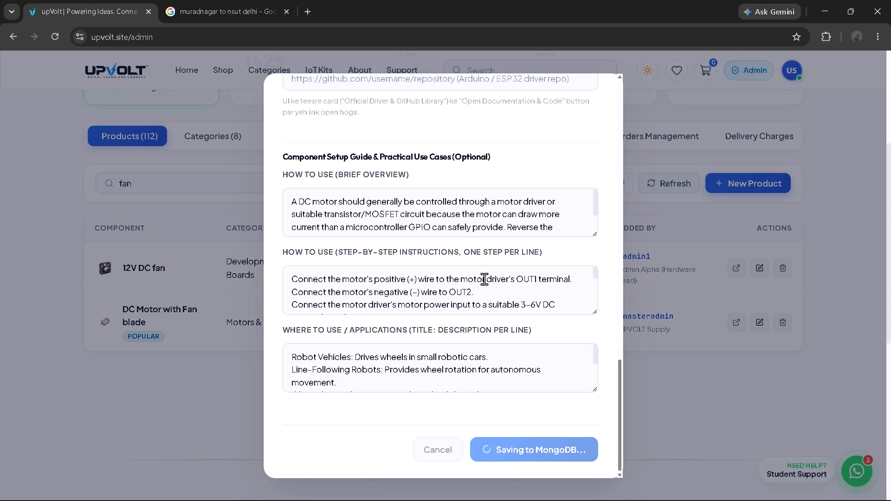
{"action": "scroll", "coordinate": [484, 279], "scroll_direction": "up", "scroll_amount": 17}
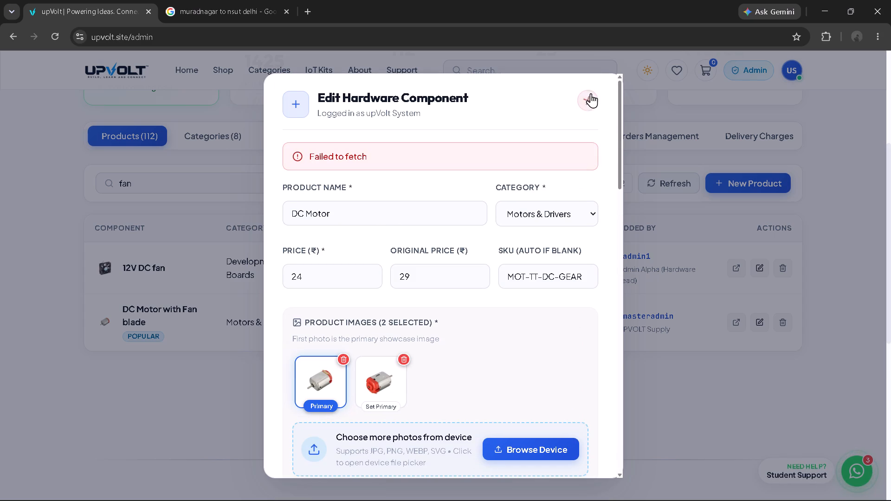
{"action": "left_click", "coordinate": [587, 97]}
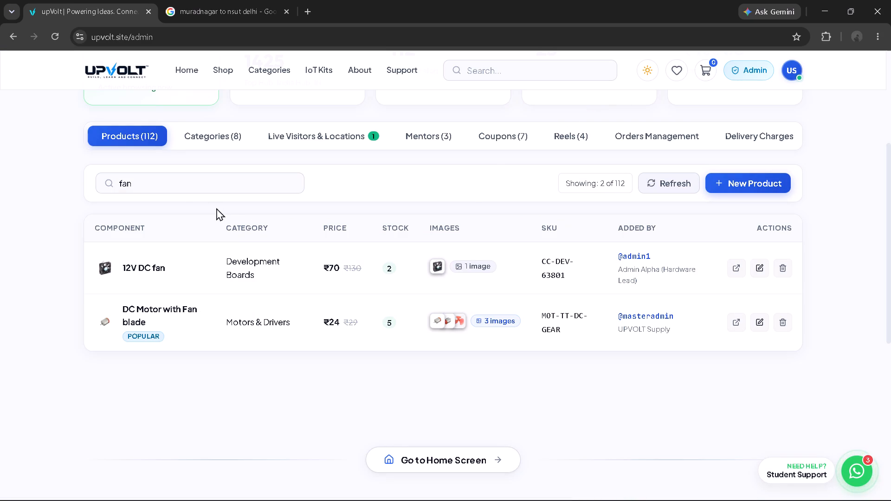
Find the 0.96-inch OLED Display — 128×64 I2C by searching "oled" and set its stock quantity to 3.
{"action": "left_click", "coordinate": [173, 181]}
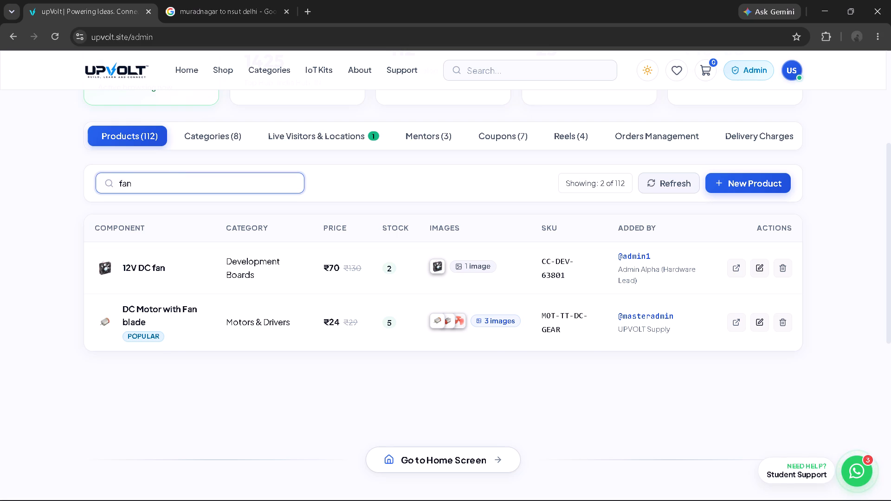
{"action": "key", "text": "BackSpace"}
{"action": "key", "text": "BackSpace"}
{"action": "key", "text": "BackSpace"}
{"action": "type", "text": "oled"}
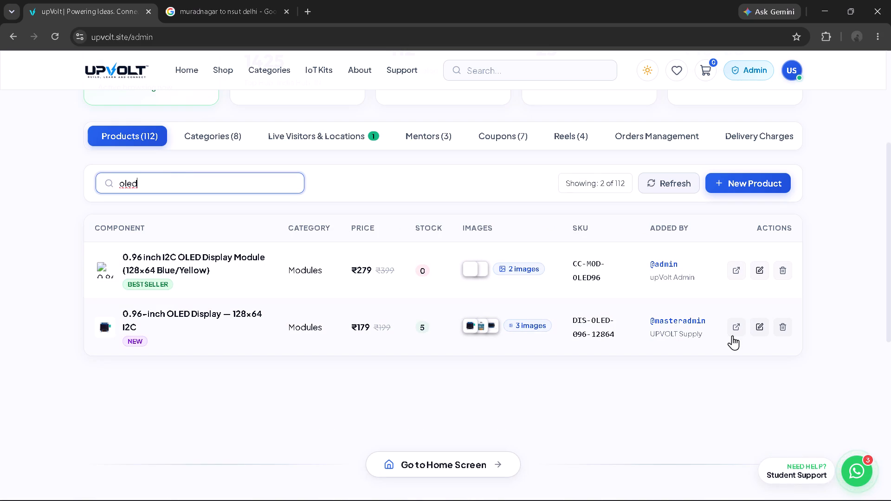
{"action": "left_click", "coordinate": [762, 324]}
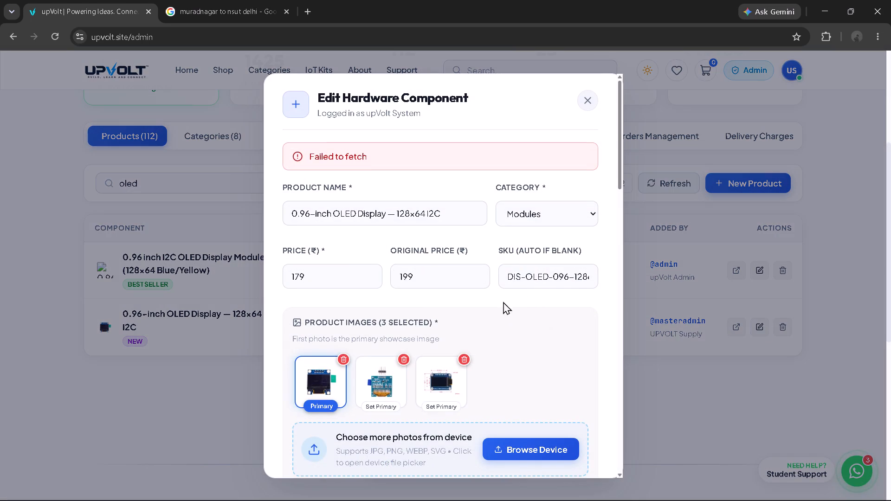
{"action": "scroll", "coordinate": [491, 307], "scroll_direction": "down", "scroll_amount": 3}
{"action": "scroll", "coordinate": [491, 307], "scroll_direction": "up", "scroll_amount": 1}
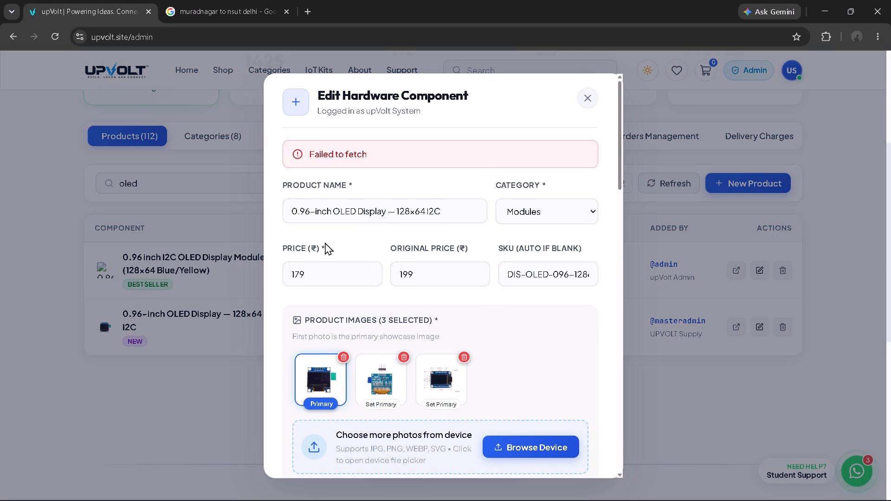
{"action": "scroll", "coordinate": [458, 294], "scroll_direction": "down", "scroll_amount": 3}
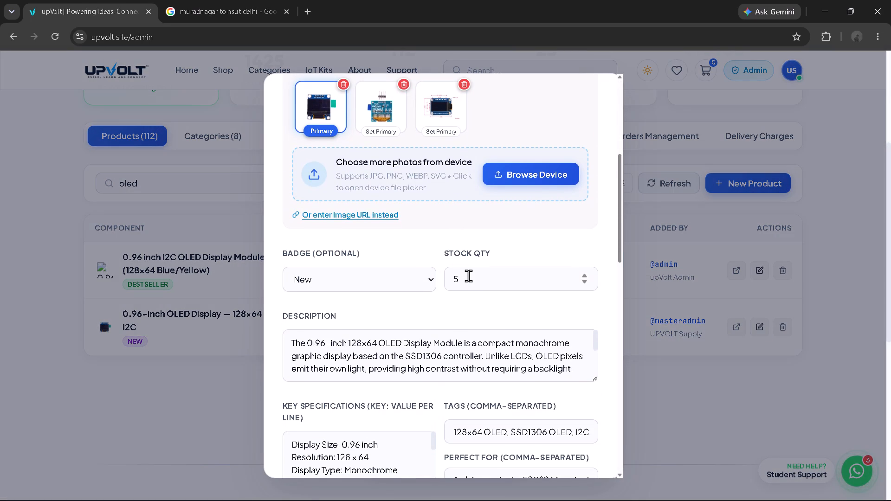
{"action": "left_click", "coordinate": [468, 276]}
{"action": "key", "text": "BackSpace"}
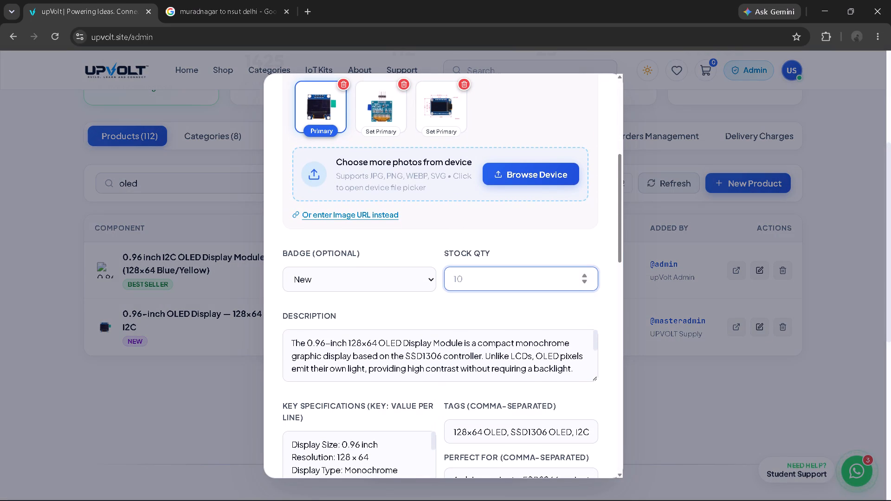
{"action": "key", "text": "3"}
Try to save the OLED display's edit to the database and close the edit form.
{"action": "scroll", "coordinate": [445, 254], "scroll_direction": "down", "scroll_amount": 8}
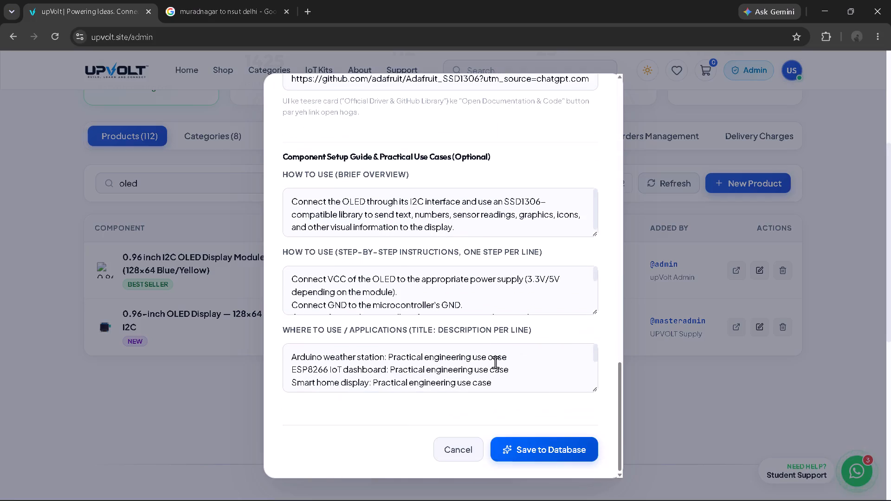
{"action": "left_click", "coordinate": [520, 444]}
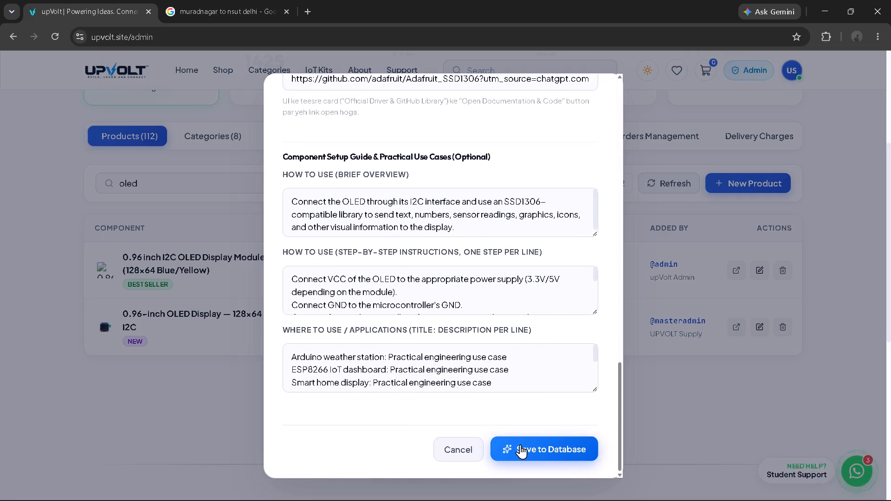
{"action": "scroll", "coordinate": [504, 211], "scroll_direction": "up", "scroll_amount": 15}
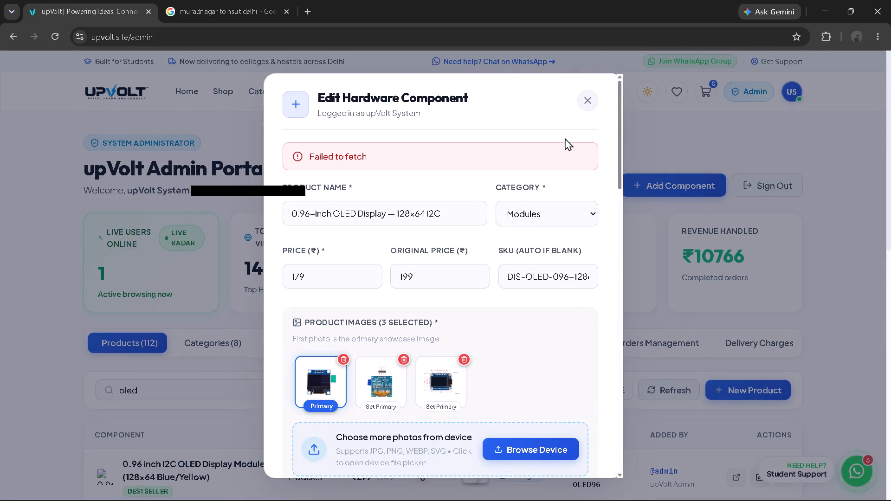
{"action": "left_click", "coordinate": [593, 104]}
{"action": "scroll", "coordinate": [530, 289], "scroll_direction": "down", "scroll_amount": 19}
{"action": "scroll", "coordinate": [530, 289], "scroll_direction": "up", "scroll_amount": 7}
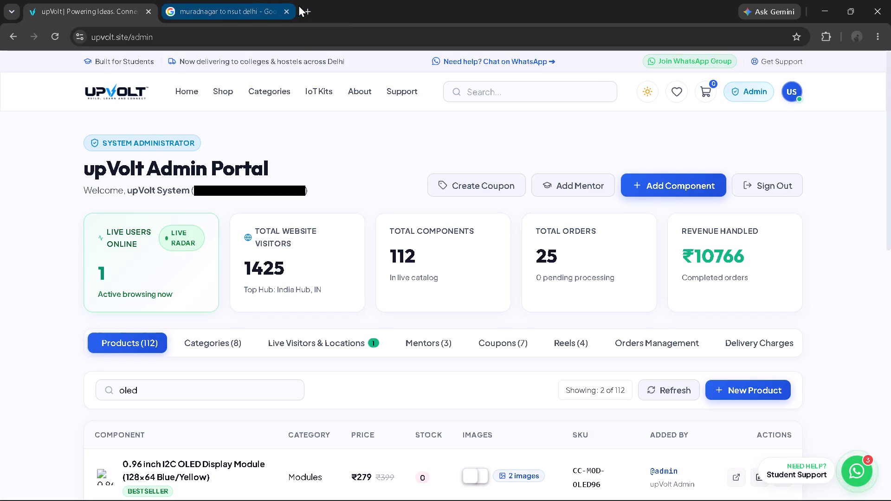
Open the UpVolt Manager site in a new browser tab.
{"action": "left_click", "coordinate": [304, 5]}
{"action": "type", "text": "up"}
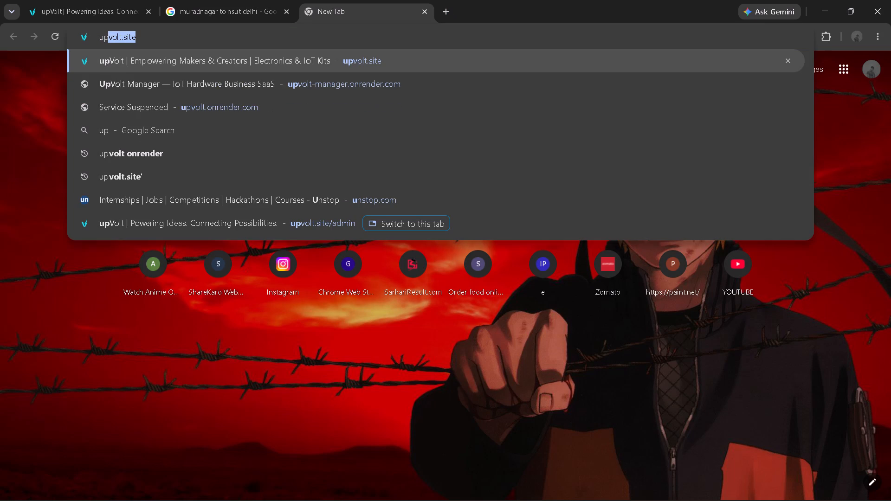
Check the list of available Wi-Fi networks for the computer's internet connection and close it.
{"action": "left_click", "coordinate": [242, 173]}
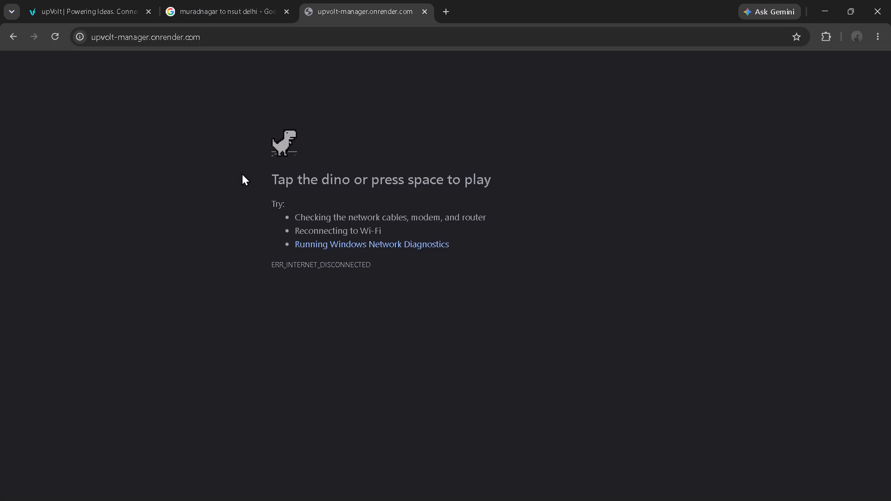
{"action": "left_click", "coordinate": [790, 490]}
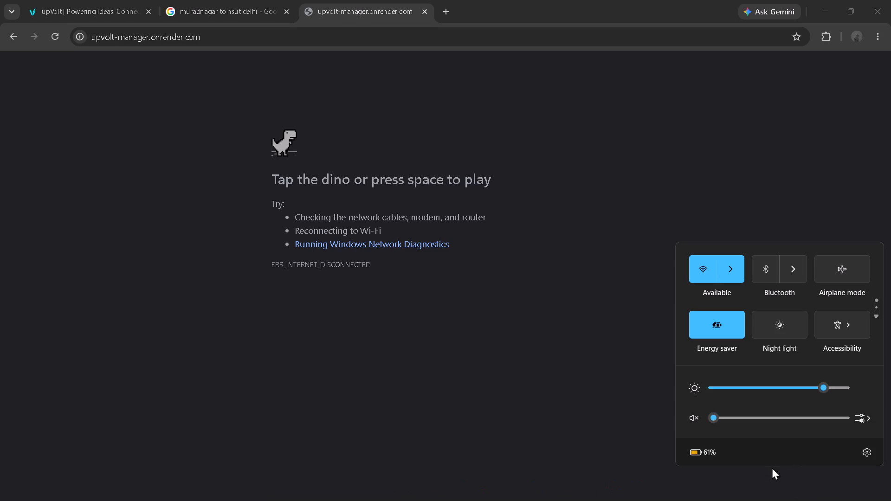
{"action": "left_click", "coordinate": [733, 274]}
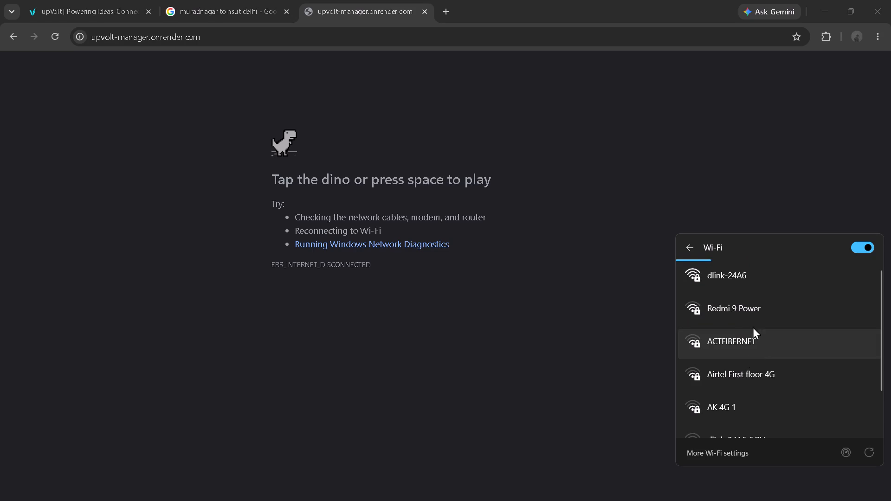
{"action": "scroll", "coordinate": [757, 324], "scroll_direction": "up", "scroll_amount": 3}
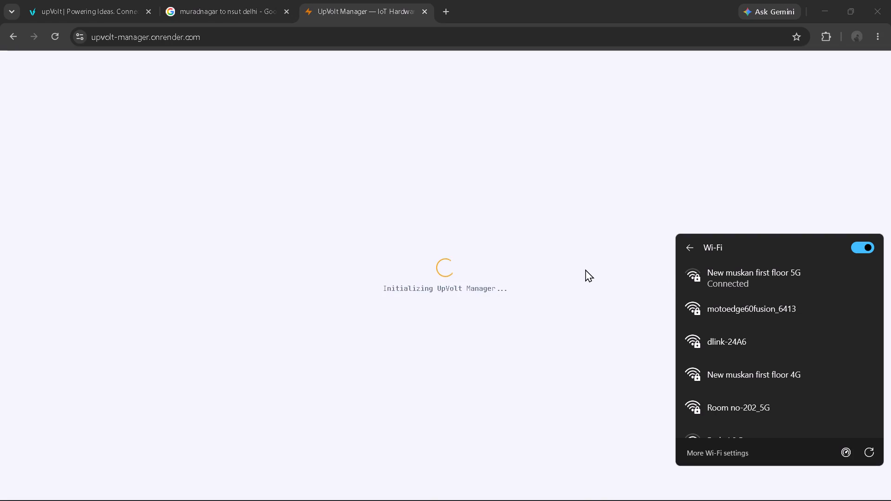
{"action": "left_click", "coordinate": [727, 180]}
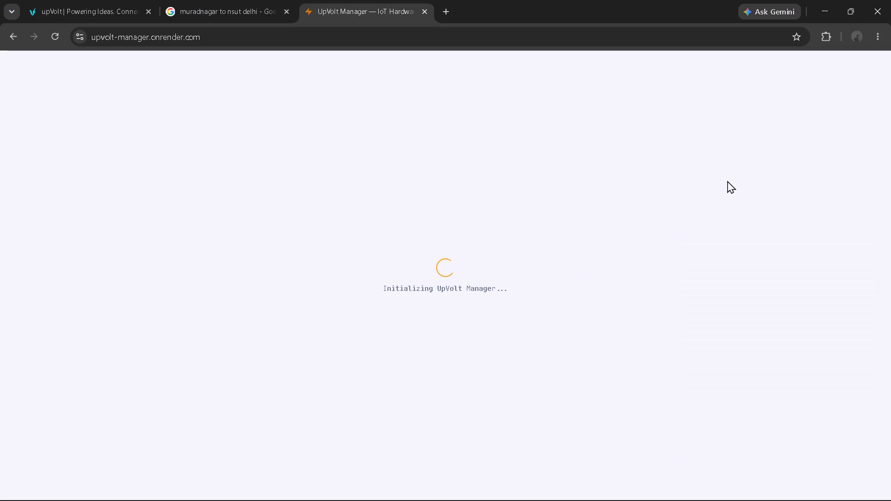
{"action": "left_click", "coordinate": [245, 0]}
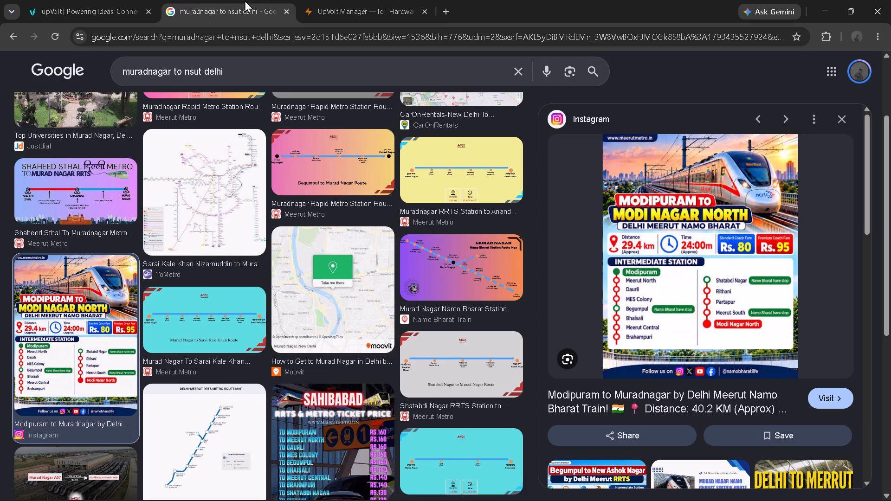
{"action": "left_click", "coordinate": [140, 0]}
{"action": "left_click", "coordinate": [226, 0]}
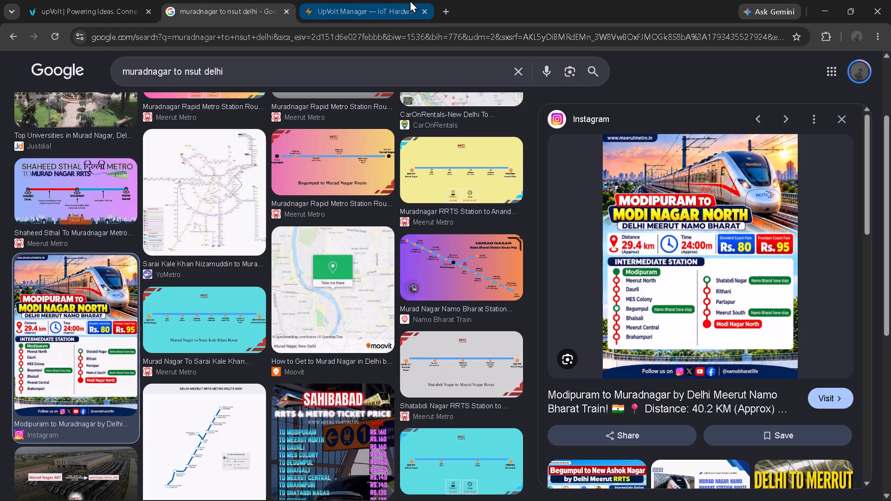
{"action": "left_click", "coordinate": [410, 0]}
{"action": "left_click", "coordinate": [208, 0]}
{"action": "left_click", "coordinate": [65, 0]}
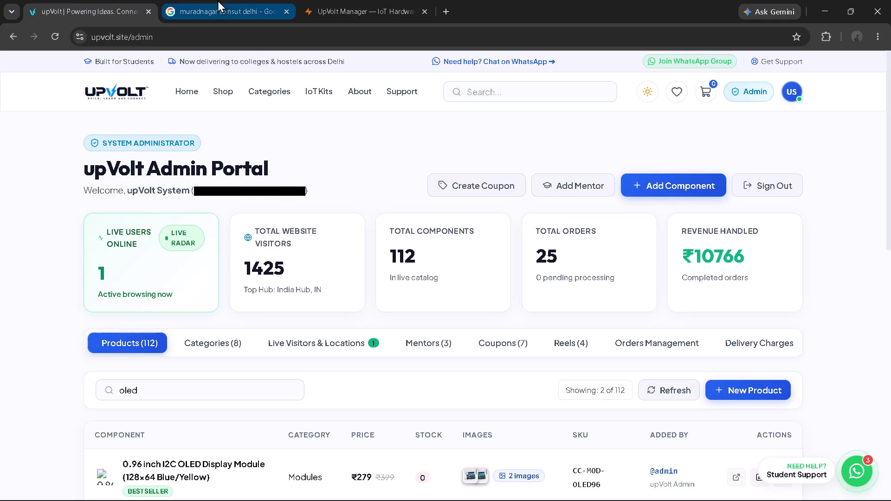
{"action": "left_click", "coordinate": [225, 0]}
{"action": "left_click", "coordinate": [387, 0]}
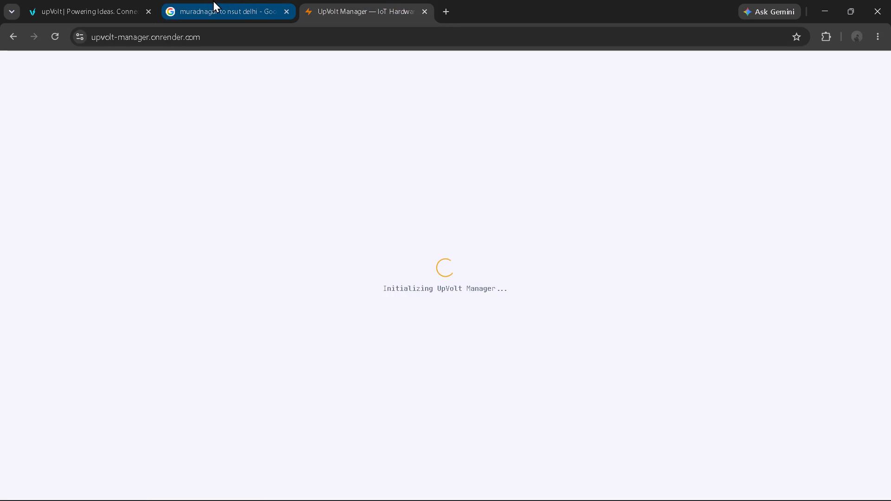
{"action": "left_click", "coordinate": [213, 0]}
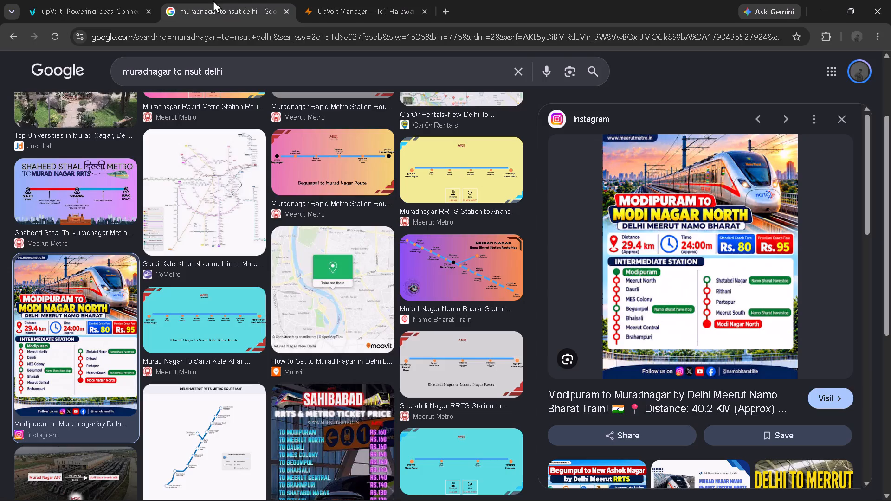
Return to the upVolt Admin Portal and bring the "oled" product results into view.
{"action": "left_click", "coordinate": [71, 0]}
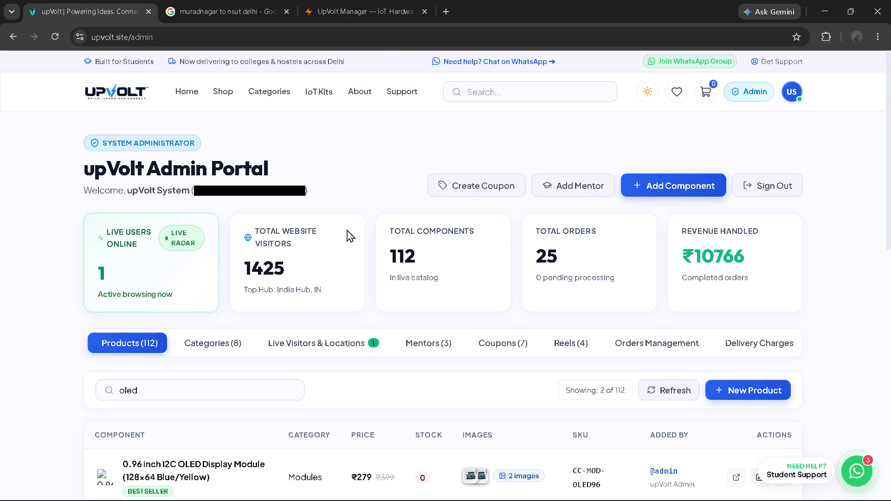
{"action": "scroll", "coordinate": [465, 311], "scroll_direction": "down", "scroll_amount": 3}
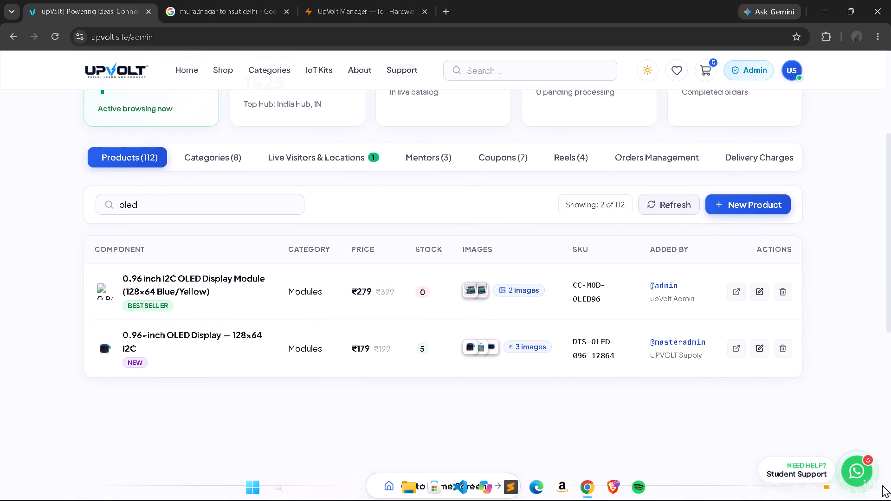
Connect the computer to the motoedge60fusion_6413 Wi-Fi network and close the network list.
{"action": "left_click", "coordinate": [794, 488]}
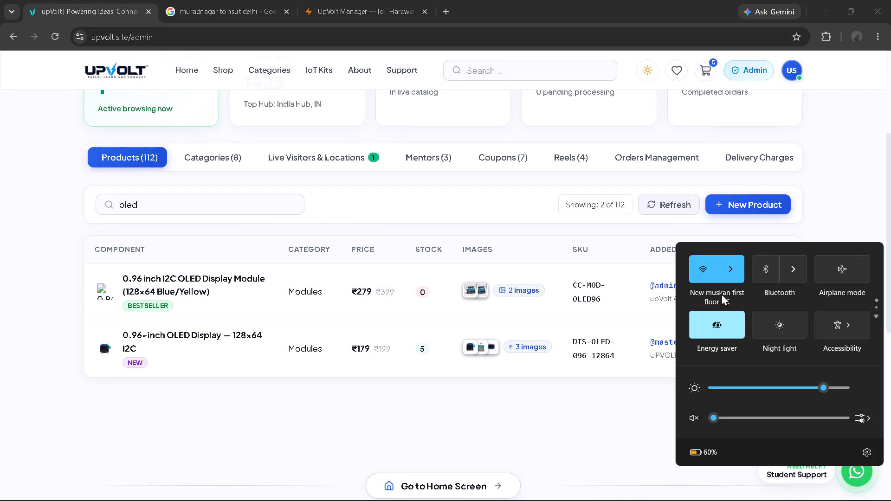
{"action": "left_click", "coordinate": [731, 257]}
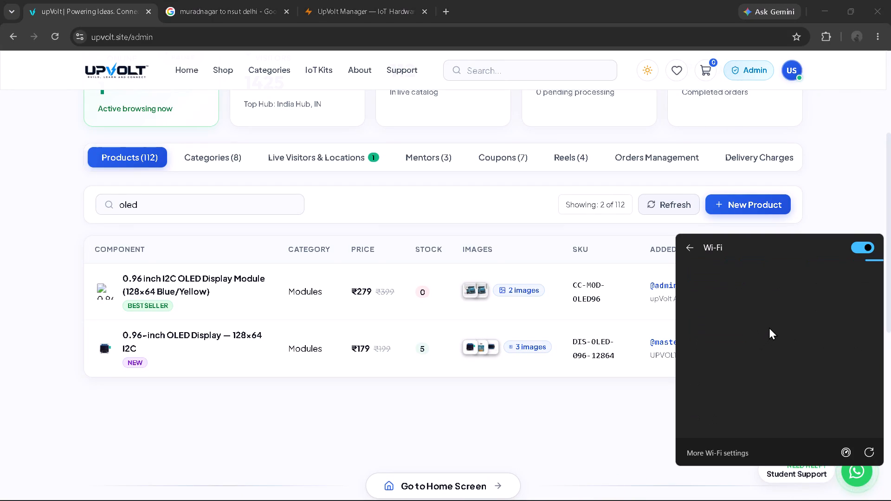
{"action": "left_click", "coordinate": [762, 381]}
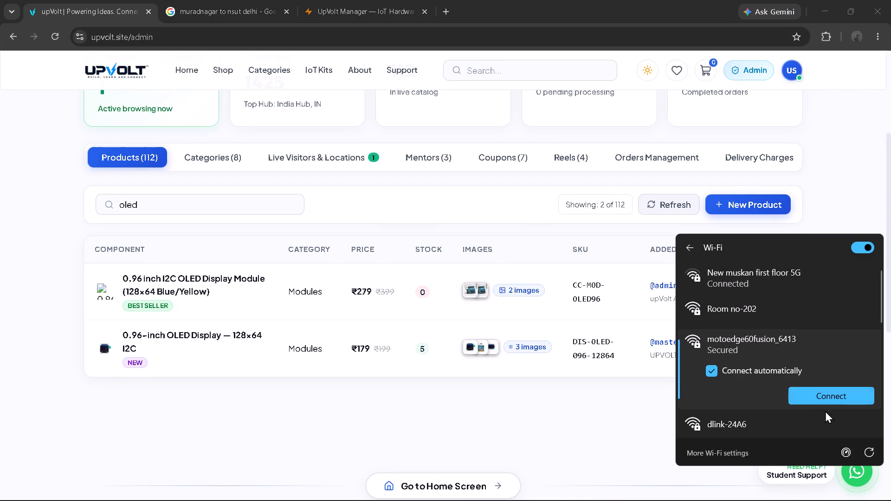
{"action": "left_click", "coordinate": [833, 392]}
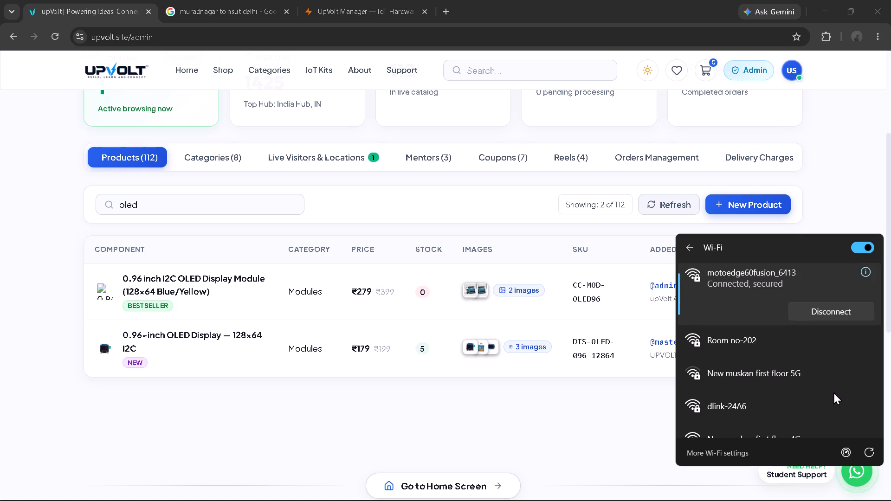
{"action": "left_click", "coordinate": [549, 428]}
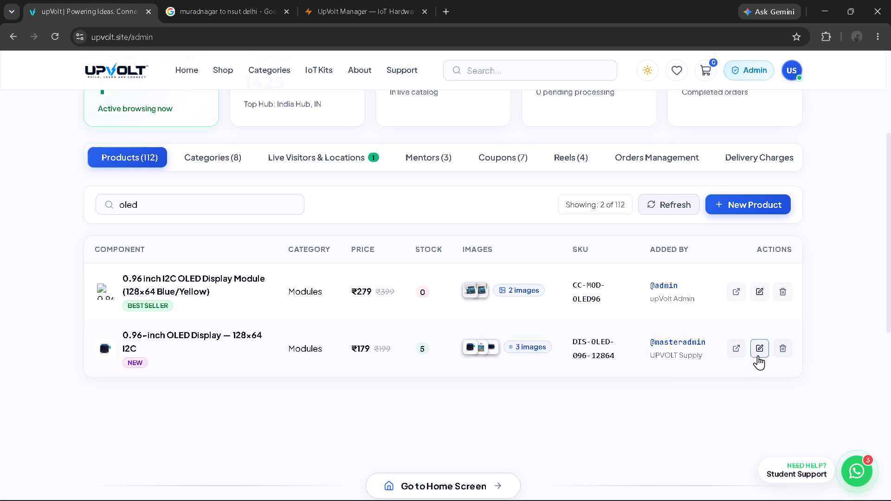
Edit the 0.96-inch OLED Display — 128×64 I2C, enter a stock quantity of 3, and save the product.
{"action": "left_click", "coordinate": [760, 350]}
{"action": "scroll", "coordinate": [504, 312], "scroll_direction": "down", "scroll_amount": 1}
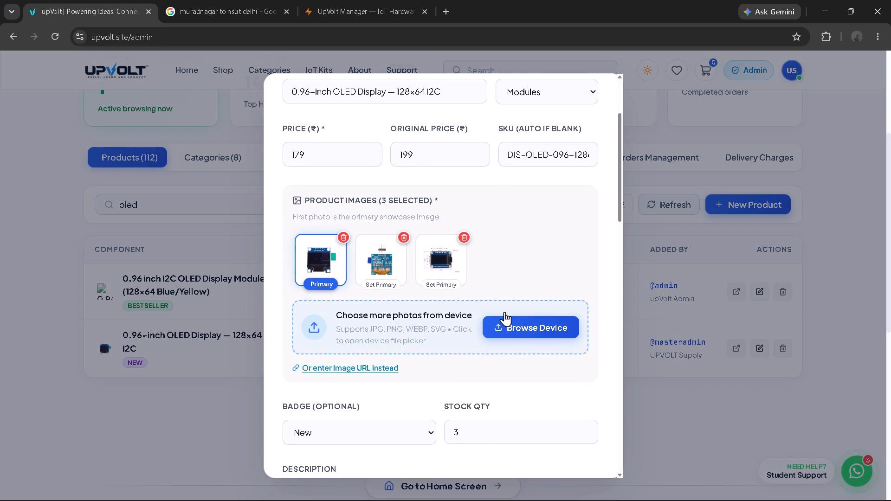
{"action": "scroll", "coordinate": [504, 312], "scroll_direction": "down", "scroll_amount": 1}
{"action": "left_click", "coordinate": [476, 392]}
{"action": "key", "text": "BackSpace"}
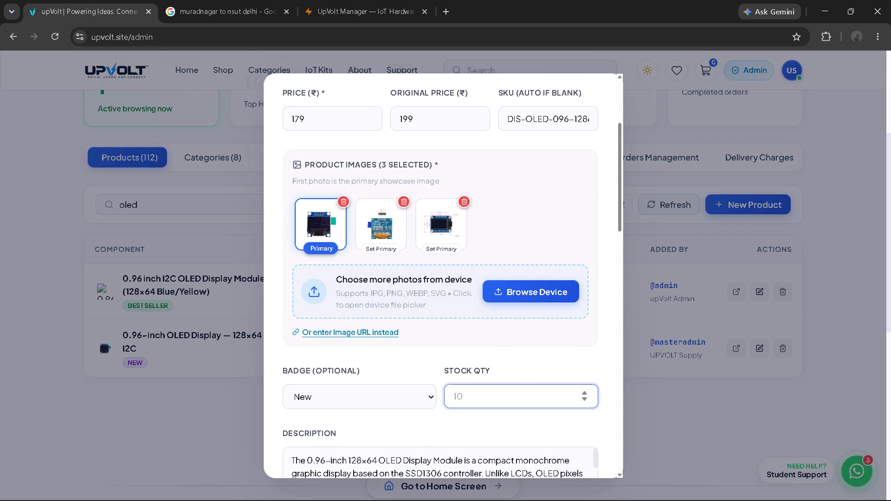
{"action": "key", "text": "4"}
{"action": "key", "text": "BackSpace"}
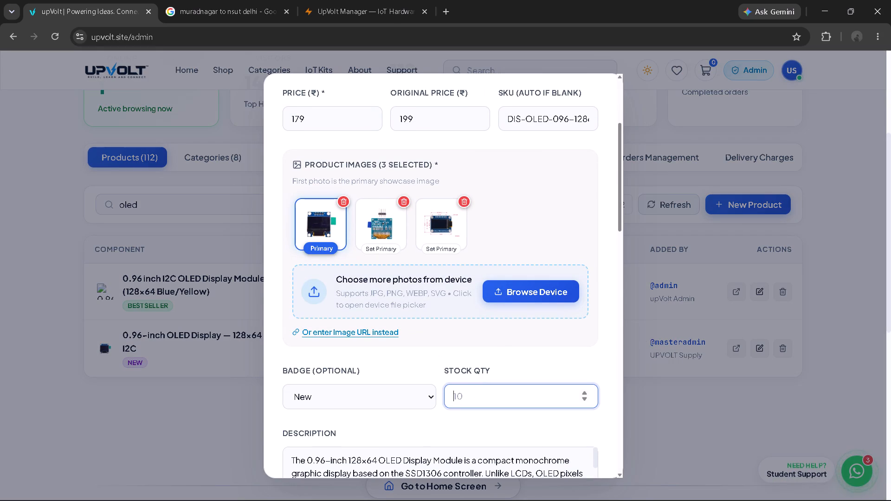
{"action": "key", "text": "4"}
{"action": "key", "text": "BackSpace"}
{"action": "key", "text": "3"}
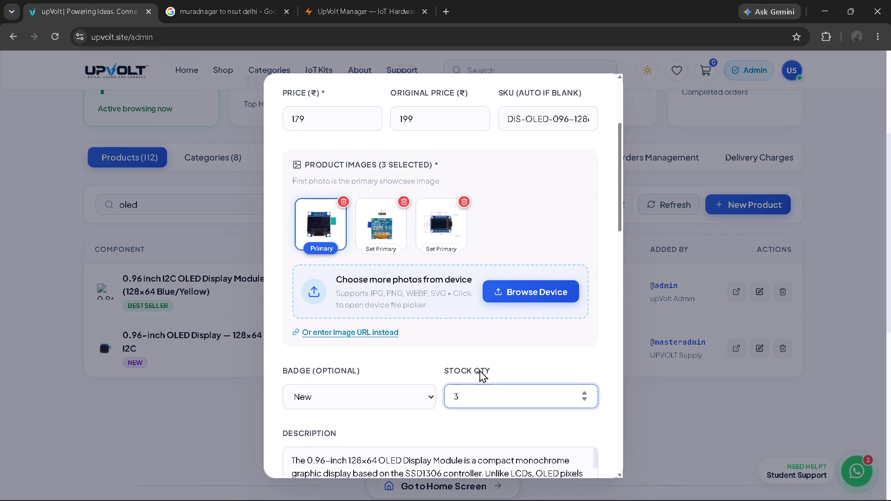
{"action": "scroll", "coordinate": [428, 322], "scroll_direction": "down", "scroll_amount": 11}
{"action": "left_click", "coordinate": [532, 445]}
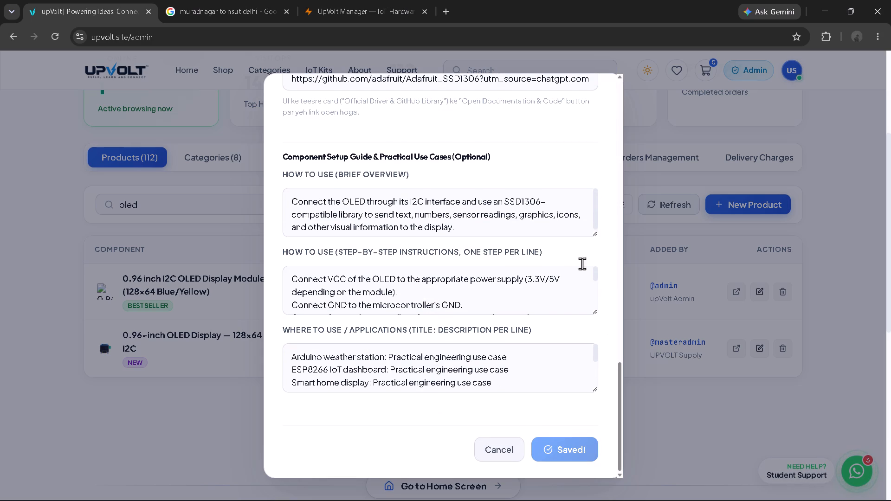
Find the HC-SR04 Ultrasonic Distance Sensor Module by searching "ultra", set its stock quantity to 6 and save it to the database.
{"action": "scroll", "coordinate": [559, 245], "scroll_direction": "up", "scroll_amount": 7}
{"action": "scroll", "coordinate": [452, 273], "scroll_direction": "down", "scroll_amount": 1}
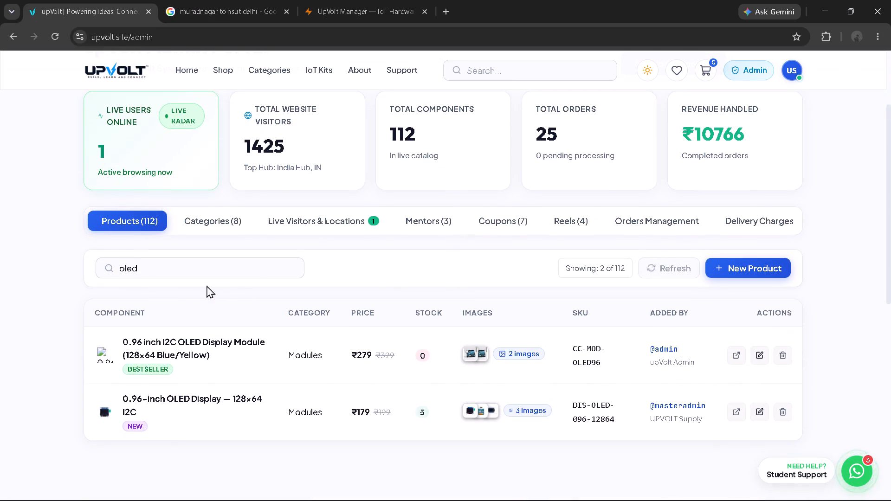
{"action": "left_click", "coordinate": [187, 263]}
{"action": "key", "text": "BackSpace"}
{"action": "key", "text": "BackSpace"}
{"action": "key", "text": "BackSpace"}
{"action": "key", "text": "BackSpace"}
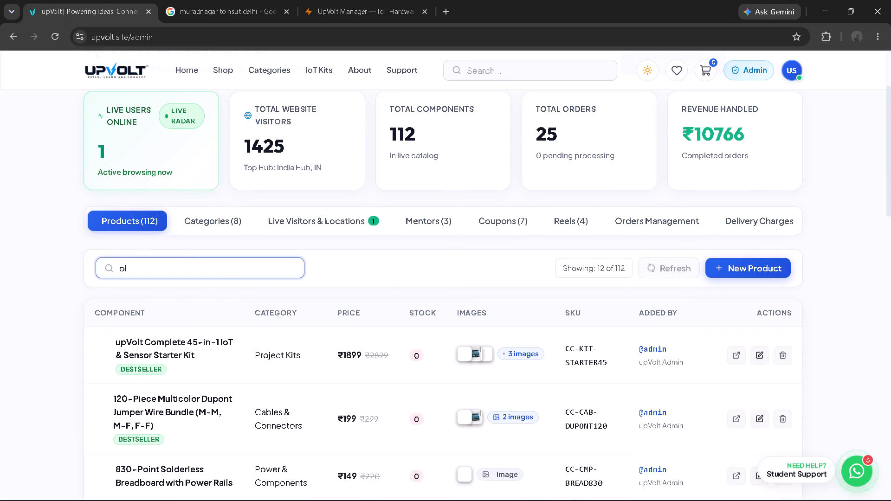
{"action": "key", "text": "BackSpace"}
{"action": "key", "text": "BackSpace"}
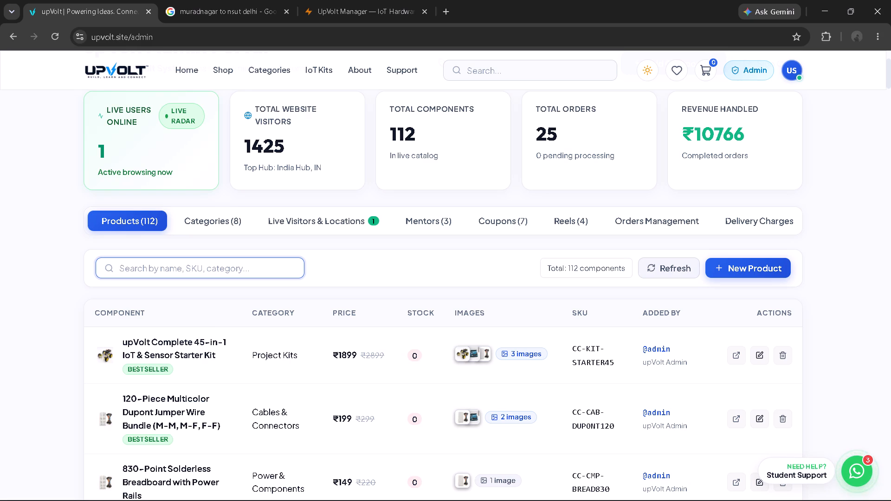
{"action": "type", "text": "ultra"}
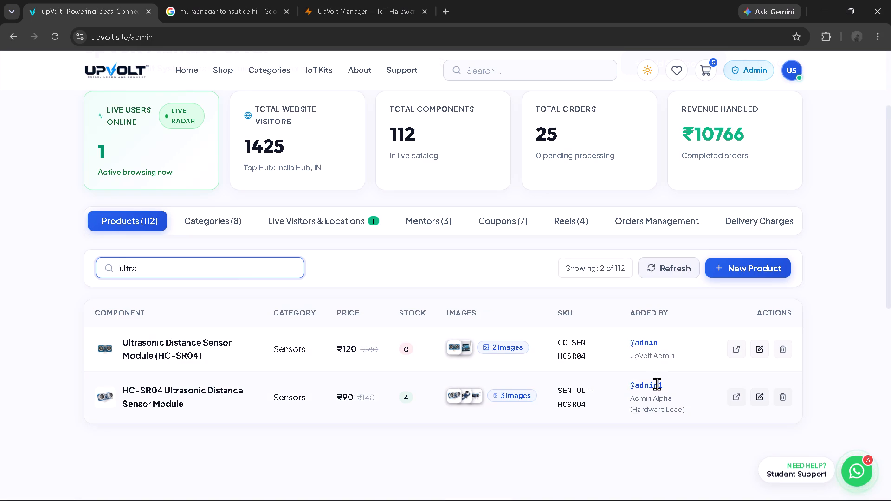
{"action": "left_click", "coordinate": [755, 397]}
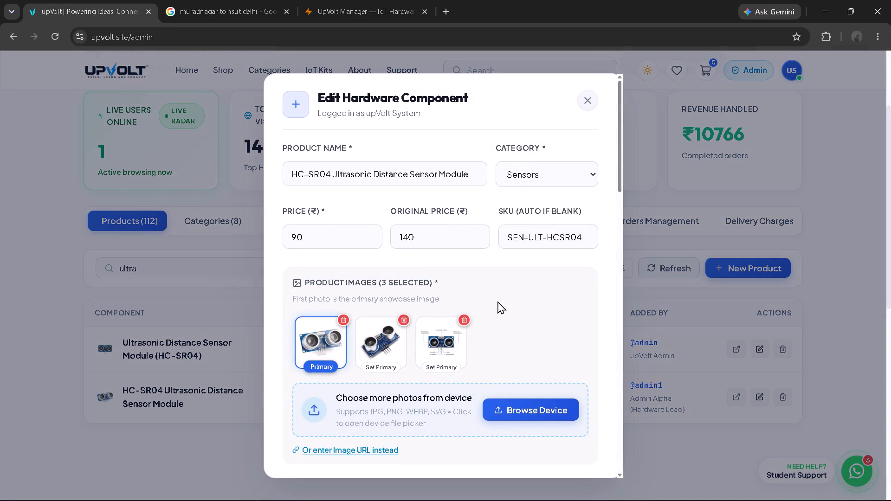
{"action": "scroll", "coordinate": [497, 301], "scroll_direction": "down", "scroll_amount": 2}
{"action": "left_click", "coordinate": [469, 355]}
{"action": "key", "text": "BackSpace"}
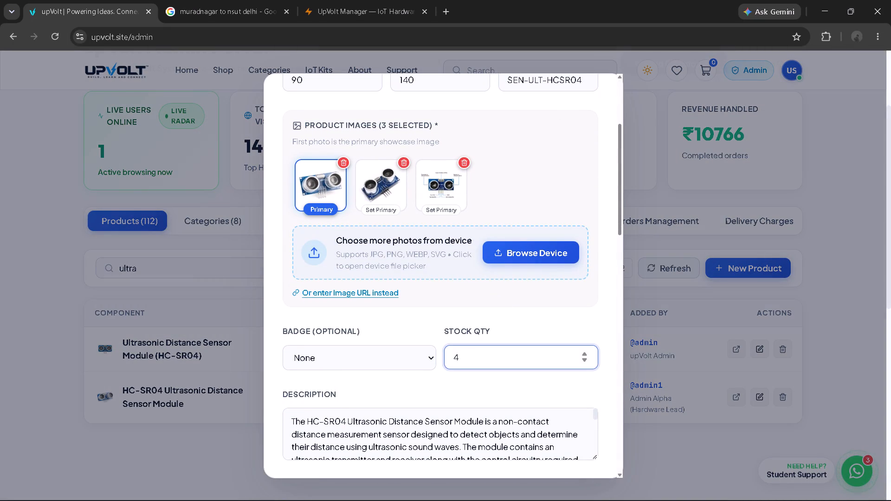
{"action": "key", "text": "6"}
{"action": "scroll", "coordinate": [450, 303], "scroll_direction": "down", "scroll_amount": 11}
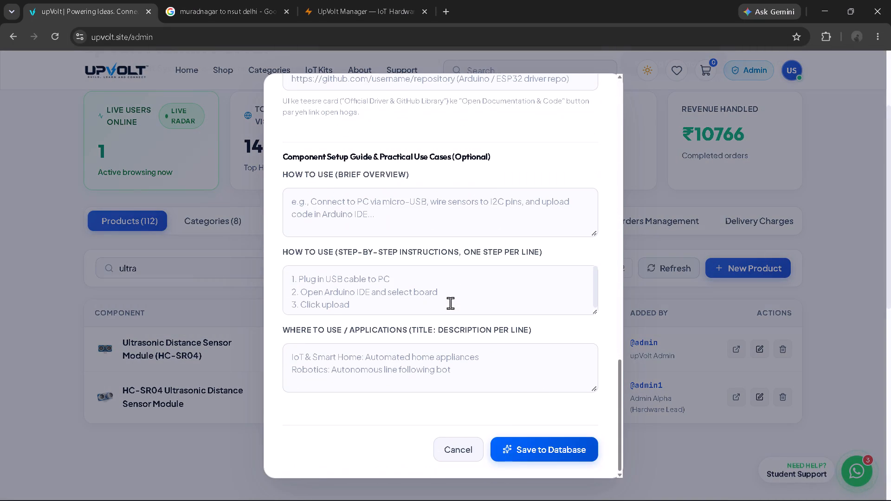
{"action": "left_click", "coordinate": [531, 450]}
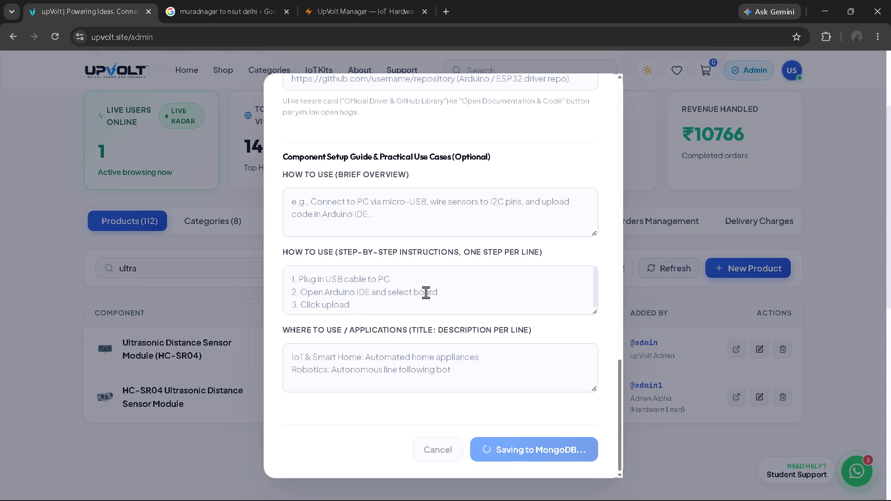
{"action": "scroll", "coordinate": [454, 289], "scroll_direction": "up", "scroll_amount": 6}
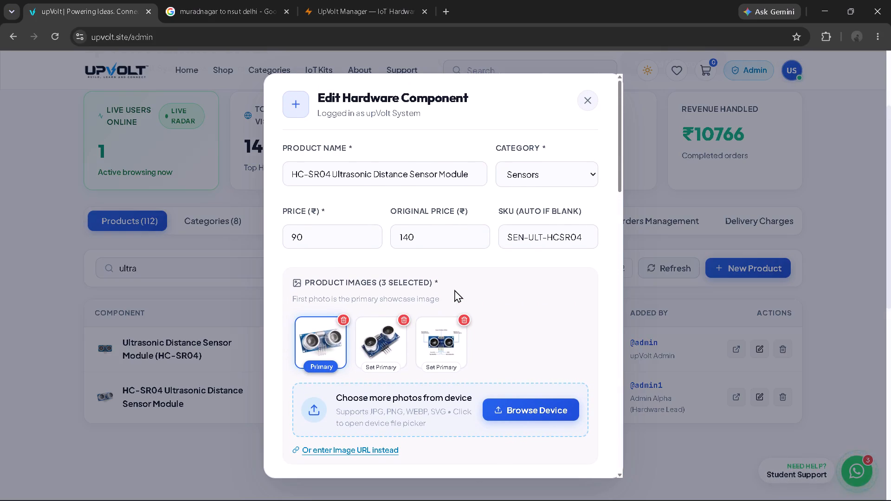
{"action": "scroll", "coordinate": [531, 289], "scroll_direction": "up", "scroll_amount": 7}
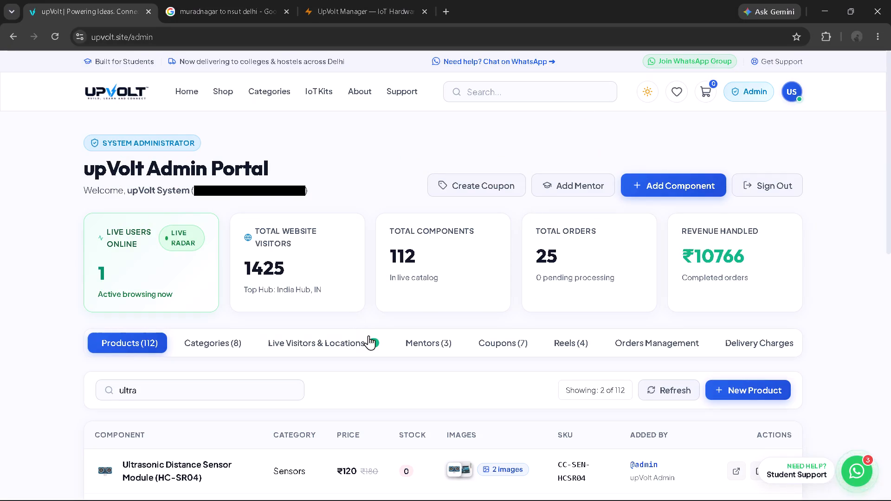
Find the ESP32 Development Board by searching "esp" and open it for editing.
{"action": "scroll", "coordinate": [518, 333], "scroll_direction": "down", "scroll_amount": 1}
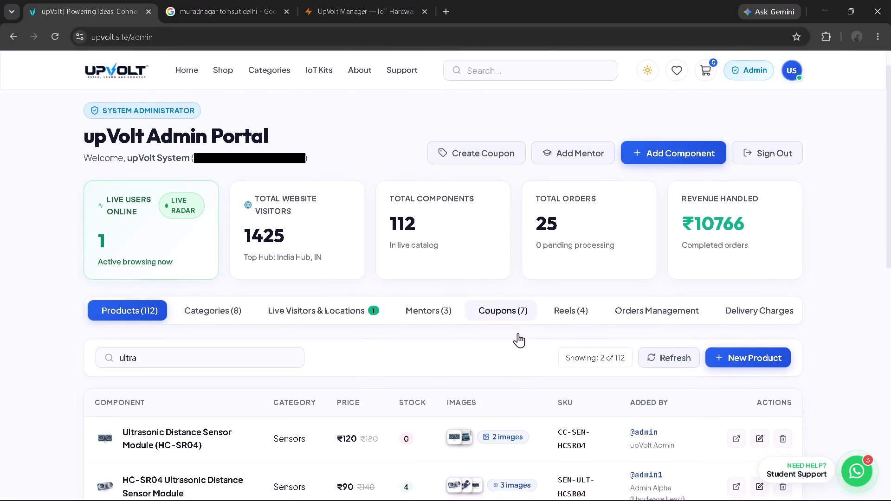
{"action": "scroll", "coordinate": [518, 333], "scroll_direction": "down", "scroll_amount": 1}
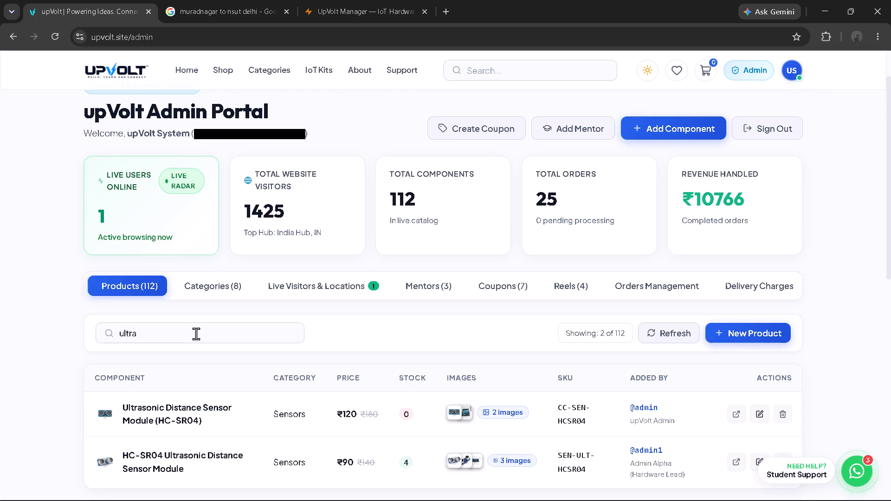
{"action": "left_click", "coordinate": [196, 334]}
{"action": "key", "text": "BackSpace"}
{"action": "key", "text": "BackSpace"}
{"action": "key", "text": "BackSpace"}
{"action": "key", "text": "BackSpace"}
{"action": "key", "text": "BackSpace"}
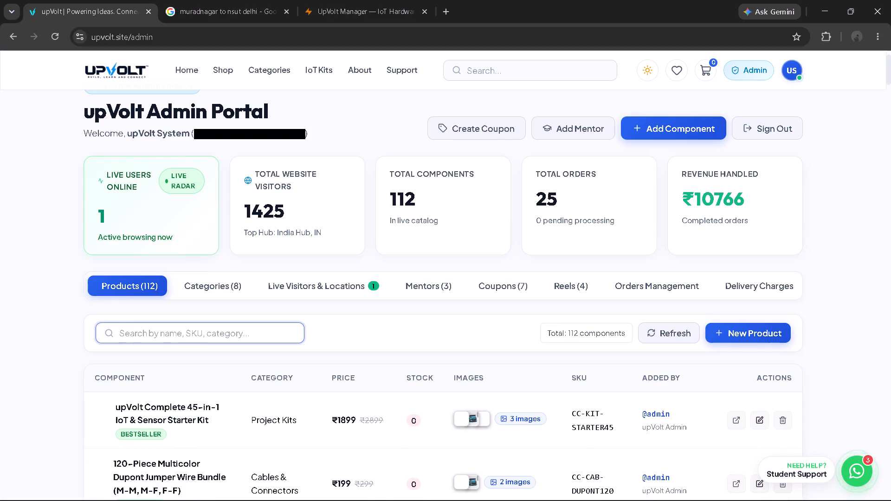
{"action": "type", "text": "es"}
{"action": "key", "text": "p"}
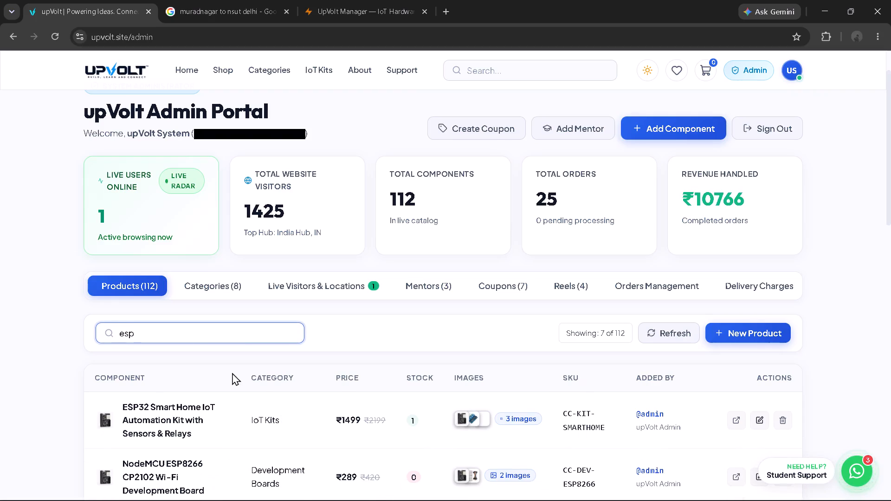
{"action": "scroll", "coordinate": [358, 372], "scroll_direction": "down", "scroll_amount": 3}
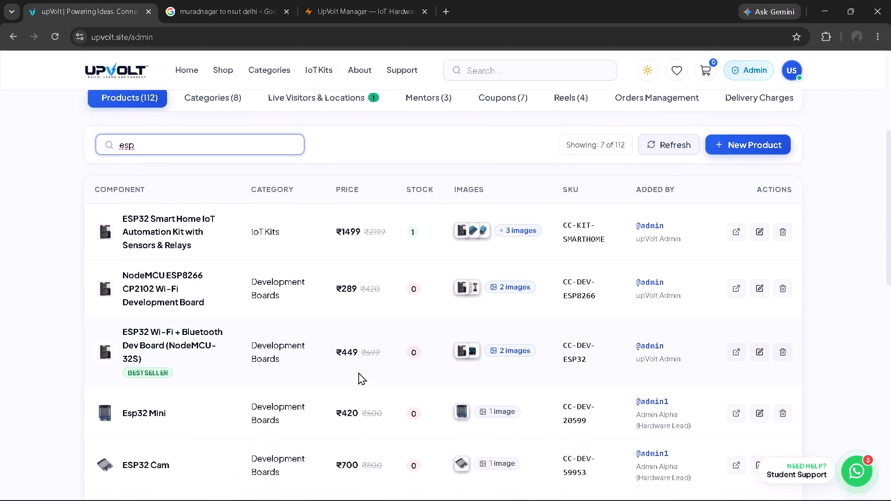
{"action": "scroll", "coordinate": [358, 372], "scroll_direction": "down", "scroll_amount": 3}
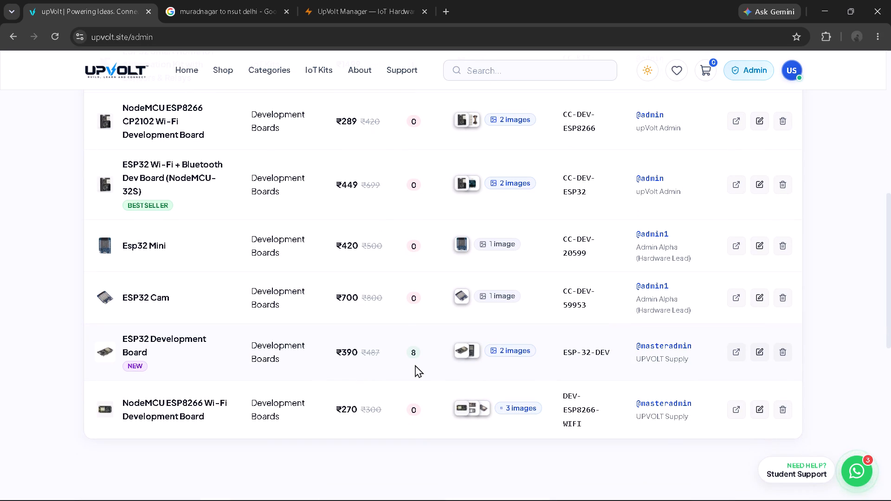
{"action": "left_click", "coordinate": [759, 344]}
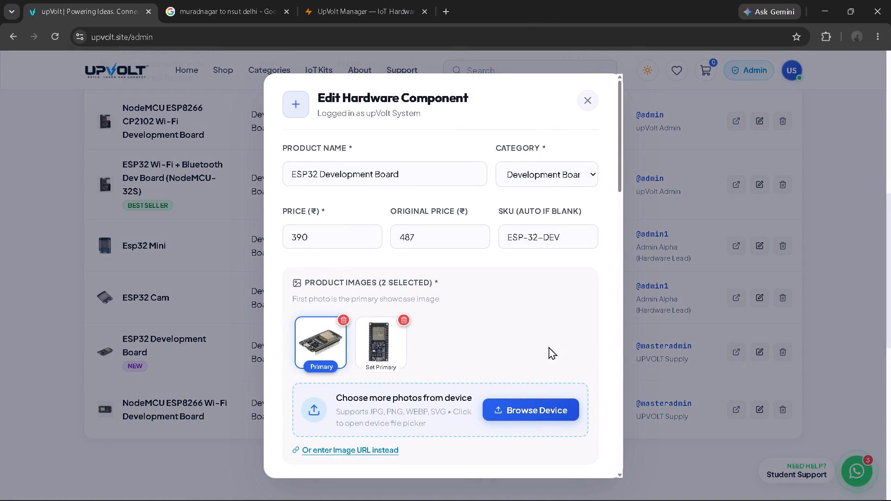
Set the ESP32 Development Board's stock quantity to 4 and save it to the database.
{"action": "scroll", "coordinate": [549, 347], "scroll_direction": "down", "scroll_amount": 3}
{"action": "left_click", "coordinate": [488, 285]}
{"action": "key", "text": "BackSpace"}
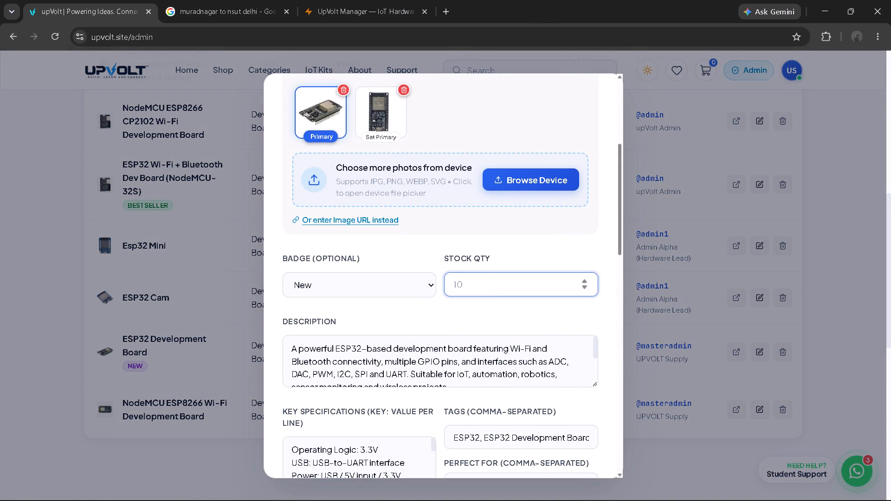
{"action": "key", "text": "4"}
{"action": "scroll", "coordinate": [471, 229], "scroll_direction": "down", "scroll_amount": 10}
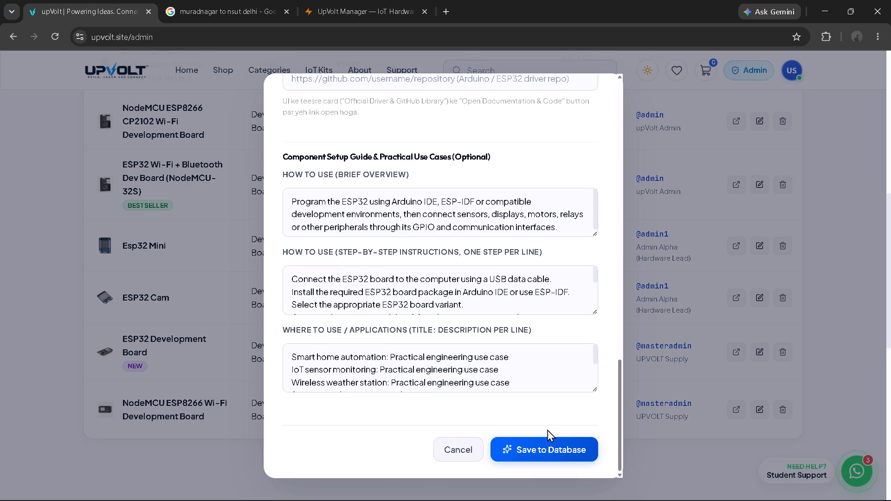
{"action": "left_click", "coordinate": [542, 443]}
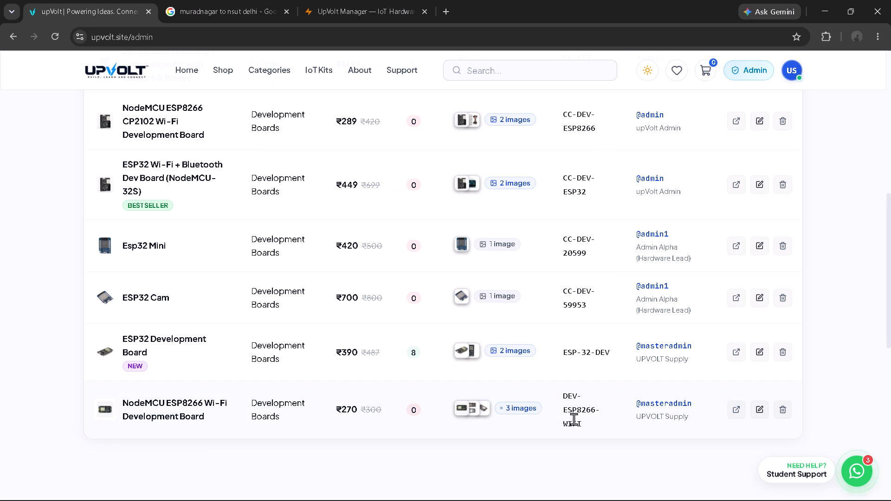
Edit the NodeMCU ESP8266 Wi-Fi Development Board, setting its stock quantity to 1, and save it to the database.
{"action": "left_click", "coordinate": [762, 413]}
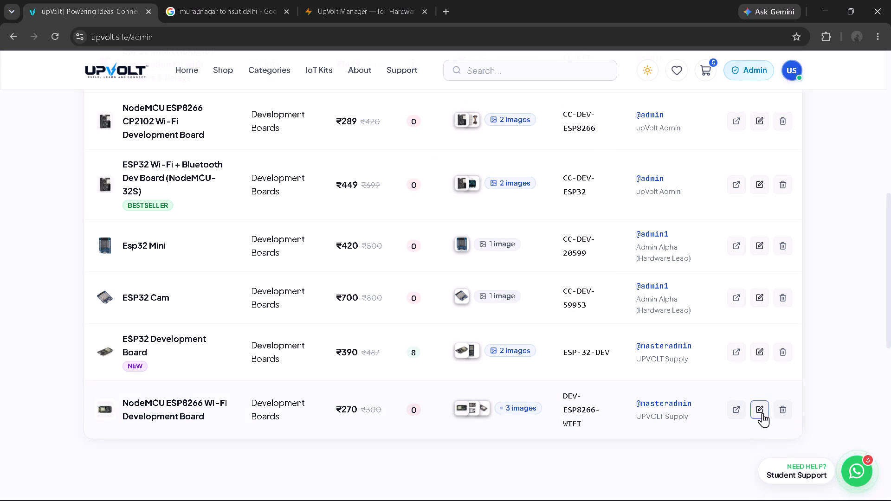
{"action": "scroll", "coordinate": [517, 377], "scroll_direction": "down", "scroll_amount": 4}
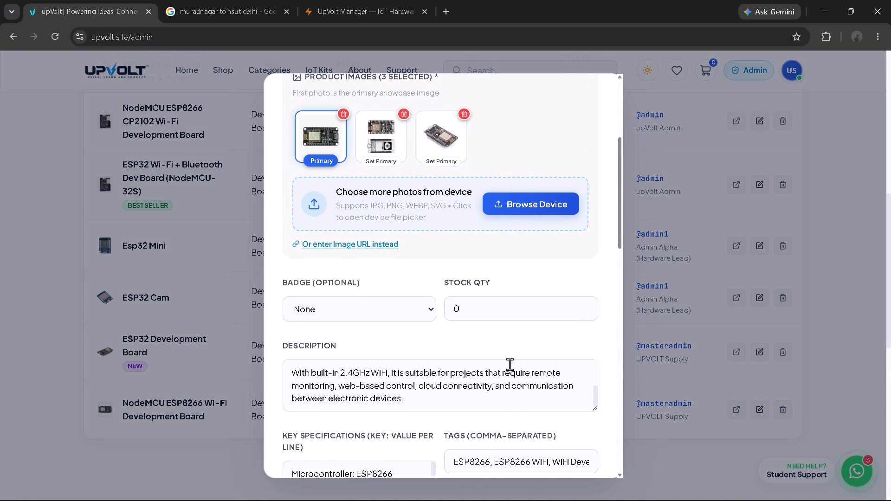
{"action": "scroll", "coordinate": [510, 364], "scroll_direction": "down", "scroll_amount": 1}
{"action": "left_click", "coordinate": [474, 283]}
{"action": "key", "text": "BackSpace"}
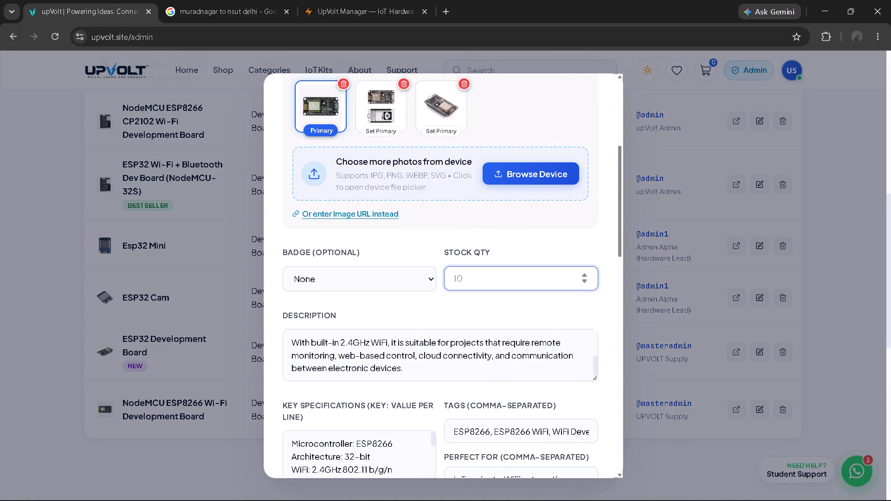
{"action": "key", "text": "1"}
{"action": "scroll", "coordinate": [425, 233], "scroll_direction": "down", "scroll_amount": 7}
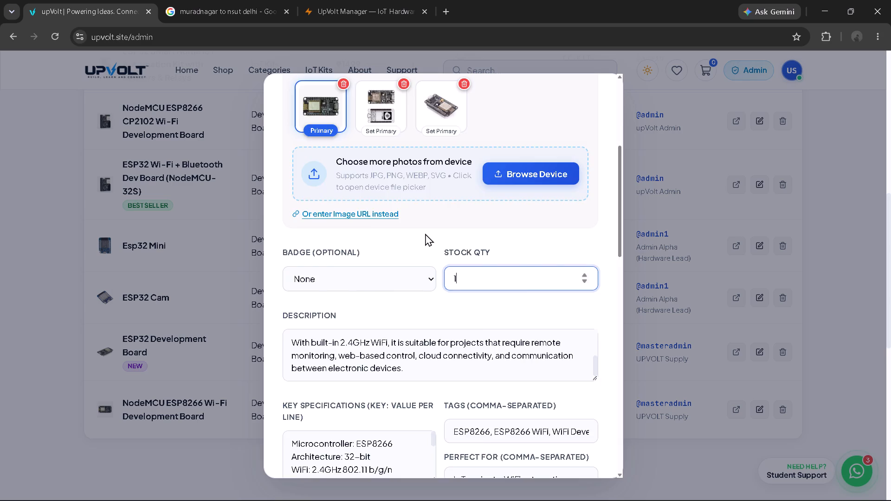
{"action": "scroll", "coordinate": [425, 233], "scroll_direction": "down", "scroll_amount": 4}
{"action": "left_click", "coordinate": [553, 445]}
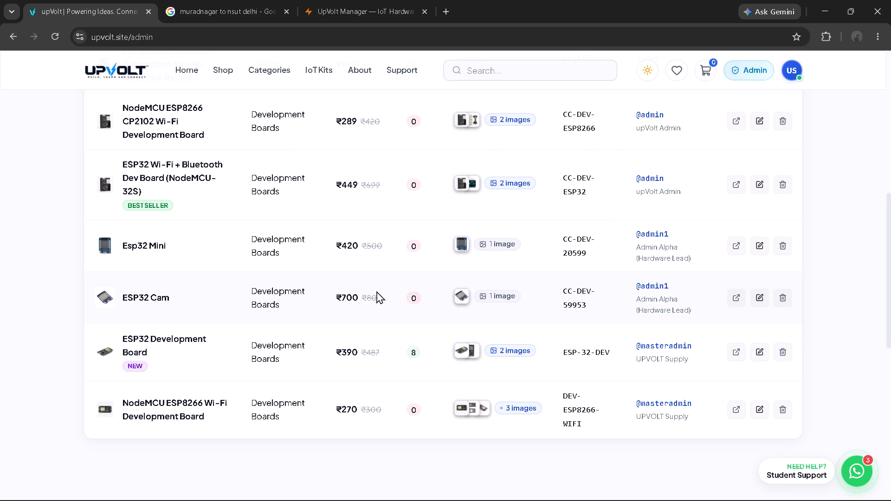
Open the ESP32 Smart Home IoT Automation Kit with Sensors & Relays for editing.
{"action": "scroll", "coordinate": [395, 215], "scroll_direction": "up", "scroll_amount": 1}
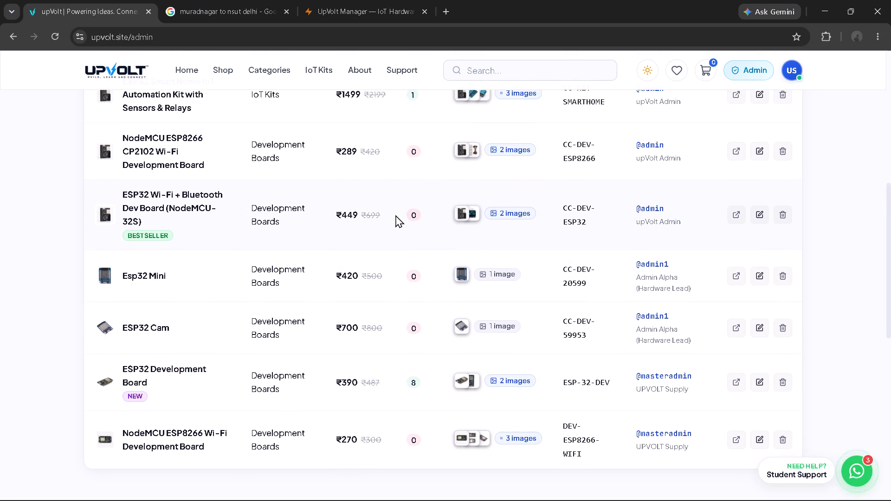
{"action": "scroll", "coordinate": [395, 215], "scroll_direction": "up", "scroll_amount": 2}
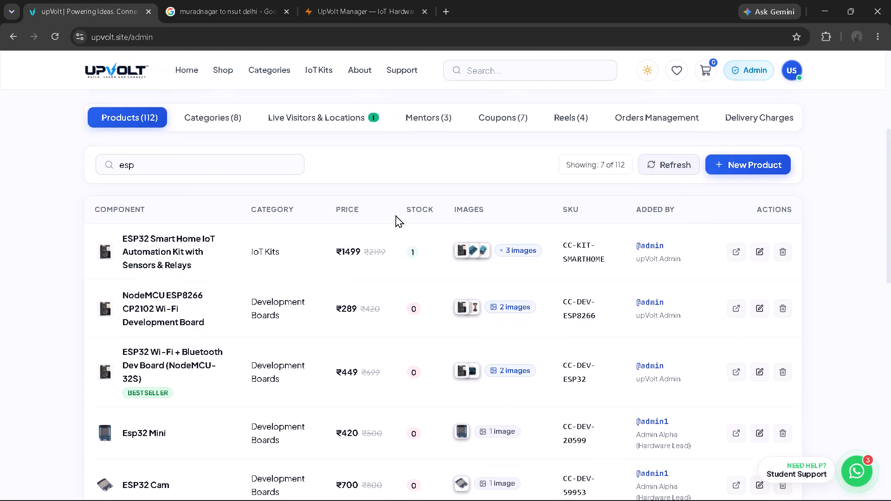
{"action": "scroll", "coordinate": [395, 215], "scroll_direction": "up", "scroll_amount": 1}
{"action": "left_click", "coordinate": [757, 357]}
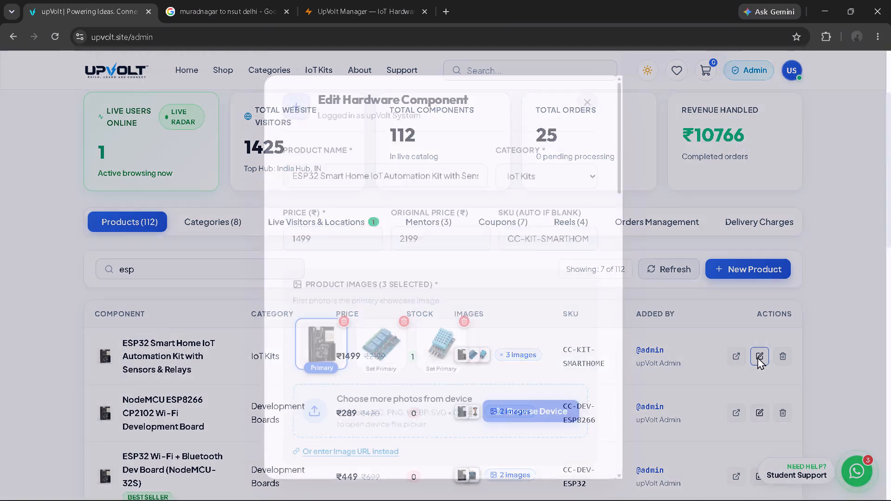
Set the stock quantity of the ESP32 Smart Home IoT Automation Kit to 0 and save it to the database.
{"action": "scroll", "coordinate": [458, 321], "scroll_direction": "down", "scroll_amount": 3}
{"action": "left_click", "coordinate": [469, 266]}
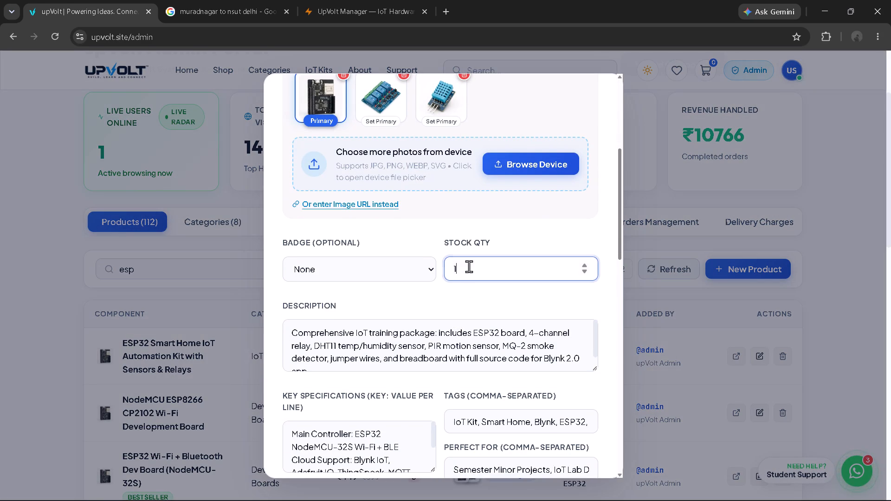
{"action": "key", "text": "BackSpace"}
{"action": "key", "text": "0"}
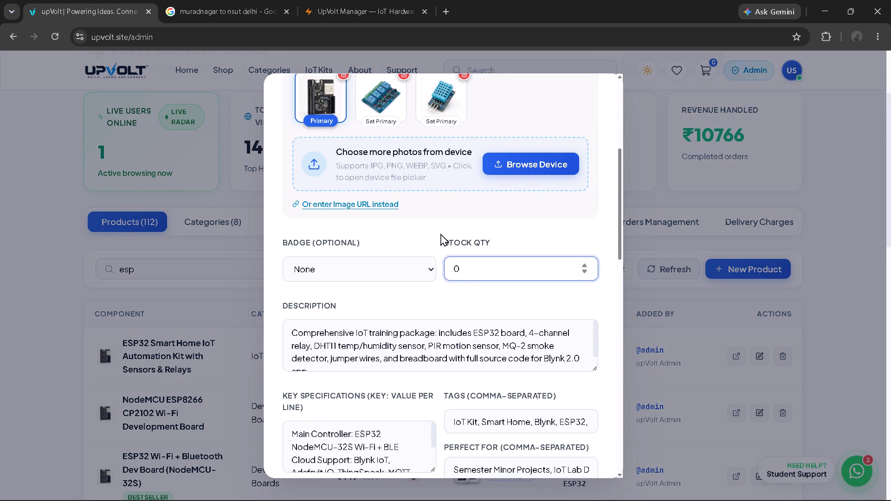
{"action": "scroll", "coordinate": [440, 233], "scroll_direction": "down", "scroll_amount": 8}
{"action": "left_click", "coordinate": [544, 446]}
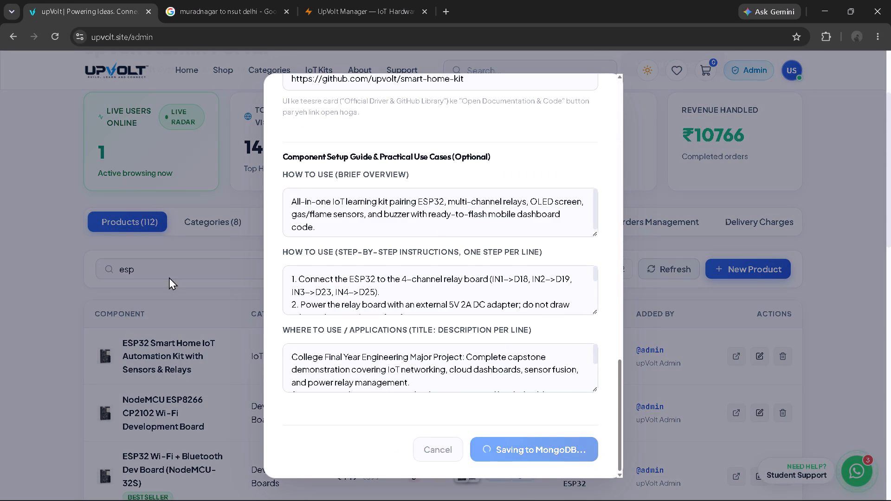
{"action": "left_click", "coordinate": [51, 255]}
{"action": "scroll", "coordinate": [256, 236], "scroll_direction": "up", "scroll_amount": 5}
{"action": "scroll", "coordinate": [256, 236], "scroll_direction": "down", "scroll_amount": 3}
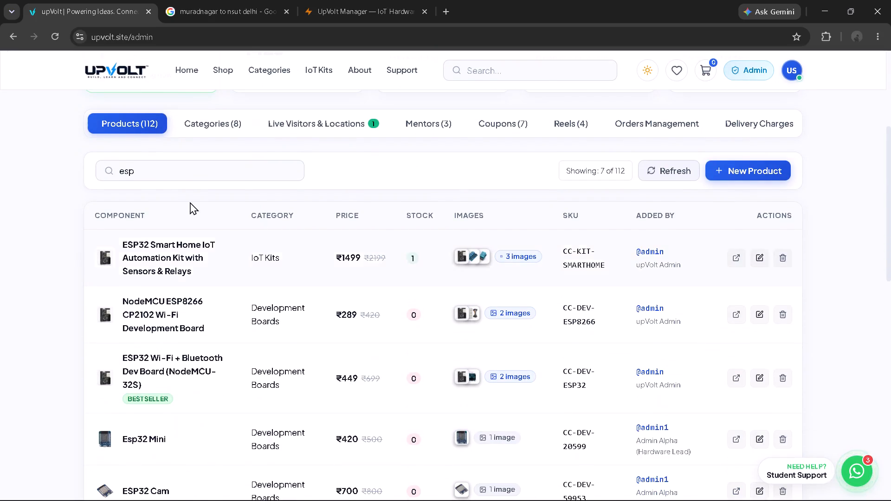
Replace the product search with "breadboard" to find the breadboard products.
{"action": "left_click", "coordinate": [165, 170]}
{"action": "key", "text": "BackSpace"}
{"action": "key", "text": "BackSpace"}
{"action": "key", "text": "BackSpace"}
{"action": "key", "text": "BackSpace"}
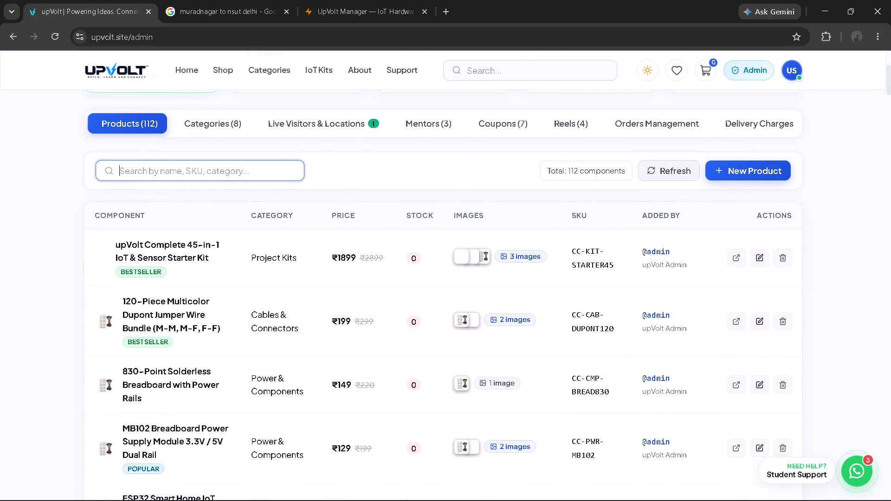
{"action": "key", "text": "n"}
{"action": "key", "text": "BackSpace"}
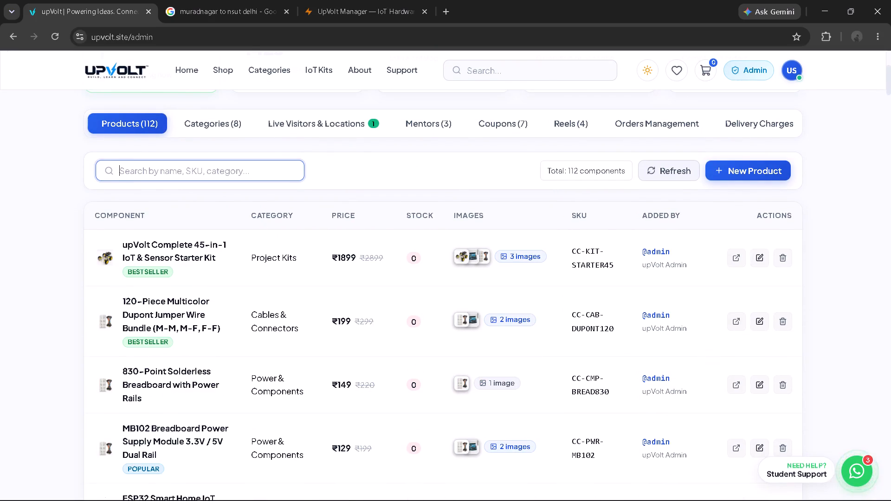
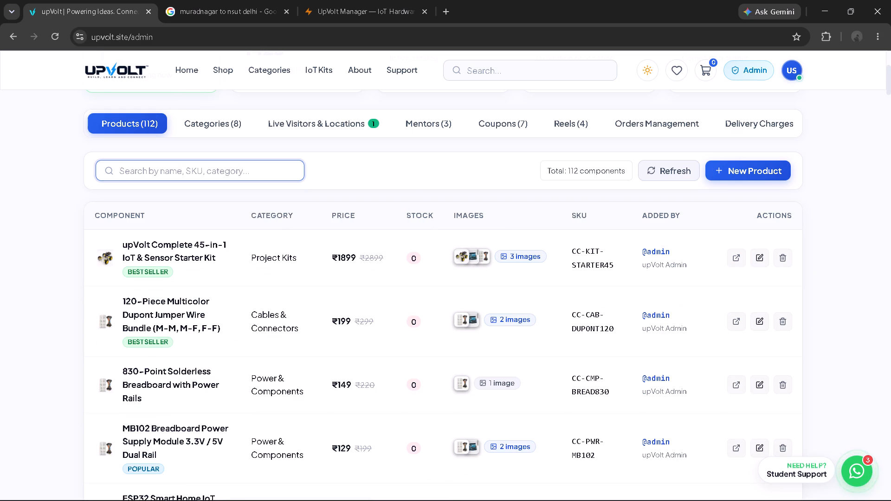
Search the product catalog for "dht22" and shorten the term to "dht" to look up the DHT sensors.
{"action": "type", "text": "dht22"}
{"action": "key", "text": "BackSpace"}
{"action": "key", "text": "BackSpace"}
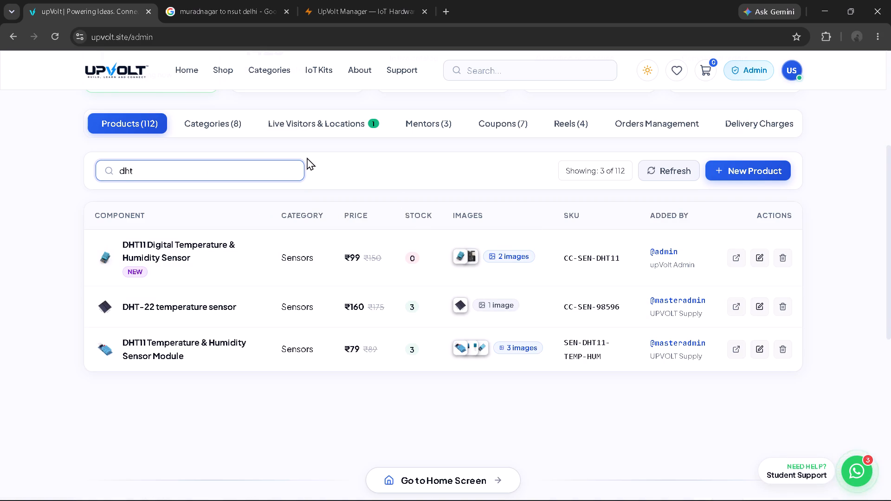
Find the Rain Drop Sensor Module by searching "rain", set its stock quantity to 1 and save it to the database.
{"action": "key", "text": "BackSpace"}
{"action": "key", "text": "BackSpace"}
{"action": "key", "text": "BackSpace"}
{"action": "key", "text": "BackSpace"}
{"action": "type", "text": "rain"}
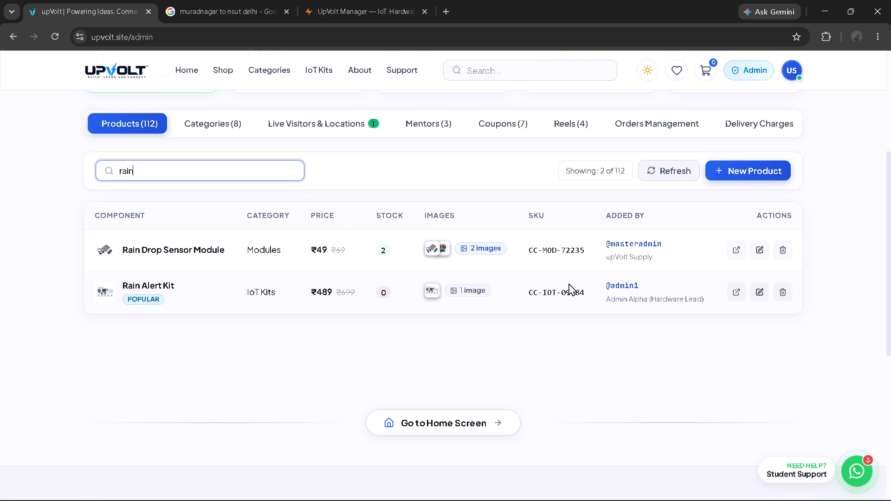
{"action": "left_click", "coordinate": [755, 252]}
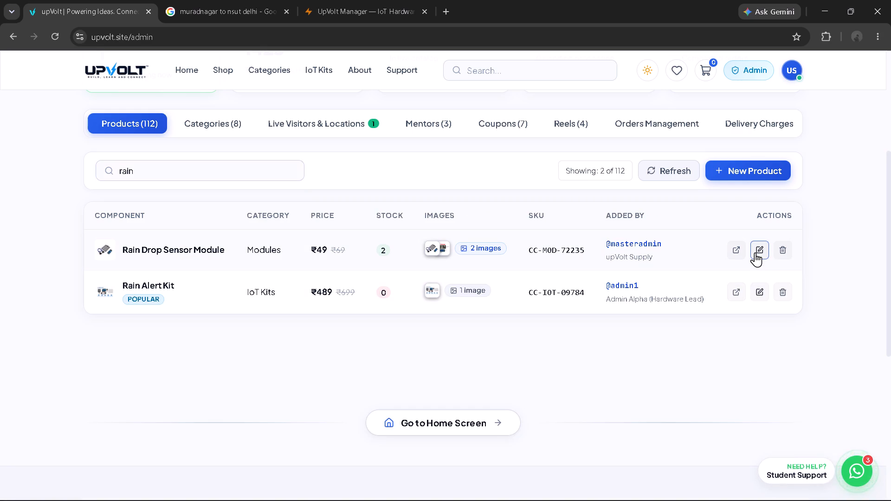
{"action": "scroll", "coordinate": [524, 293], "scroll_direction": "down", "scroll_amount": 2}
{"action": "left_click", "coordinate": [476, 387]}
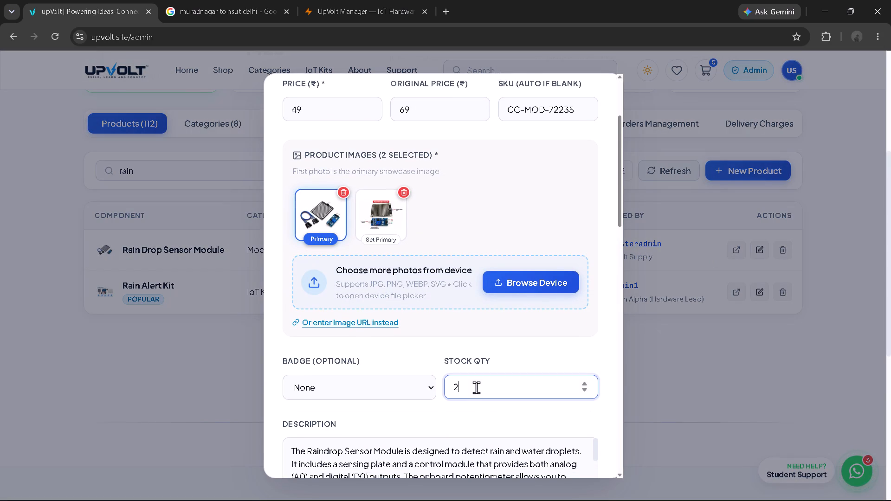
{"action": "key", "text": "BackSpace"}
{"action": "key", "text": "1"}
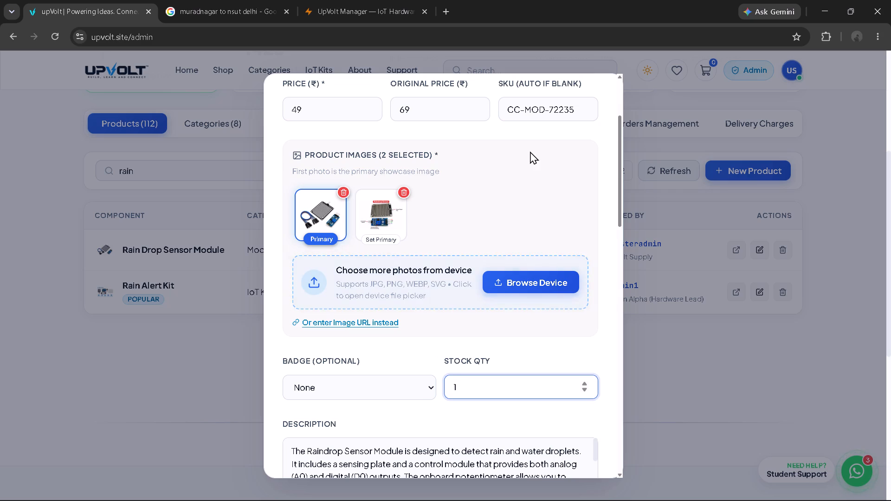
{"action": "scroll", "coordinate": [530, 151], "scroll_direction": "down", "scroll_amount": 3}
{"action": "scroll", "coordinate": [535, 355], "scroll_direction": "down", "scroll_amount": 8}
{"action": "left_click", "coordinate": [537, 445]}
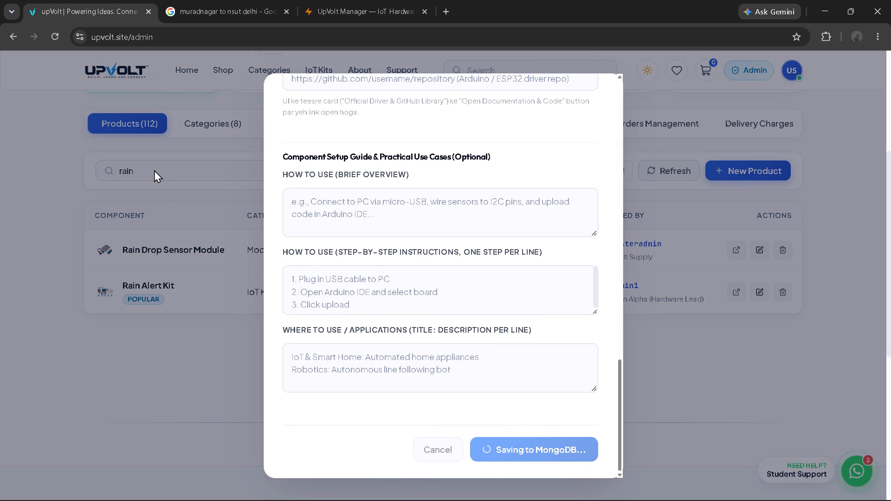
{"action": "scroll", "coordinate": [439, 211], "scroll_direction": "up", "scroll_amount": 8}
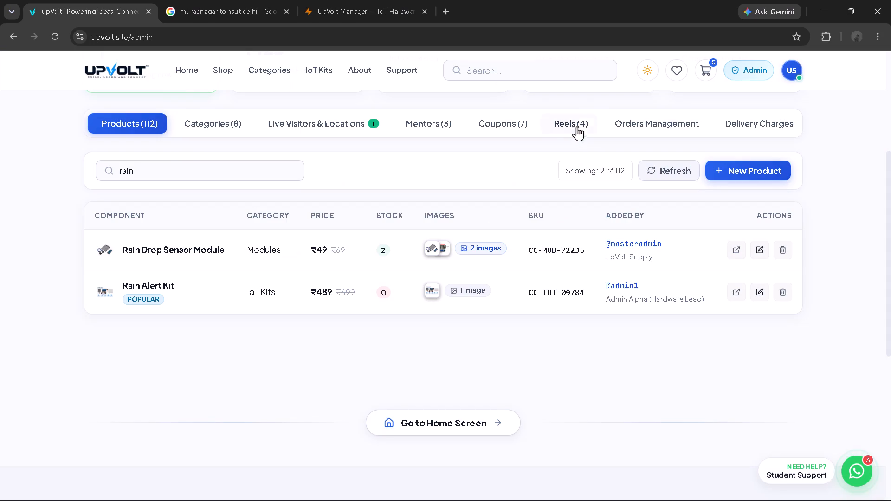
Replace the product search with "servo" to find the servo motor products.
{"action": "left_click", "coordinate": [256, 167]}
{"action": "key", "text": "BackSpace"}
{"action": "key", "text": "BackSpace"}
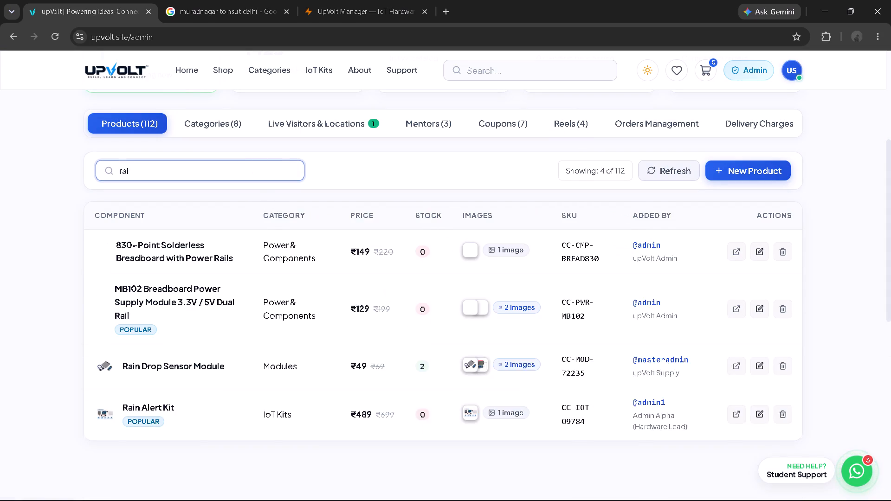
{"action": "key", "text": "BackSpace"}
{"action": "key", "text": "BackSpace"}
{"action": "type", "text": "ser"}
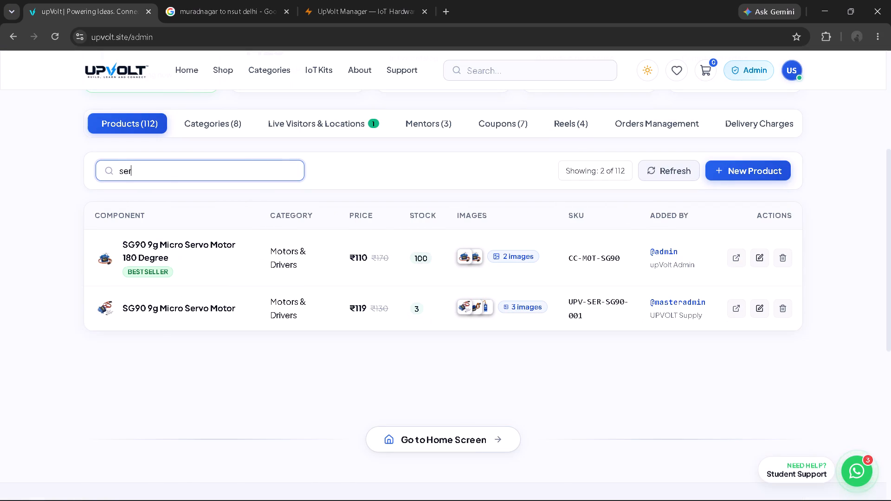
{"action": "key", "text": "b"}
{"action": "key", "text": "BackSpace"}
{"action": "type", "text": "vp"}
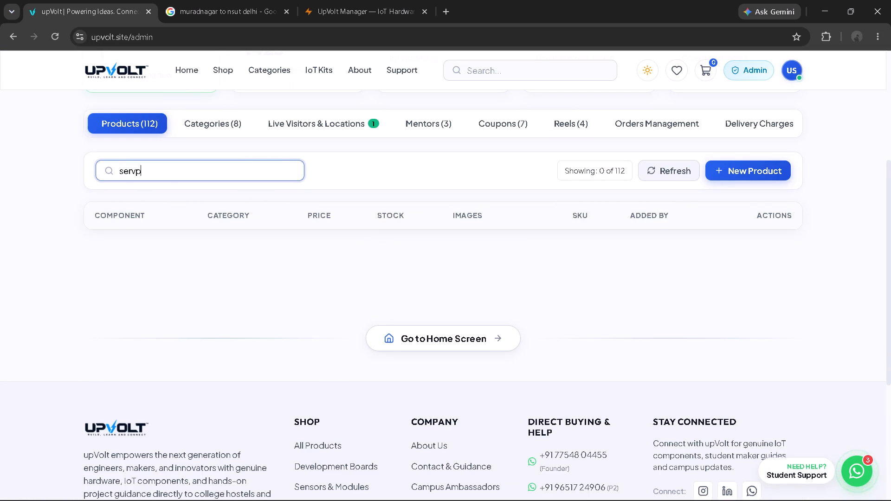
{"action": "key", "text": "BackSpace"}
{"action": "key", "text": "o"}
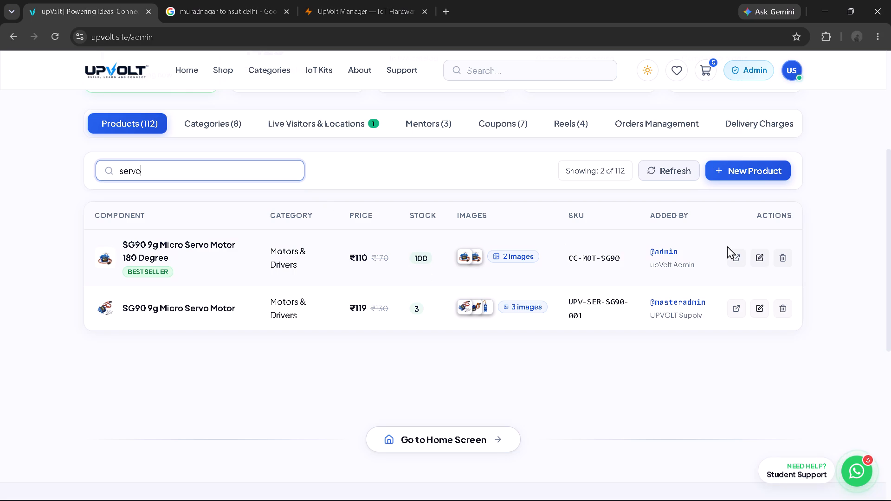
Open the SG90 9g Micro Servo Motor with SKU UPV-SER-SG90-001, review its stock quantity and details, and close it without saving.
{"action": "left_click", "coordinate": [768, 309]}
{"action": "scroll", "coordinate": [465, 262], "scroll_direction": "down", "scroll_amount": 5}
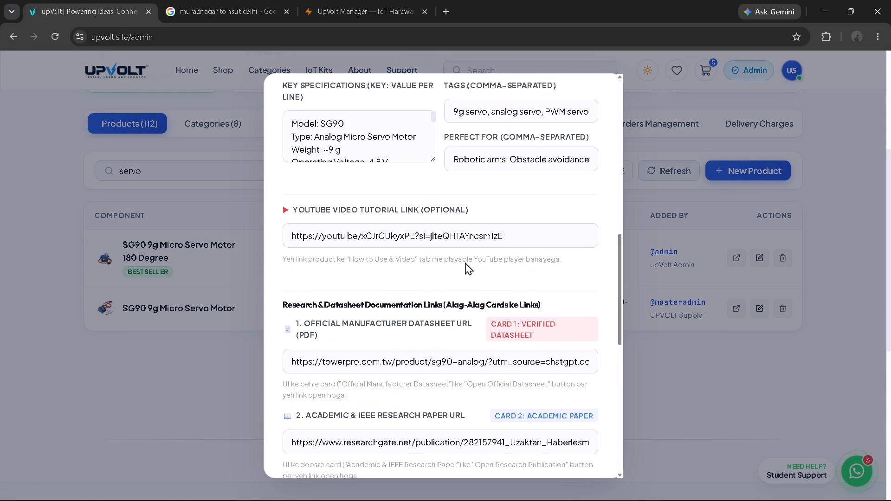
{"action": "scroll", "coordinate": [465, 262], "scroll_direction": "up", "scroll_amount": 3}
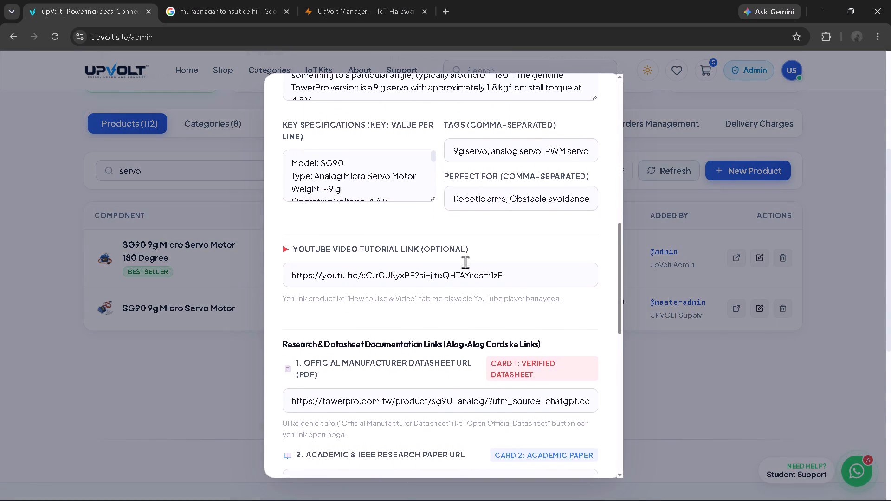
{"action": "scroll", "coordinate": [465, 262], "scroll_direction": "up", "scroll_amount": 3}
{"action": "scroll", "coordinate": [523, 277], "scroll_direction": "down", "scroll_amount": 2}
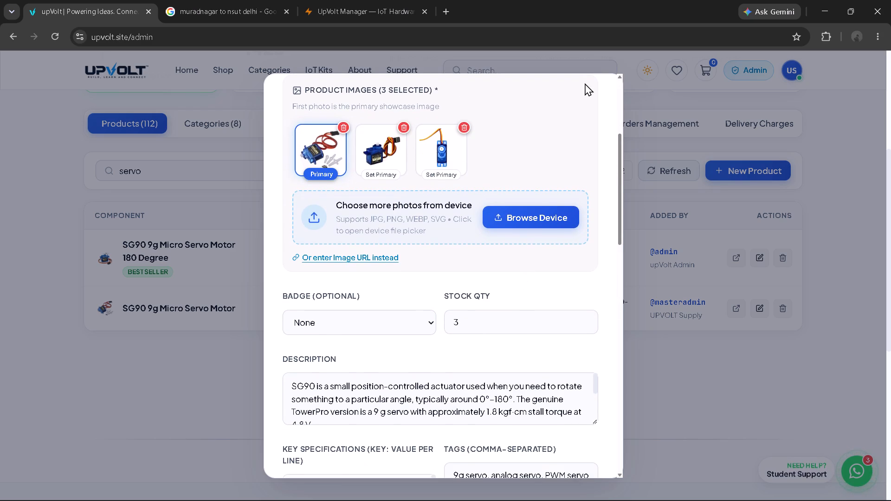
{"action": "scroll", "coordinate": [540, 211], "scroll_direction": "up", "scroll_amount": 5}
{"action": "left_click", "coordinate": [590, 98]}
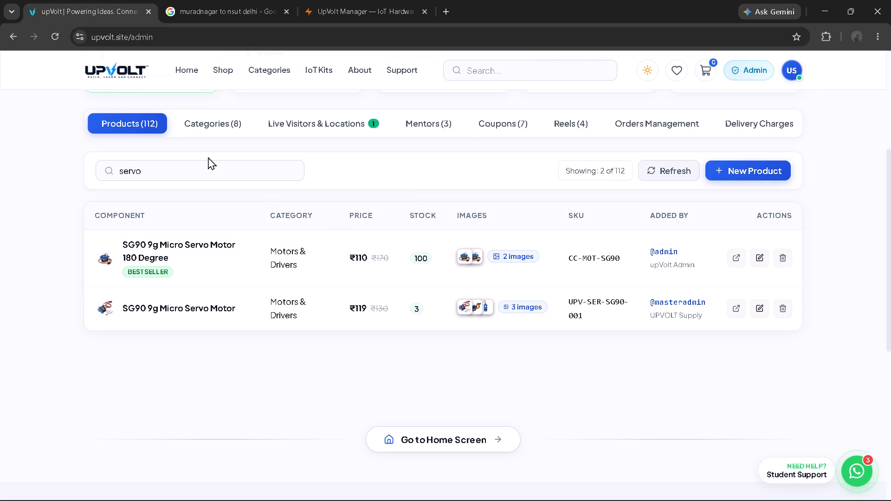
Replace the product search with "max" to look up the MAX sensor module.
{"action": "left_click", "coordinate": [206, 158]}
{"action": "left_click", "coordinate": [193, 163]}
{"action": "left_click", "coordinate": [174, 166]}
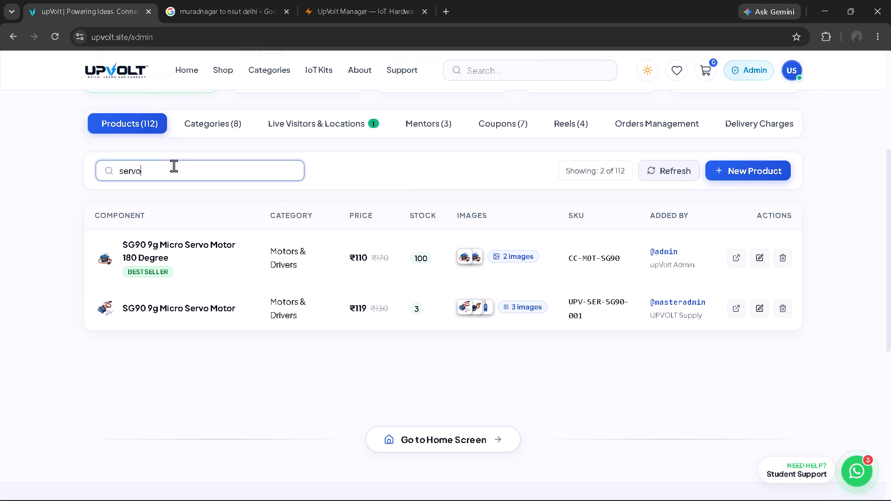
{"action": "key", "text": "BackSpace"}
{"action": "key", "text": "BackSpace"}
{"action": "key", "text": "BackSpace"}
{"action": "key", "text": "BackSpace"}
{"action": "key", "text": "BackSpace"}
{"action": "key", "text": "BackSpace"}
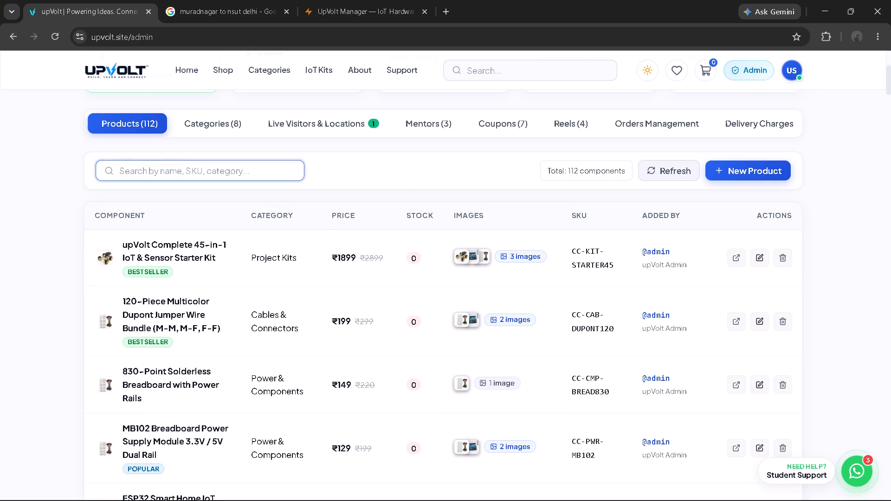
{"action": "type", "text": "max"}
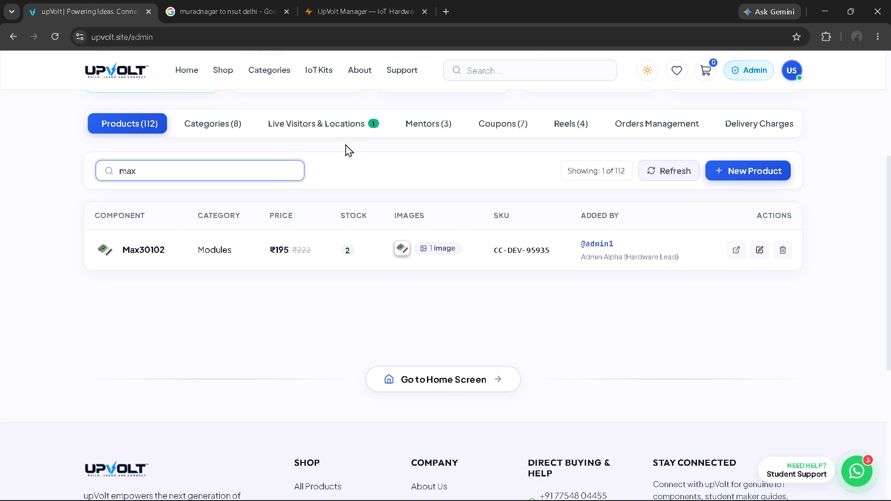
Replace the product search with "soun" to look for a sound sensor.
{"action": "key", "text": "BackSpace"}
{"action": "key", "text": "BackSpace"}
{"action": "key", "text": "BackSpace"}
{"action": "key", "text": "BackSpace"}
{"action": "key", "text": "BackSpace"}
{"action": "type", "text": "soun"}
Replace the product search with "aht" to check whether the AHT sensor is in the catalog.
{"action": "key", "text": "BackSpace"}
{"action": "key", "text": "BackSpace"}
{"action": "key", "text": "BackSpace"}
{"action": "key", "text": "BackSpace"}
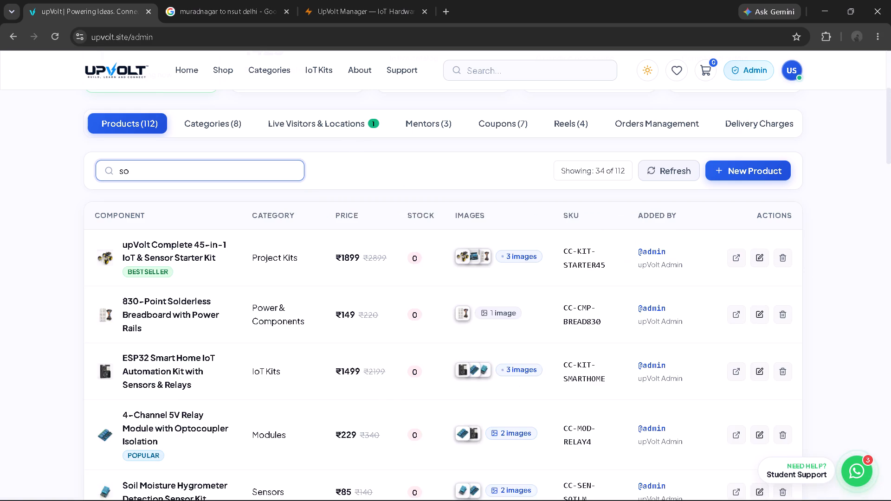
{"action": "key", "text": "BackSpace"}
{"action": "key", "text": "BackSpace"}
{"action": "type", "text": "aht"}
Search Google in a new browser tab for "aht30 sensor" and look through the overview and sponsored products.
{"action": "left_click", "coordinate": [387, 0]}
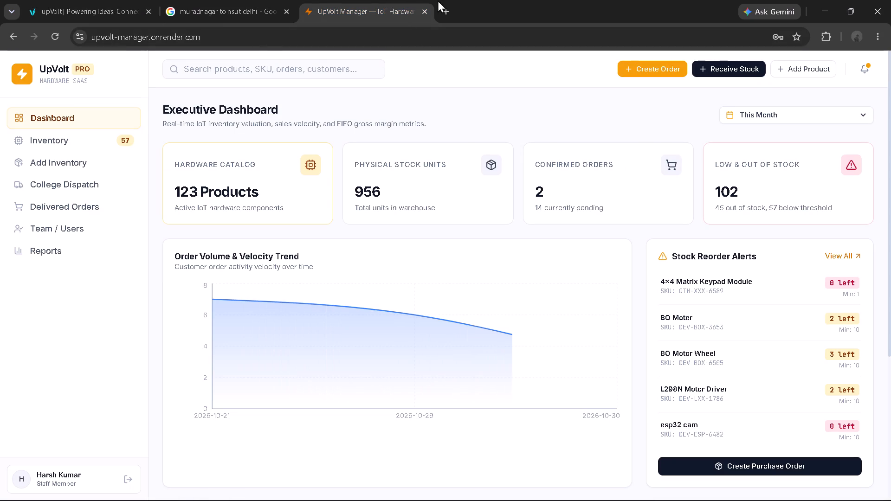
{"action": "left_click", "coordinate": [446, 0]}
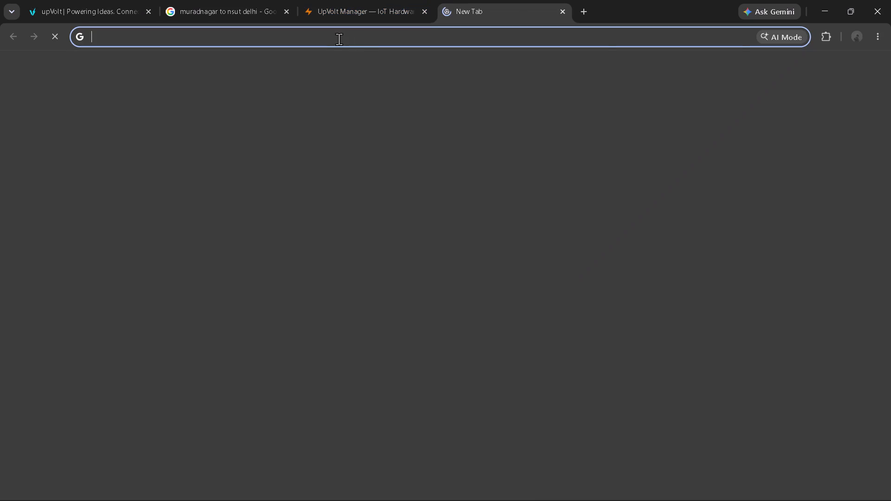
{"action": "key", "text": "a"}
{"action": "type", "text": "ht30"}
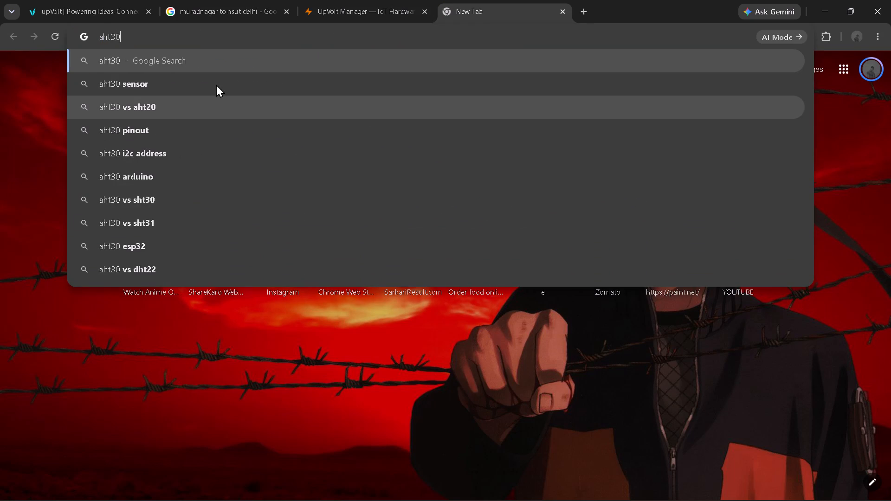
{"action": "left_click", "coordinate": [216, 84]}
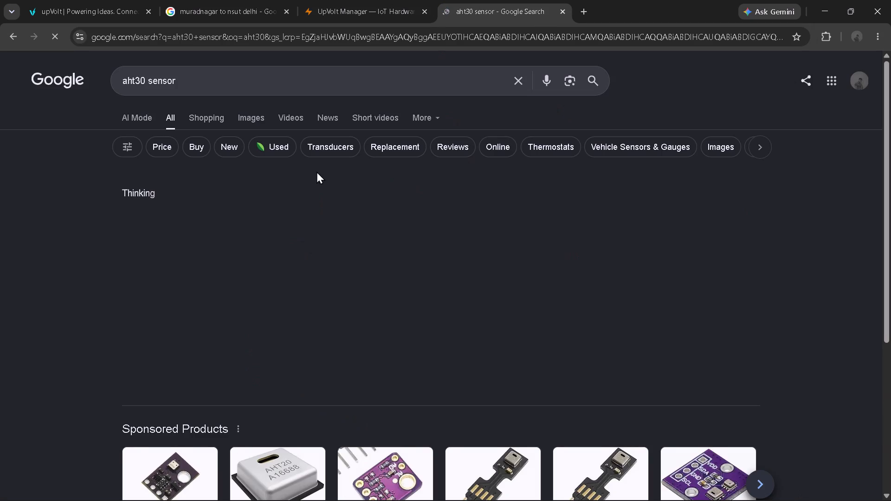
{"action": "scroll", "coordinate": [296, 189], "scroll_direction": "down", "scroll_amount": 2}
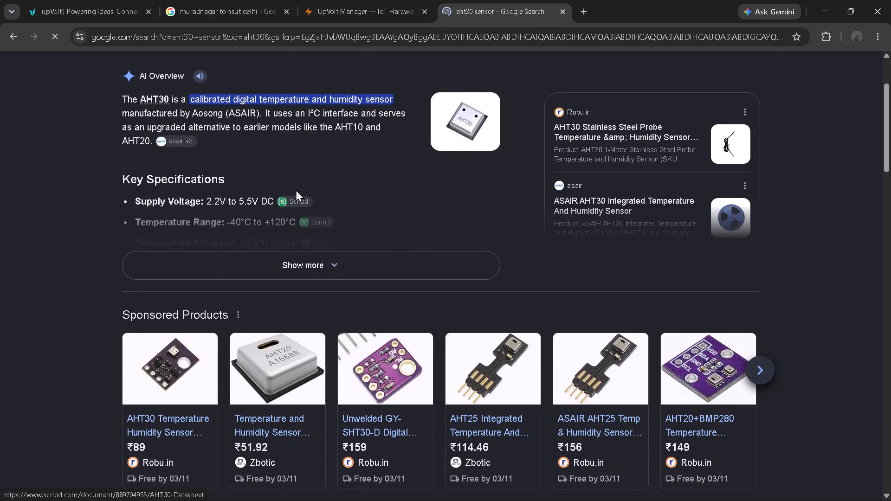
{"action": "scroll", "coordinate": [368, 288], "scroll_direction": "down", "scroll_amount": 1}
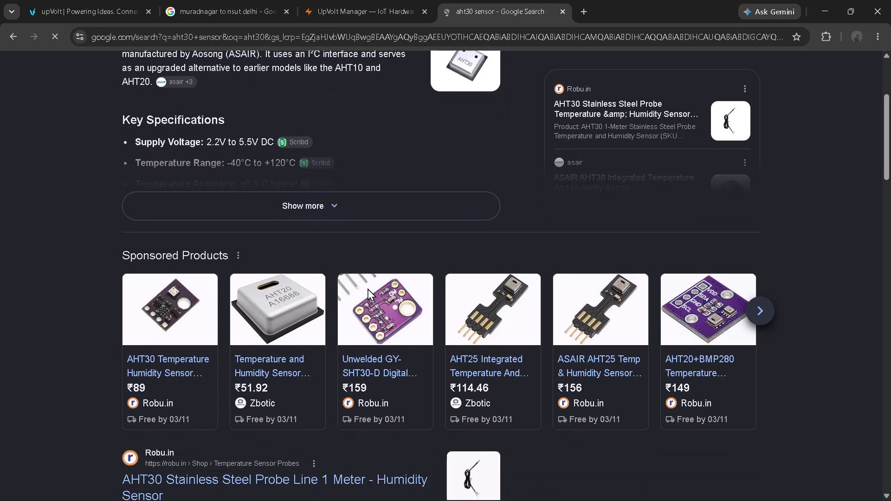
{"action": "scroll", "coordinate": [368, 288], "scroll_direction": "down", "scroll_amount": 1}
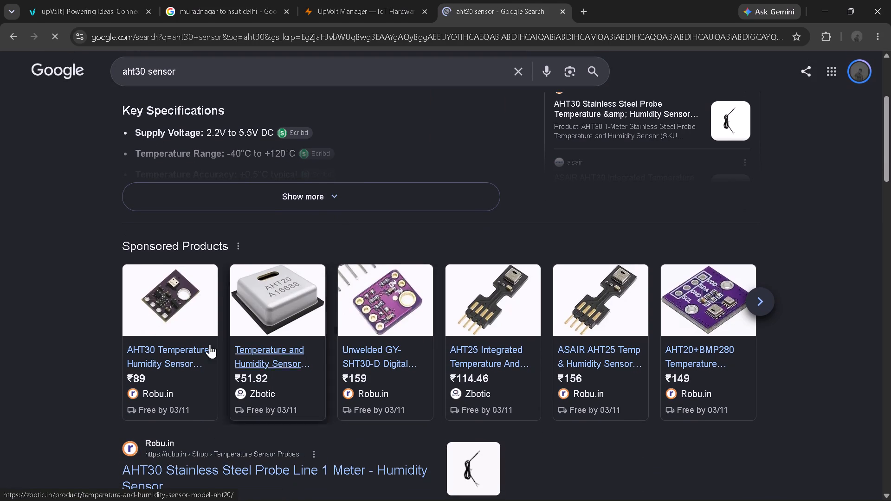
Open the Robu.in listing for the Unwelded GY-SHT30-D digital temperature and humidity sensor, and return to the search results.
{"action": "left_click", "coordinate": [383, 350]}
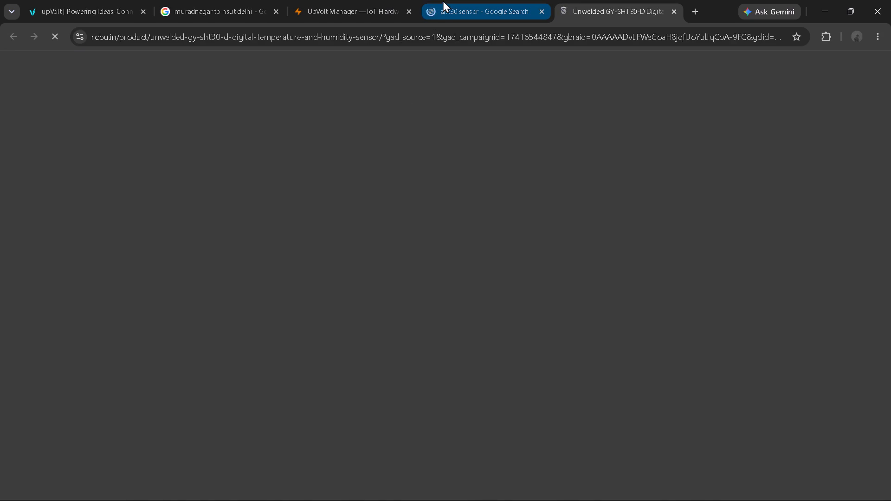
{"action": "left_click", "coordinate": [444, 3]}
{"action": "left_click", "coordinate": [600, 0]}
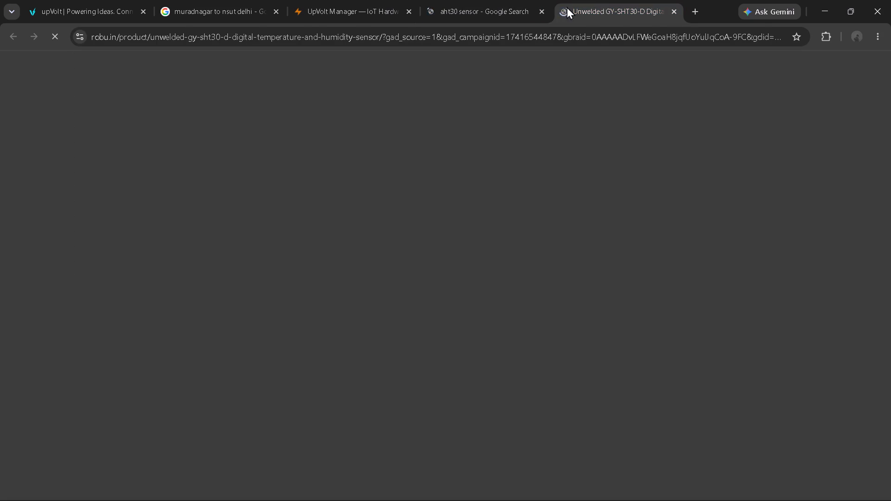
{"action": "left_click", "coordinate": [490, 0]}
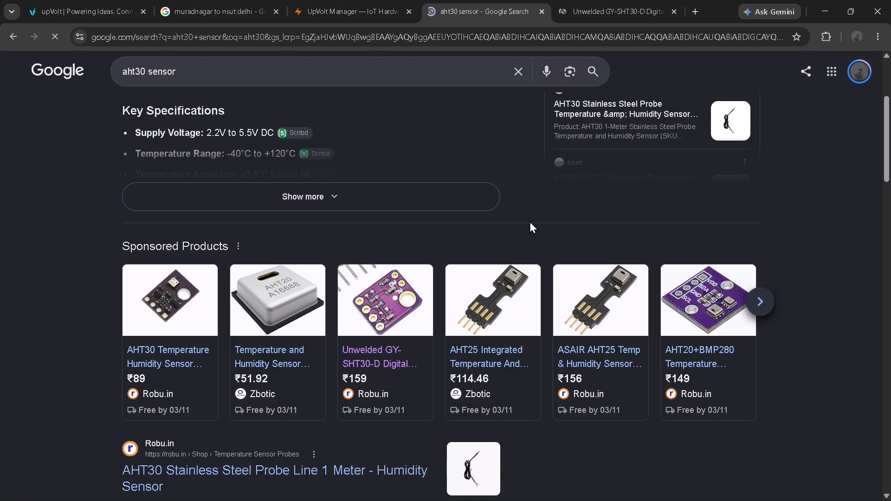
Look through the AHT30 web results and bring up the image results for "aht30 sensor".
{"action": "scroll", "coordinate": [517, 206], "scroll_direction": "down", "scroll_amount": 1}
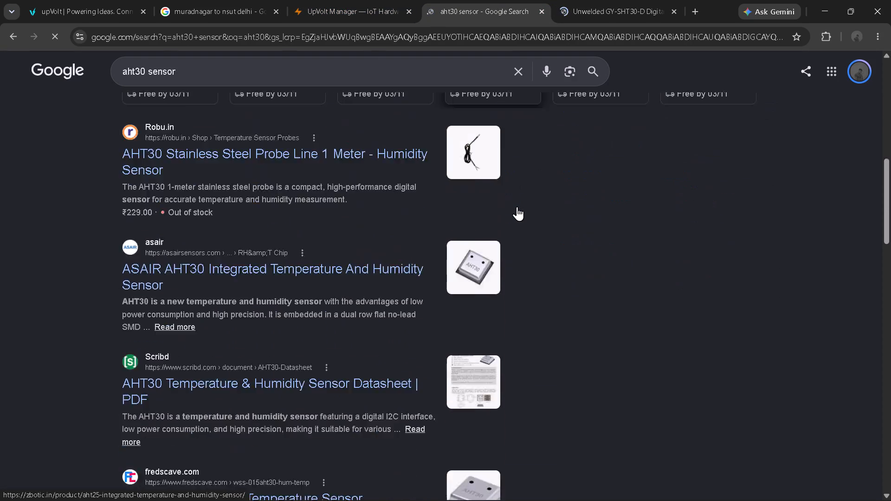
{"action": "scroll", "coordinate": [517, 206], "scroll_direction": "down", "scroll_amount": 1}
{"action": "scroll", "coordinate": [517, 206], "scroll_direction": "up", "scroll_amount": 4}
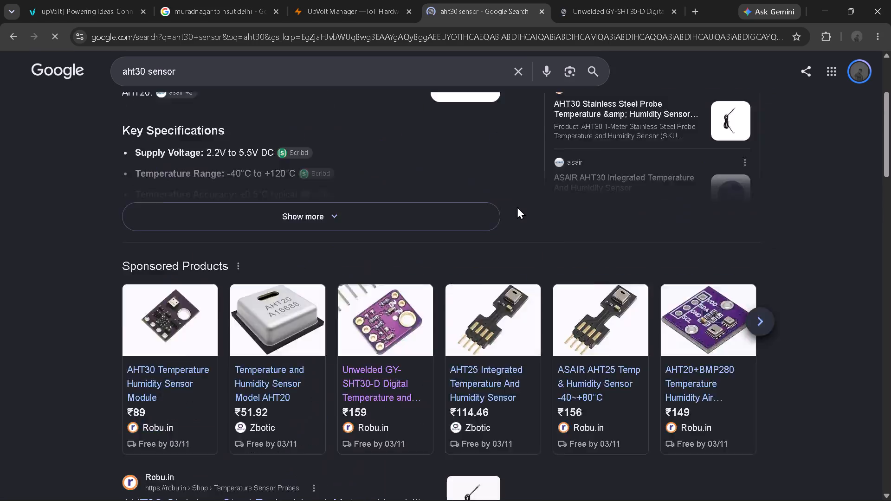
{"action": "scroll", "coordinate": [517, 206], "scroll_direction": "up", "scroll_amount": 4}
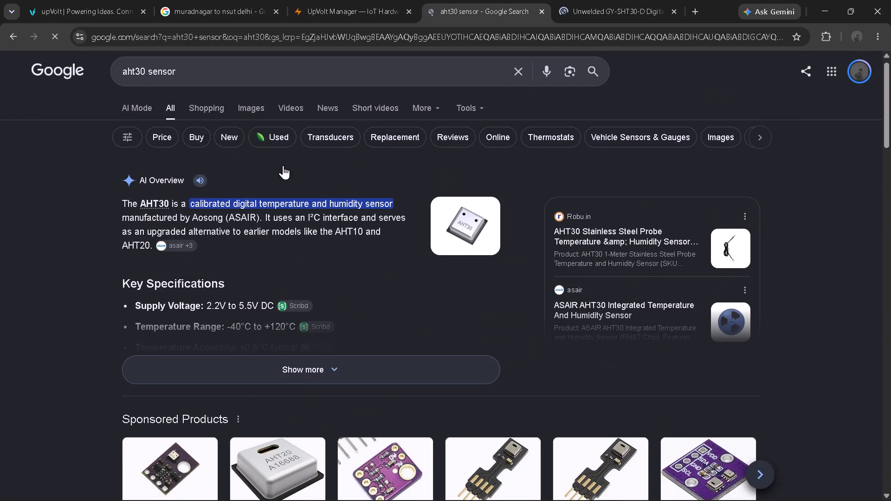
{"action": "left_click", "coordinate": [247, 104]}
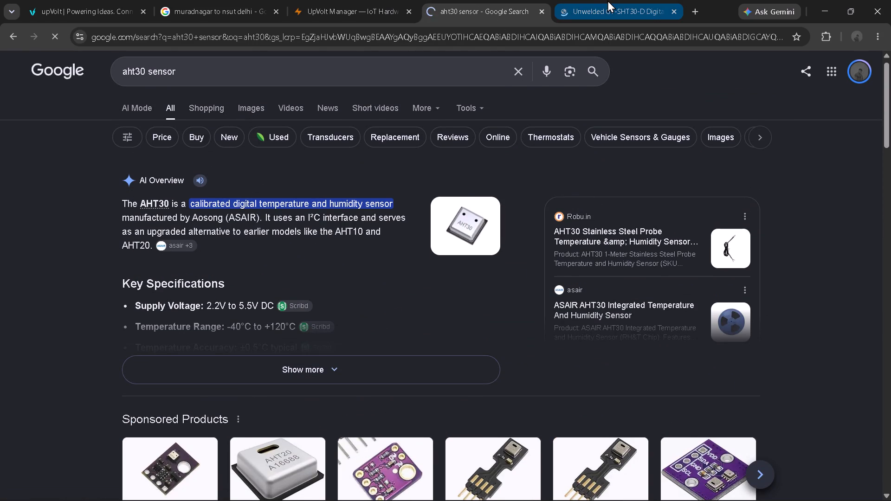
{"action": "left_click", "coordinate": [607, 0]}
{"action": "left_click", "coordinate": [794, 484]}
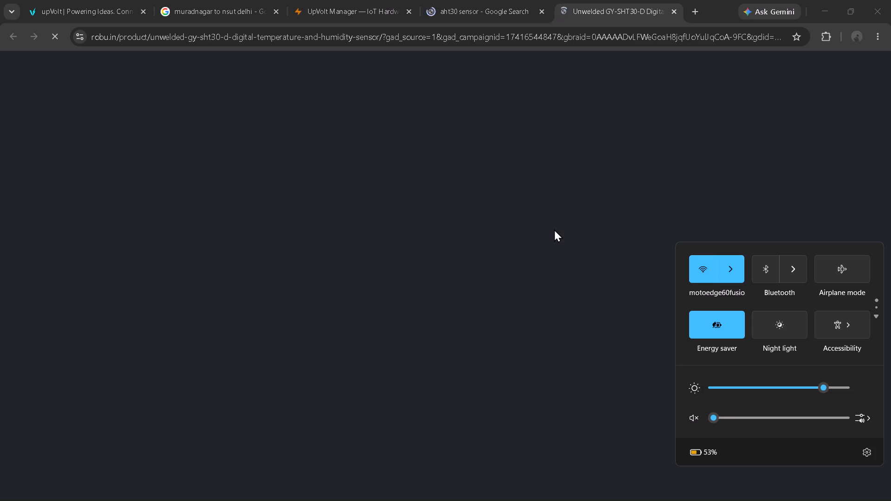
{"action": "left_click", "coordinate": [481, 0]}
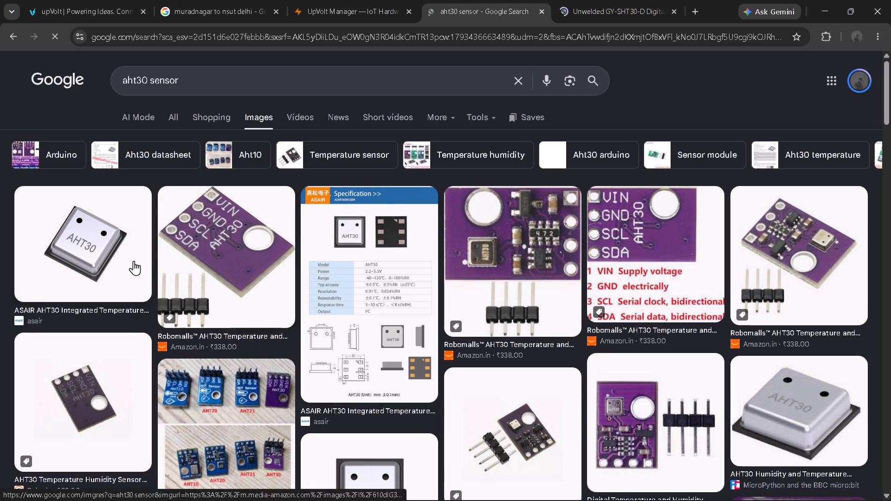
Return to the general web results for "aht30 sensor" and expand the overview to read the key specifications.
{"action": "left_click", "coordinate": [175, 113]}
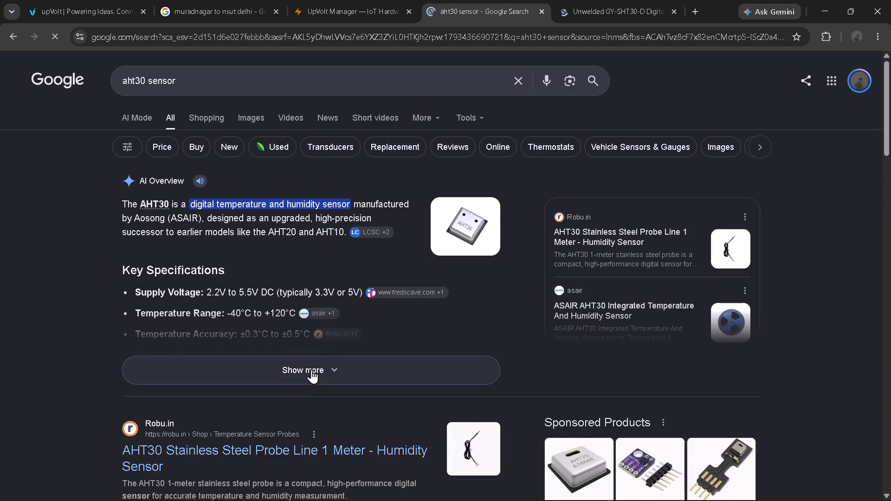
{"action": "left_click", "coordinate": [311, 369]}
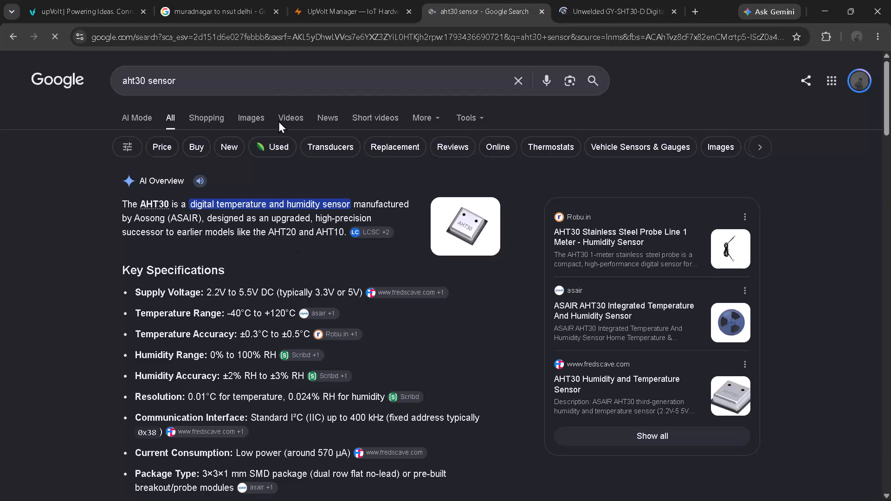
Switch back to the upVolt admin catalog, reopen the new product form and review the MQ-3 Alcohol Sensor draft.
{"action": "left_click", "coordinate": [325, 0]}
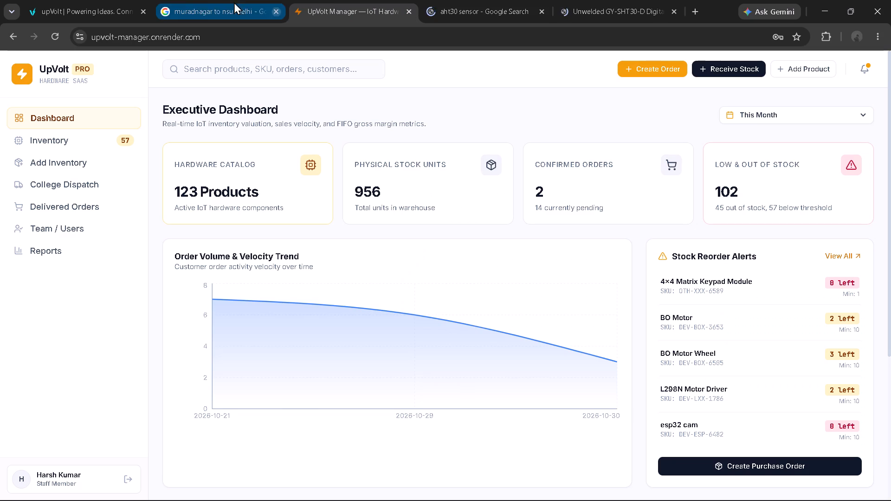
{"action": "left_click", "coordinate": [96, 0]}
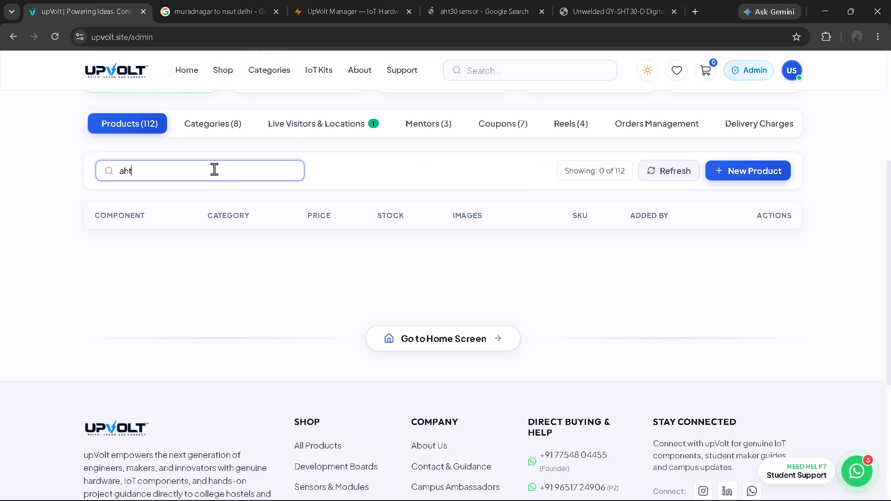
{"action": "left_click", "coordinate": [726, 174]}
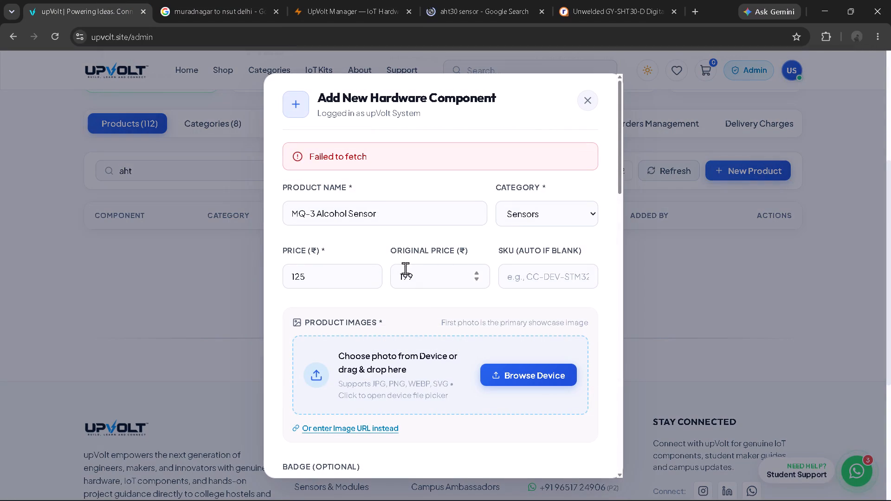
{"action": "left_click_drag", "start_coordinate": [380, 213], "coordinate": [255, 207]}
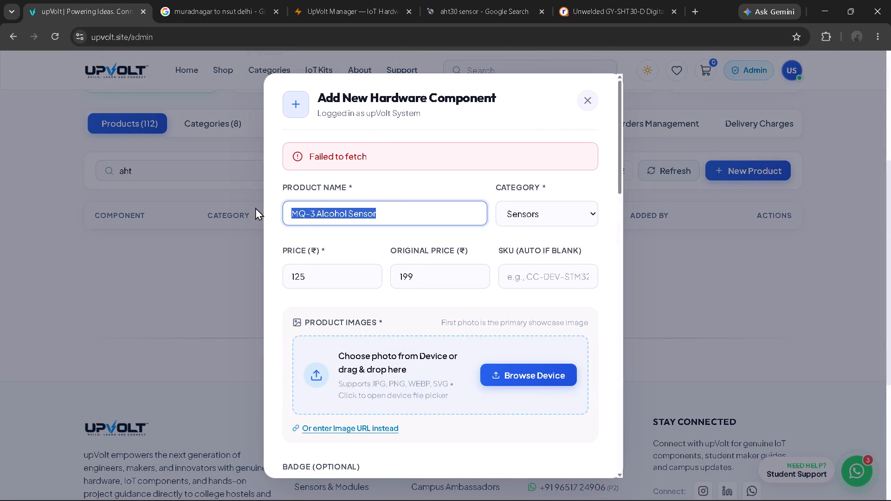
{"action": "left_click_drag", "start_coordinate": [255, 207], "coordinate": [389, 213]}
{"action": "scroll", "coordinate": [442, 279], "scroll_direction": "down", "scroll_amount": 1}
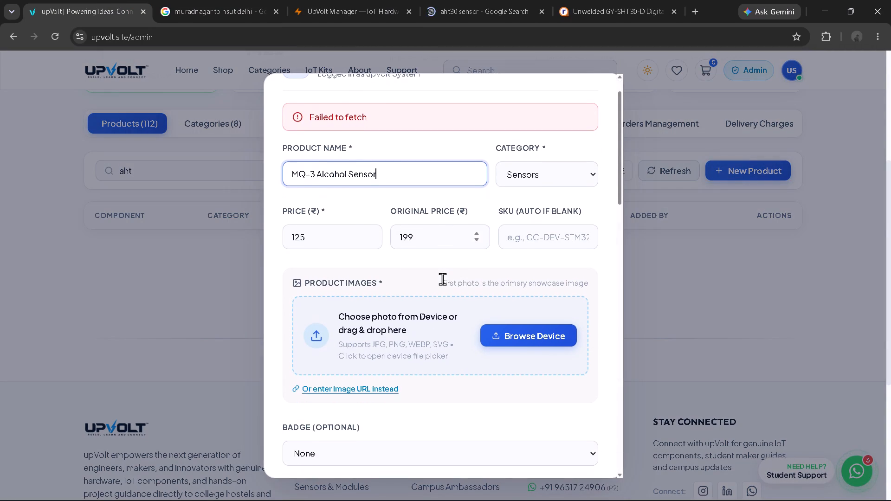
{"action": "scroll", "coordinate": [442, 279], "scroll_direction": "down", "scroll_amount": 3}
{"action": "scroll", "coordinate": [442, 279], "scroll_direction": "up", "scroll_amount": 3}
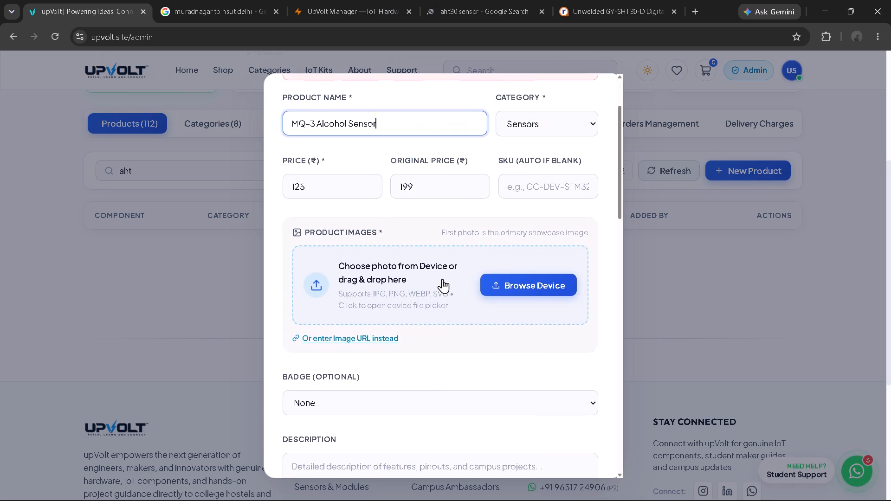
{"action": "scroll", "coordinate": [442, 279], "scroll_direction": "right", "scroll_amount": 1}
{"action": "scroll", "coordinate": [442, 279], "scroll_direction": "down", "scroll_amount": 1}
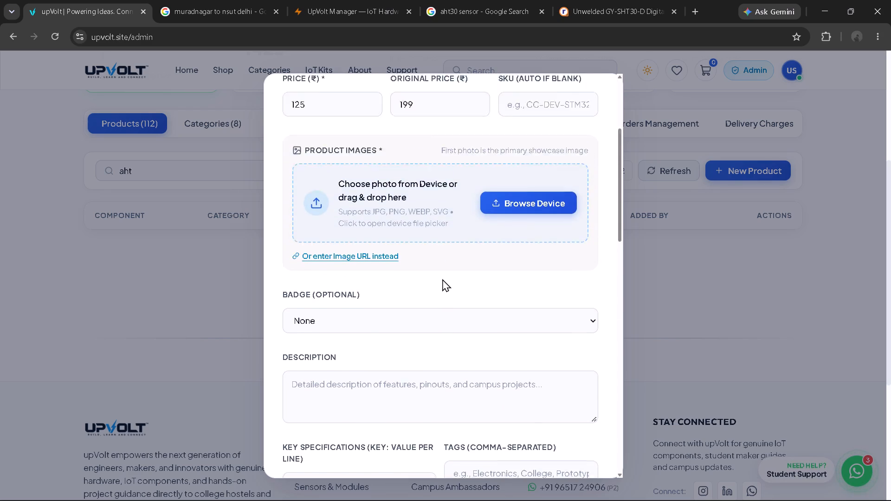
{"action": "scroll", "coordinate": [442, 279], "scroll_direction": "up", "scroll_amount": 8}
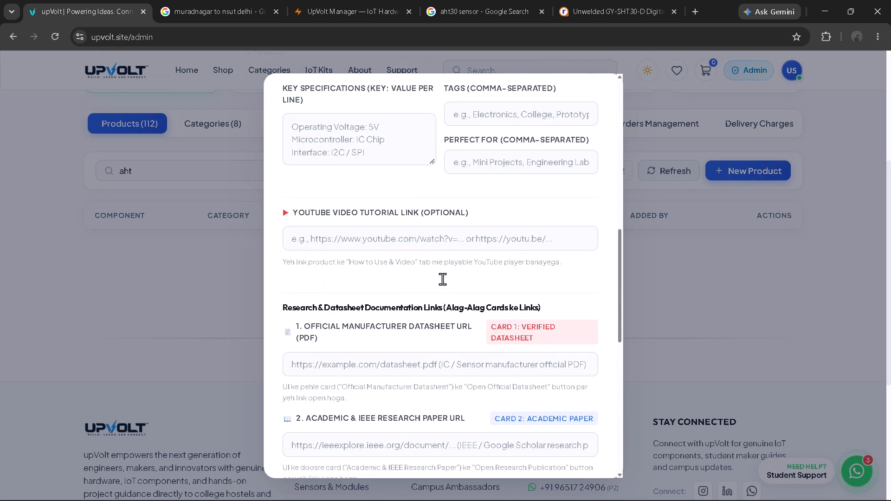
{"action": "scroll", "coordinate": [442, 279], "scroll_direction": "up", "scroll_amount": 1}
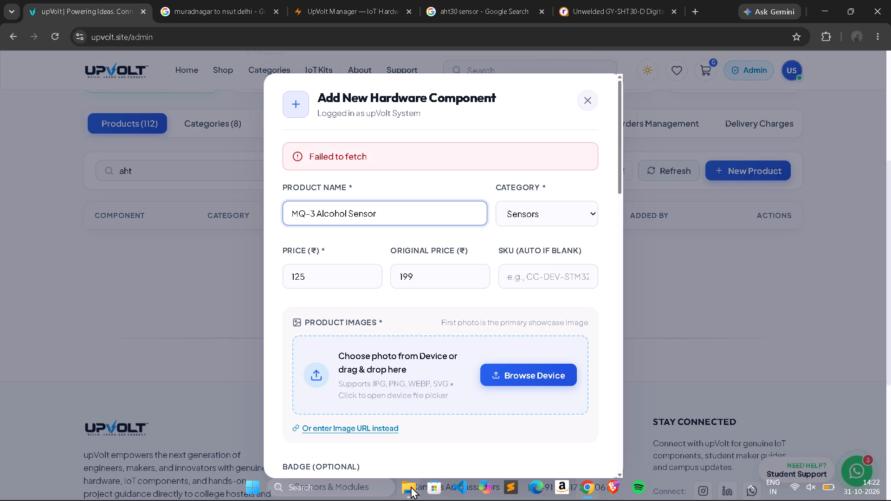
Add the MQ-3 sensor photo from the File Explorer Gallery as the draft's product image.
{"action": "left_click", "coordinate": [411, 486]}
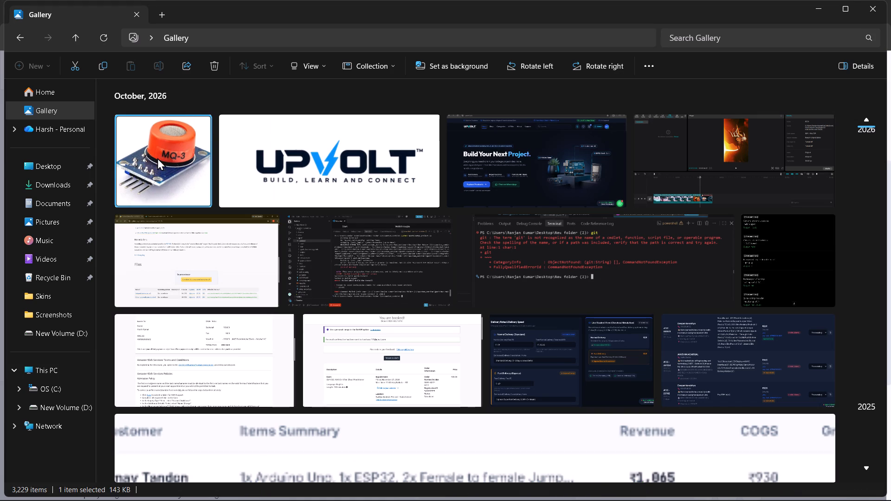
{"action": "left_click_drag", "start_coordinate": [157, 158], "coordinate": [526, 500]}
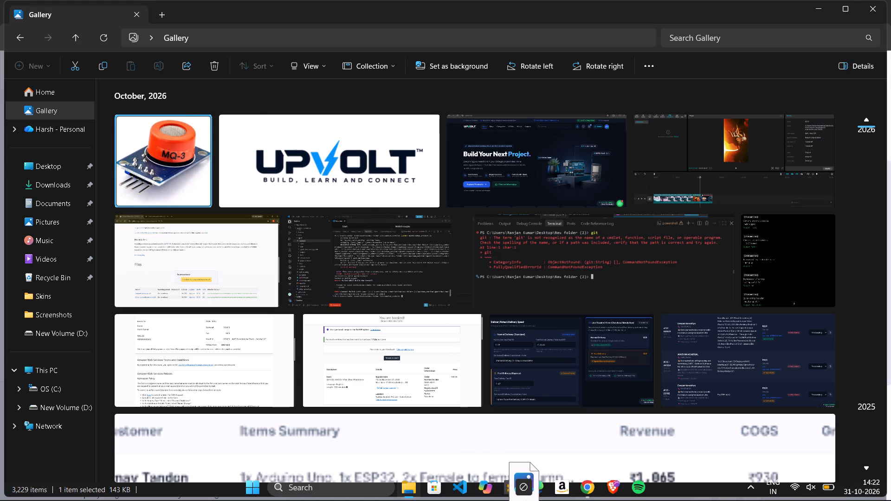
{"action": "left_click_drag", "start_coordinate": [526, 500], "coordinate": [463, 365]}
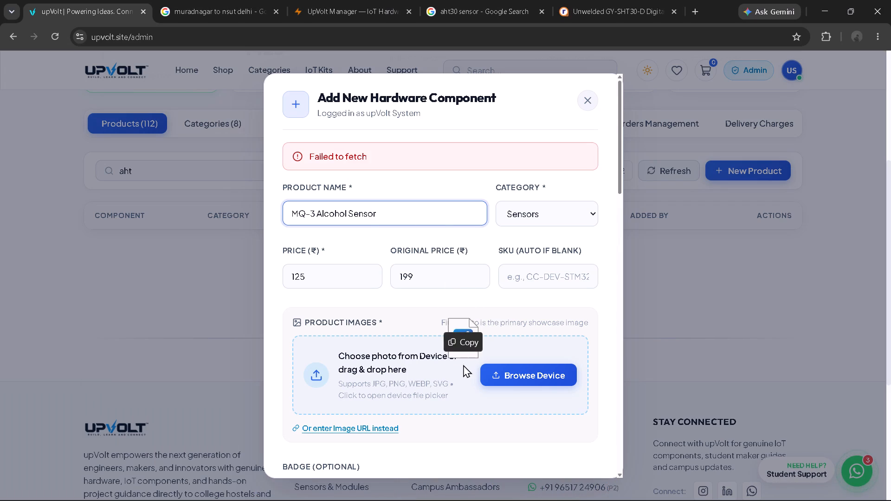
{"action": "left_click_drag", "start_coordinate": [463, 365], "coordinate": [484, 385]}
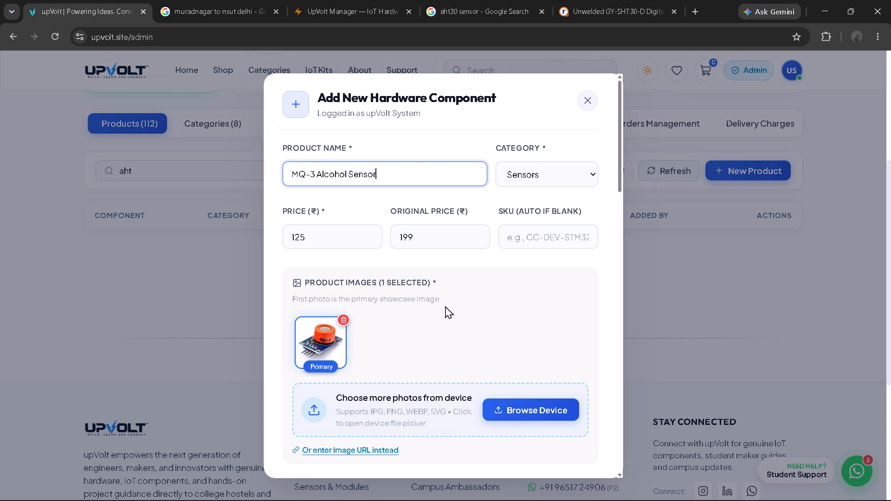
Check the remaining fields of the new component form and save the MQ-3 Alcohol Sensor product.
{"action": "scroll", "coordinate": [453, 305], "scroll_direction": "down", "scroll_amount": 2}
{"action": "scroll", "coordinate": [427, 384], "scroll_direction": "down", "scroll_amount": 2}
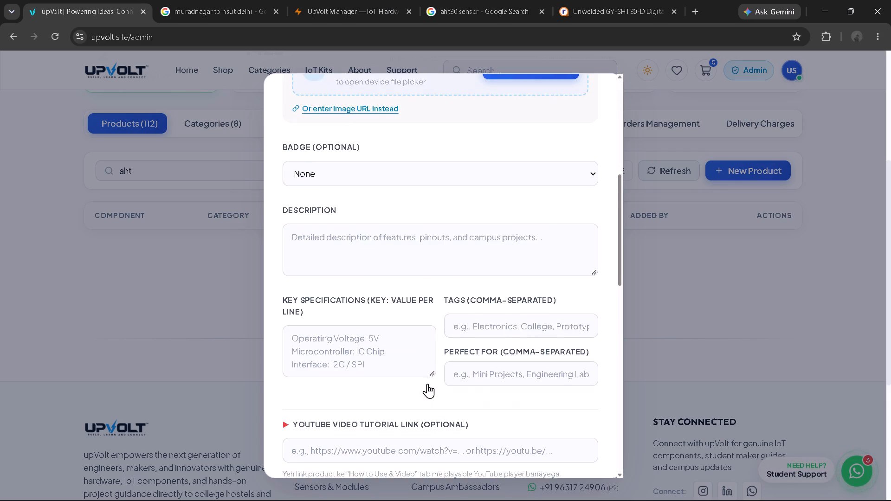
{"action": "scroll", "coordinate": [427, 384], "scroll_direction": "down", "scroll_amount": 6}
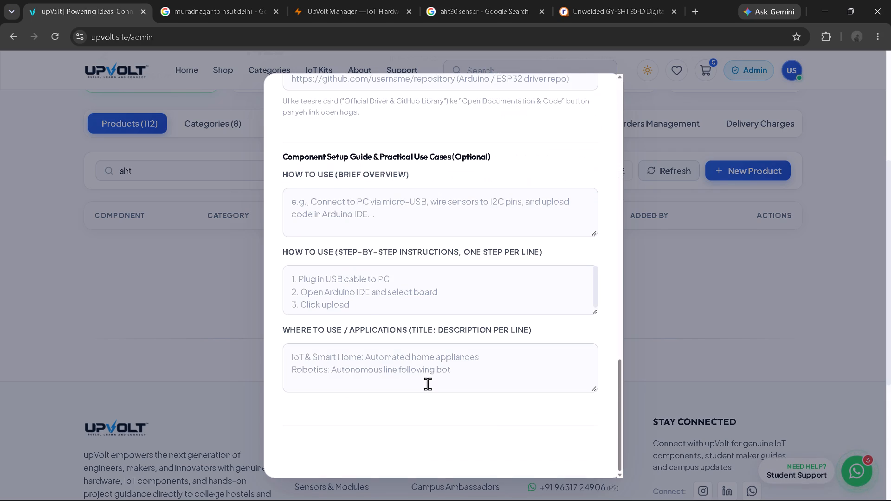
{"action": "scroll", "coordinate": [427, 384], "scroll_direction": "down", "scroll_amount": 2}
{"action": "scroll", "coordinate": [427, 384], "scroll_direction": "up", "scroll_amount": 9}
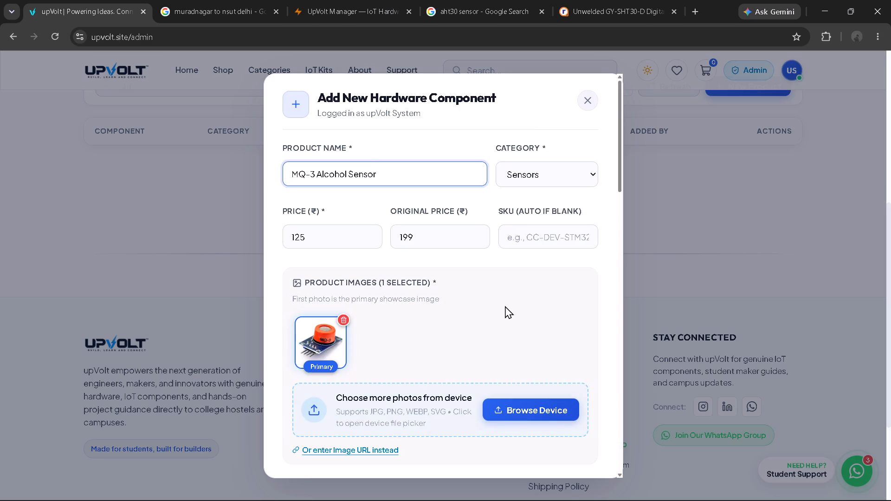
{"action": "scroll", "coordinate": [505, 306], "scroll_direction": "down", "scroll_amount": 9}
{"action": "left_click", "coordinate": [521, 442]}
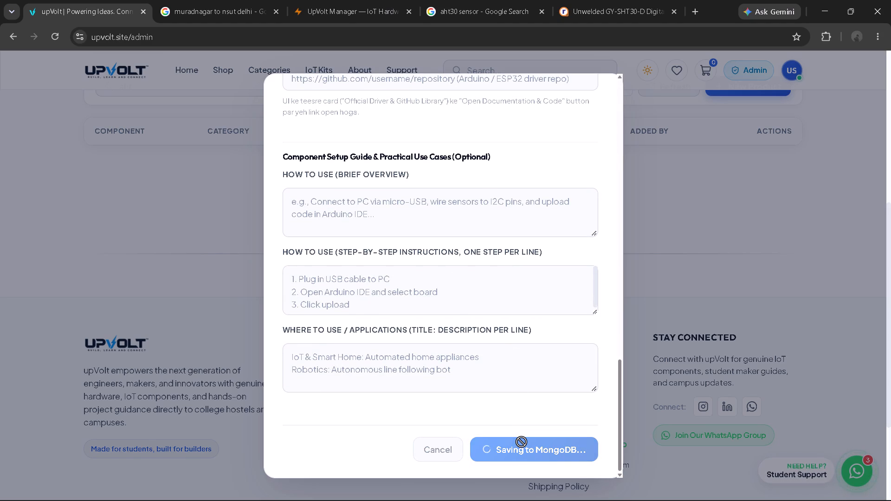
{"action": "scroll", "coordinate": [474, 231], "scroll_direction": "up", "scroll_amount": 6}
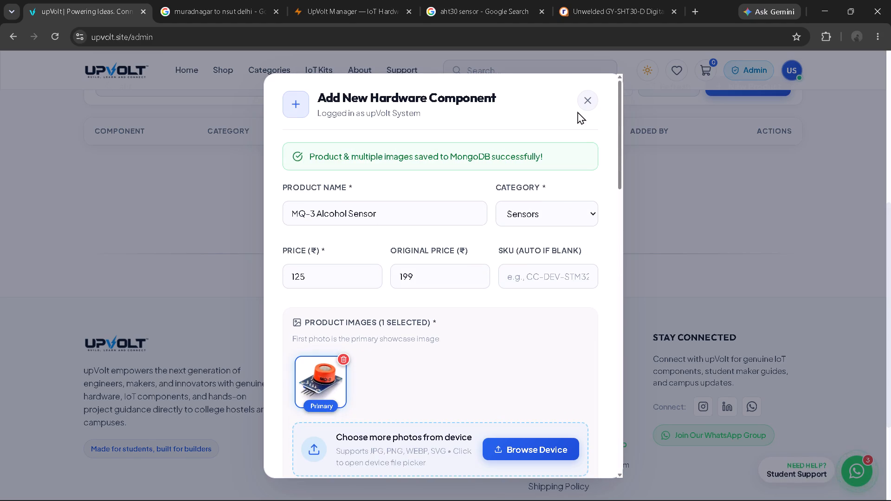
Replace the "aht" product search with "m" to bring up the newly added MQ-3 Alcohol Sensor.
{"action": "scroll", "coordinate": [541, 179], "scroll_direction": "up", "scroll_amount": 1}
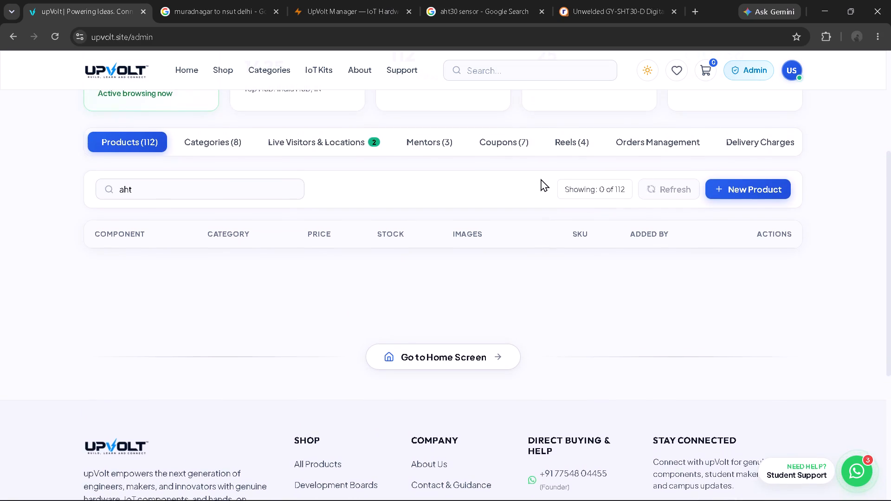
{"action": "scroll", "coordinate": [541, 179], "scroll_direction": "up", "scroll_amount": 1}
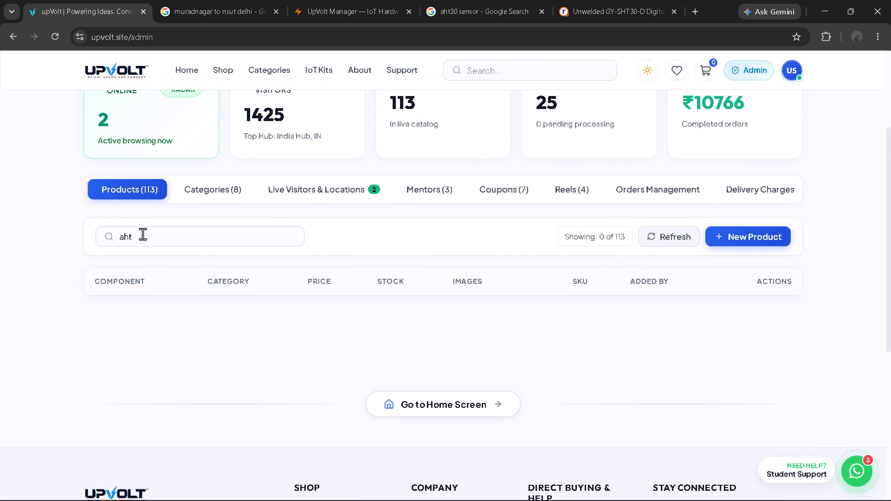
{"action": "left_click", "coordinate": [142, 234]}
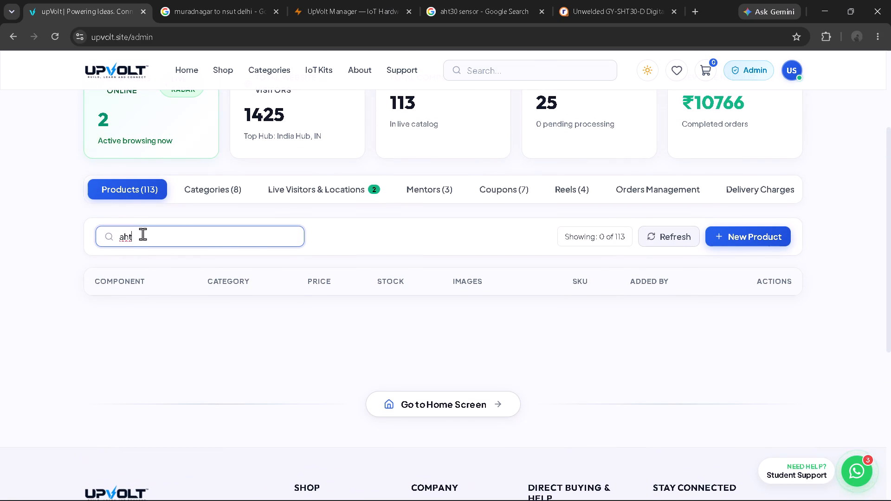
{"action": "left_click", "coordinate": [686, 236]}
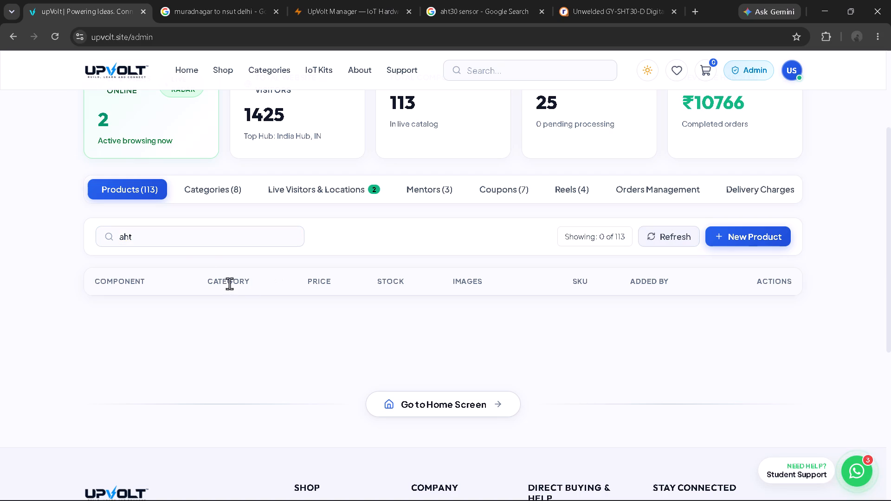
{"action": "left_click", "coordinate": [198, 228]}
{"action": "left_click", "coordinate": [178, 239]}
{"action": "key", "text": "BackSpace"}
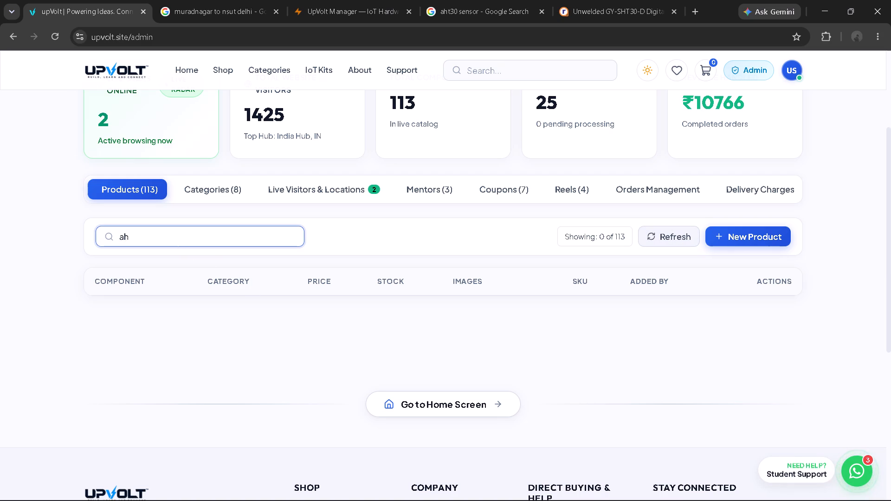
{"action": "key", "text": "BackSpace"}
{"action": "key", "text": "BackSpace"}
{"action": "key", "text": "BackSpace"}
{"action": "key", "text": "BackSpace"}
{"action": "key", "text": "m"}
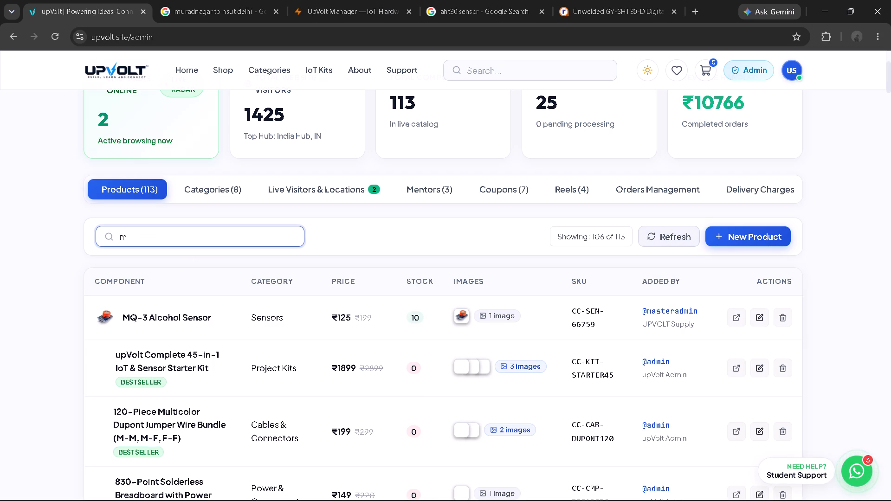
Edit the MQ-3 Alcohol Sensor, set its stock quantity to 2 and save the product.
{"action": "left_click", "coordinate": [763, 315]}
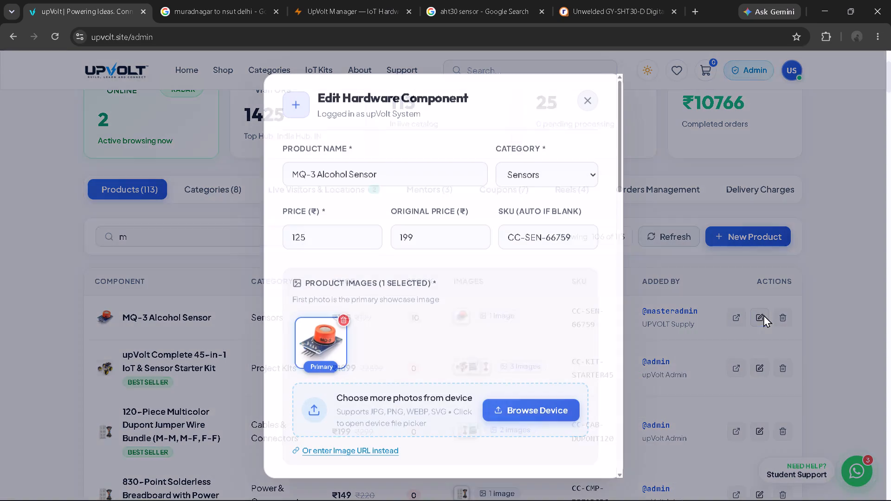
{"action": "scroll", "coordinate": [518, 314], "scroll_direction": "down", "scroll_amount": 1}
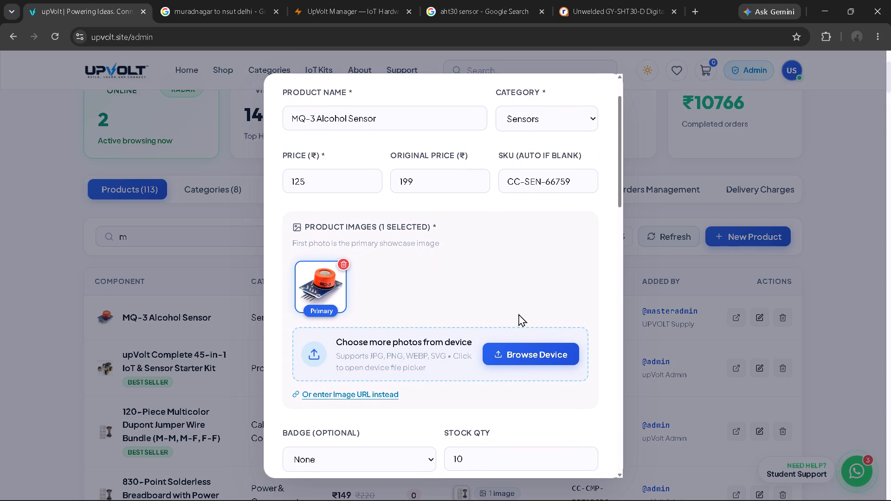
{"action": "scroll", "coordinate": [518, 314], "scroll_direction": "down", "scroll_amount": 1}
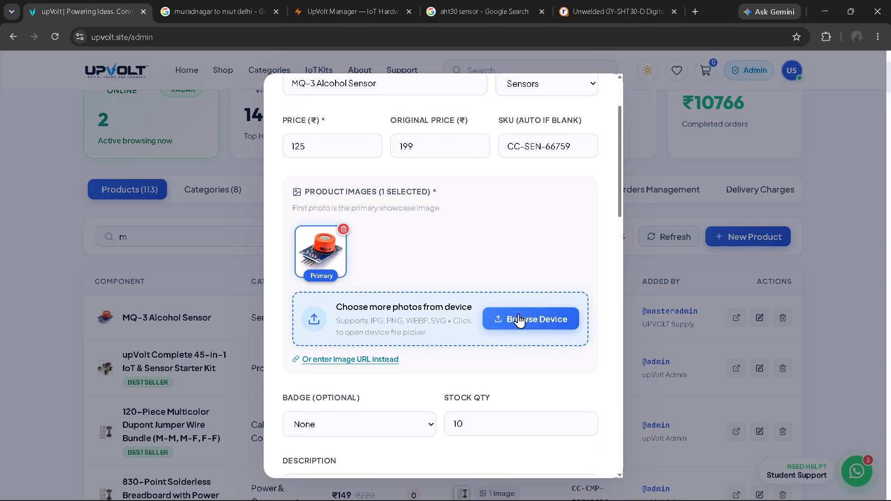
{"action": "scroll", "coordinate": [518, 314], "scroll_direction": "down", "scroll_amount": 1}
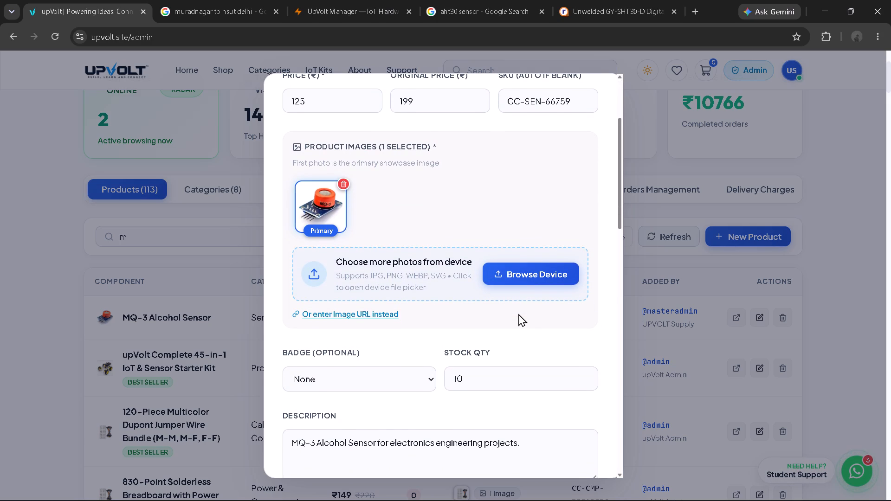
{"action": "scroll", "coordinate": [518, 314], "scroll_direction": "down", "scroll_amount": 2}
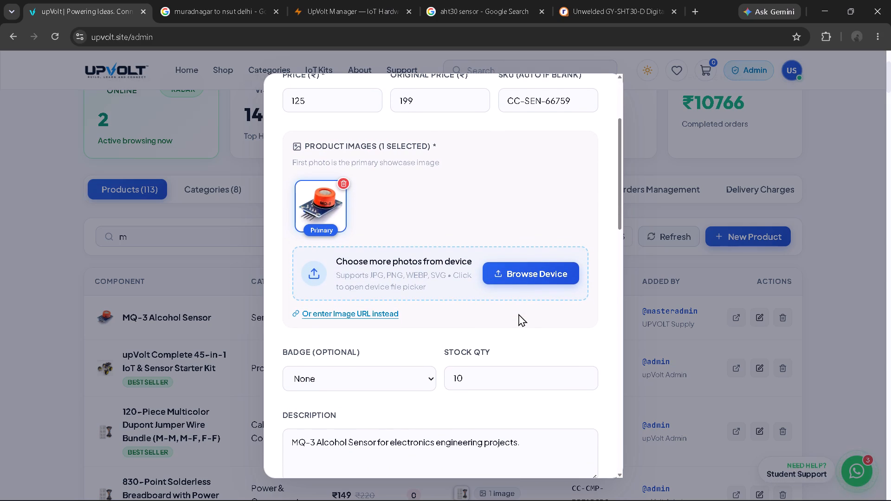
{"action": "scroll", "coordinate": [518, 314], "scroll_direction": "down", "scroll_amount": 1}
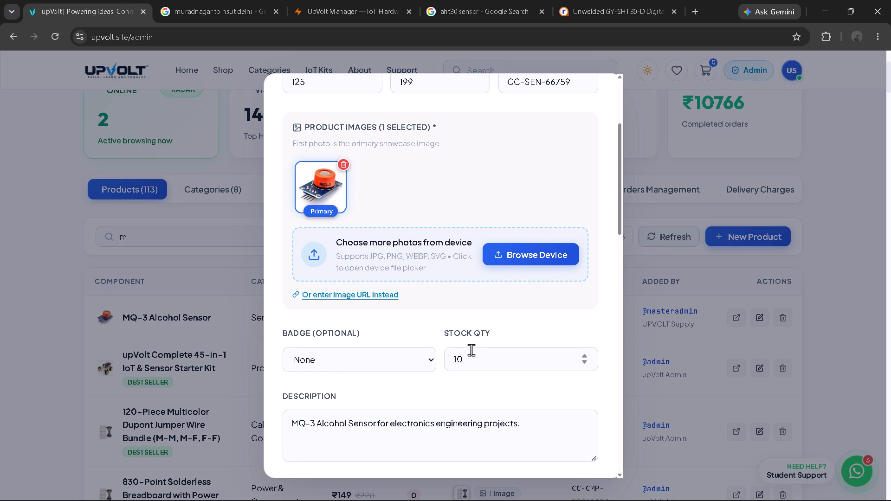
{"action": "left_click", "coordinate": [471, 350]}
{"action": "key", "text": "BackSpace"}
{"action": "key", "text": "BackSpace"}
{"action": "key", "text": "BackSpace"}
{"action": "key", "text": "2"}
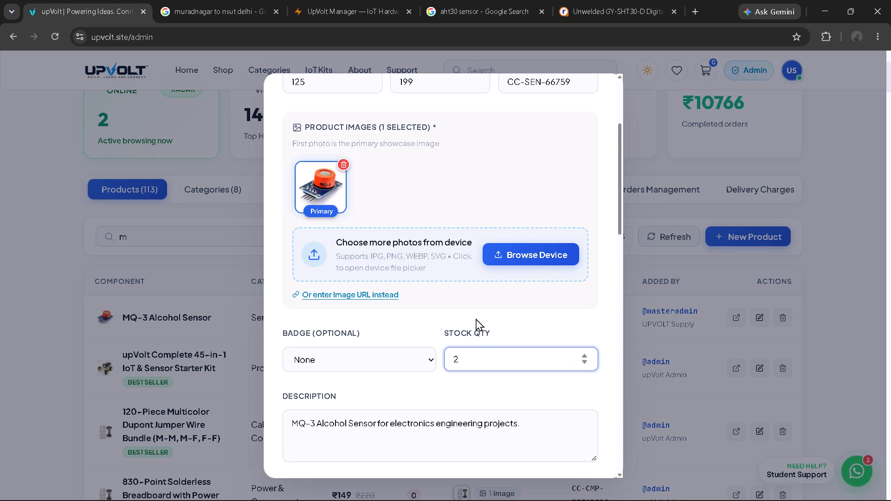
{"action": "scroll", "coordinate": [476, 318], "scroll_direction": "down", "scroll_amount": 9}
{"action": "left_click", "coordinate": [530, 444]}
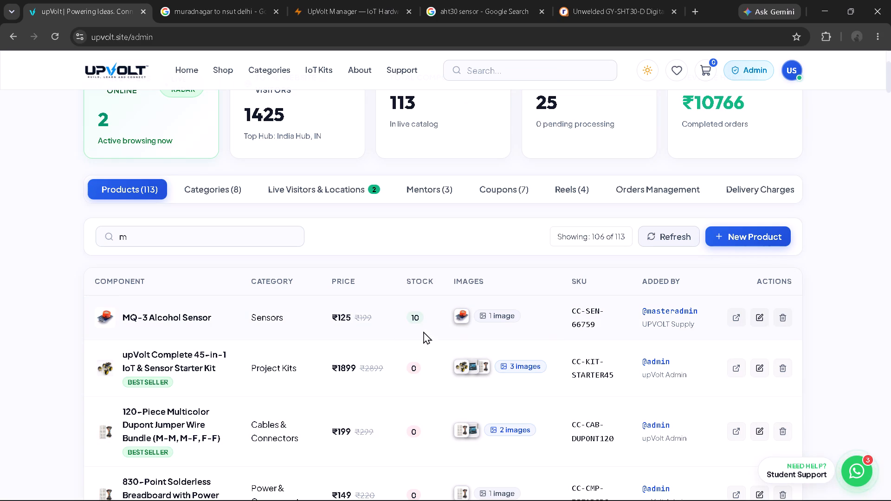
Edit the 28BYJ-48 5V Stepper Motor with ULN2003 Driver Board, lower its stock quantity and save the product.
{"action": "scroll", "coordinate": [359, 360], "scroll_direction": "down", "scroll_amount": 3}
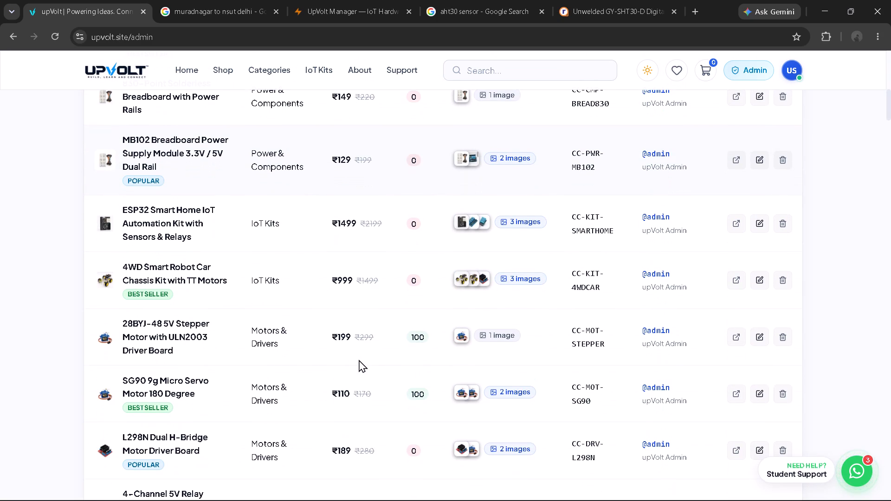
{"action": "scroll", "coordinate": [359, 360], "scroll_direction": "down", "scroll_amount": 1}
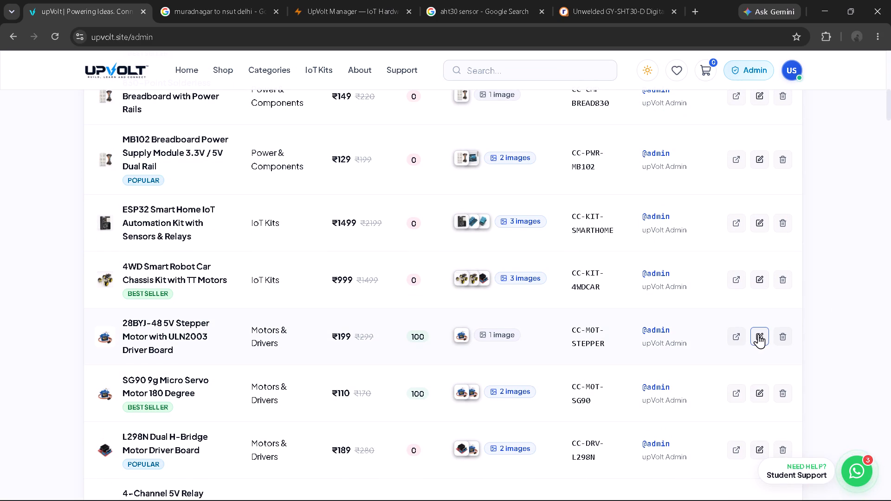
{"action": "left_click", "coordinate": [758, 334]}
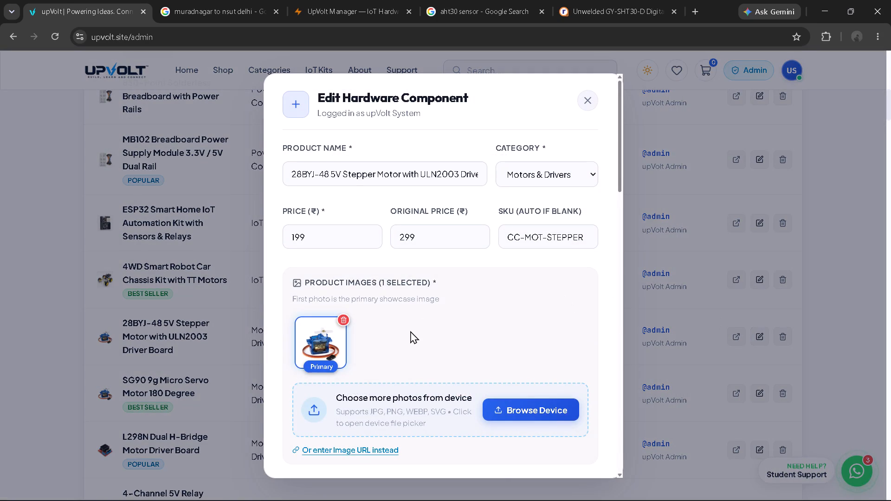
{"action": "scroll", "coordinate": [410, 331], "scroll_direction": "down", "scroll_amount": 6}
{"action": "scroll", "coordinate": [496, 317], "scroll_direction": "up", "scroll_amount": 4}
{"action": "scroll", "coordinate": [496, 317], "scroll_direction": "down", "scroll_amount": 1}
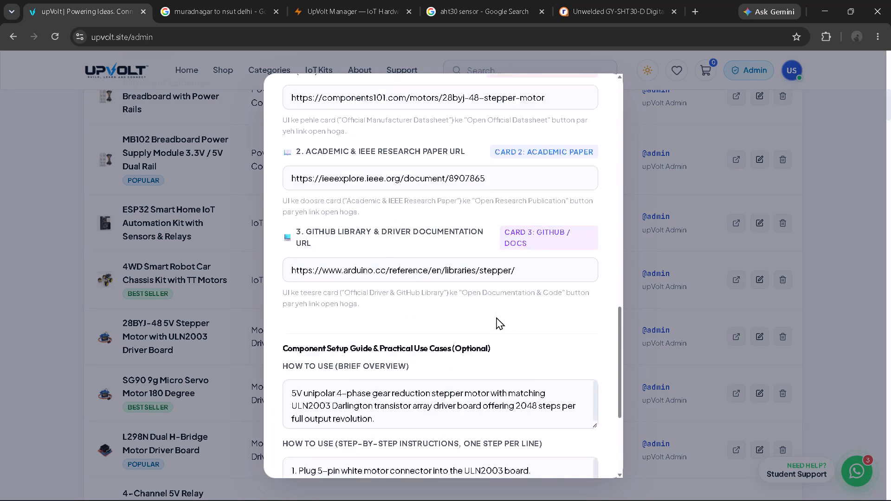
{"action": "scroll", "coordinate": [496, 317], "scroll_direction": "up", "scroll_amount": 6}
{"action": "left_click", "coordinate": [463, 256]}
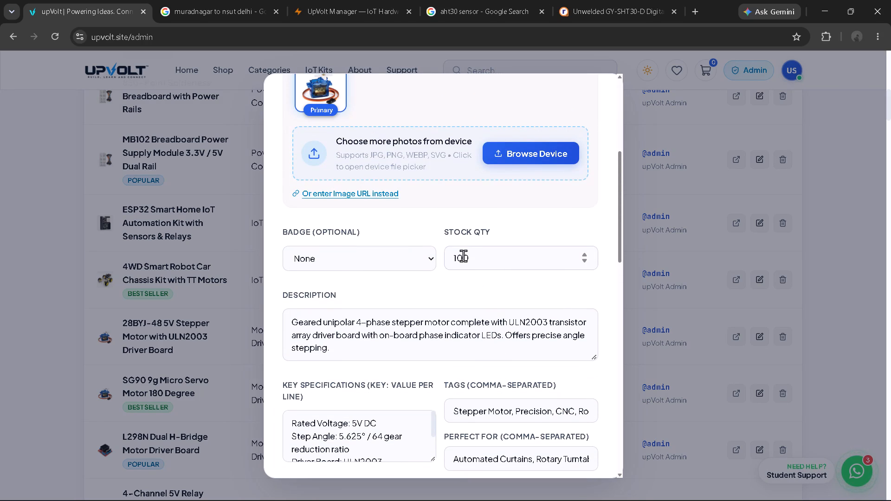
{"action": "key", "text": "BackSpace"}
{"action": "key", "text": "BackSpace"}
{"action": "scroll", "coordinate": [517, 213], "scroll_direction": "down", "scroll_amount": 9}
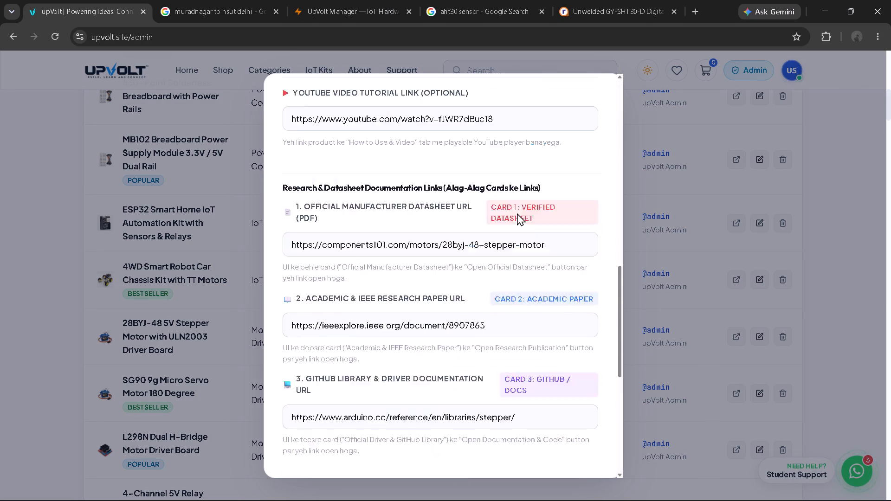
{"action": "left_click", "coordinate": [533, 450]}
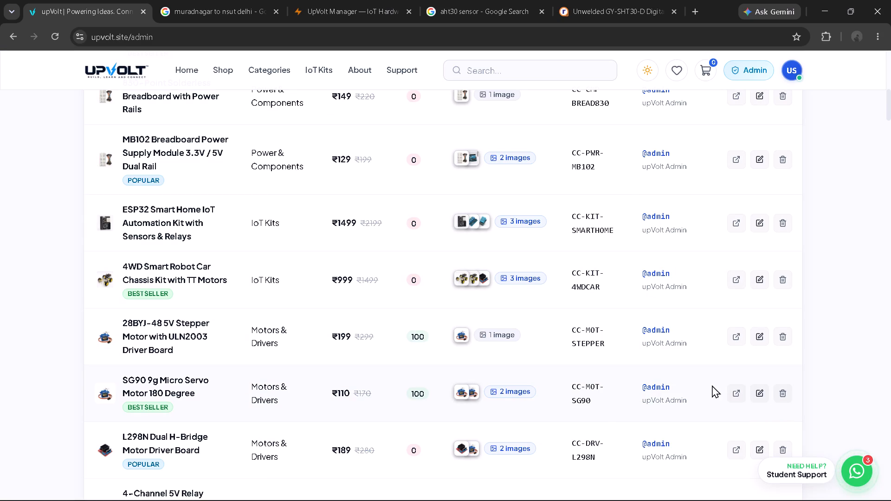
Edit the SG90 9g Micro Servo Motor 180 Degree, set its stock quantity to 0 and save the product.
{"action": "left_click", "coordinate": [765, 390]}
{"action": "scroll", "coordinate": [523, 320], "scroll_direction": "down", "scroll_amount": 4}
{"action": "scroll", "coordinate": [523, 320], "scroll_direction": "up", "scroll_amount": 1}
{"action": "left_click", "coordinate": [459, 293]}
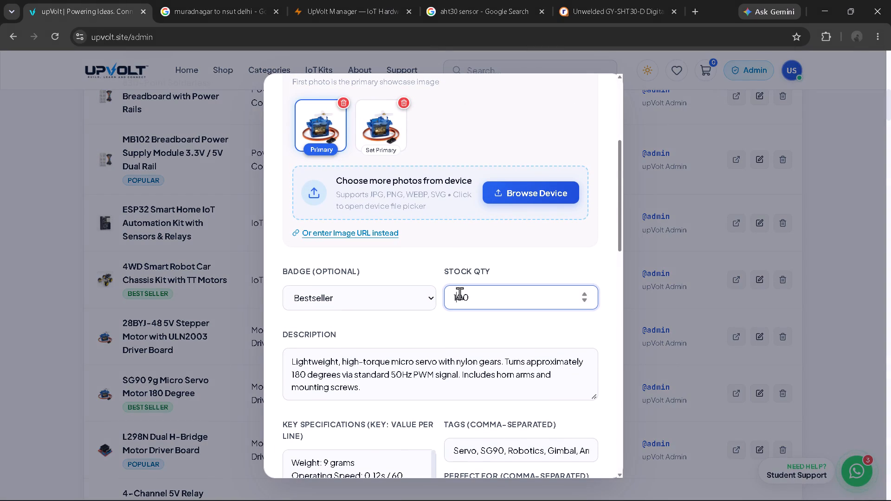
{"action": "key", "text": "Right"}
{"action": "key", "text": "BackSpace"}
{"action": "key", "text": "BackSpace"}
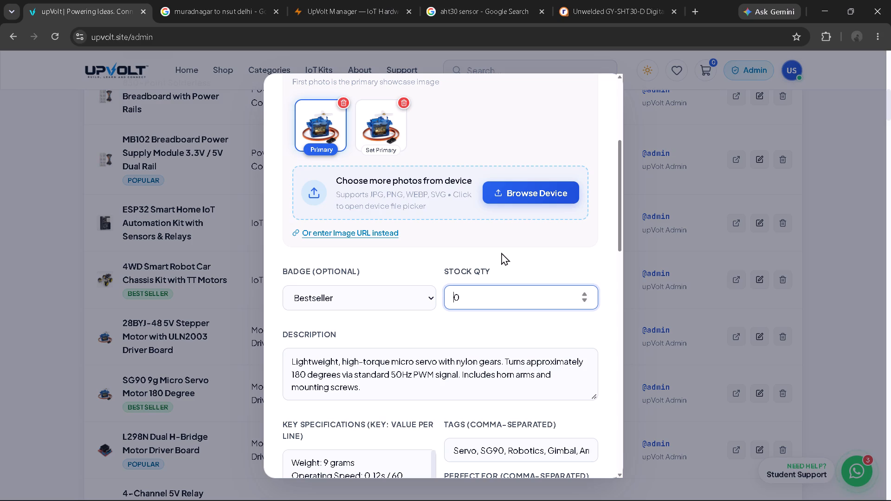
{"action": "scroll", "coordinate": [505, 251], "scroll_direction": "down", "scroll_amount": 13}
{"action": "left_click", "coordinate": [528, 457]}
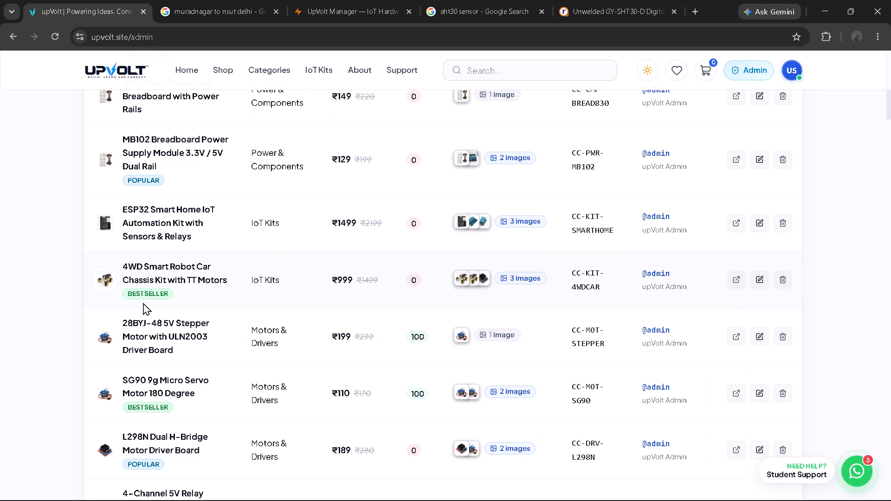
Examine the Unwelded GY-SHT30-D sensor's details on its open Robu.in product page.
{"action": "left_click", "coordinate": [600, 0]}
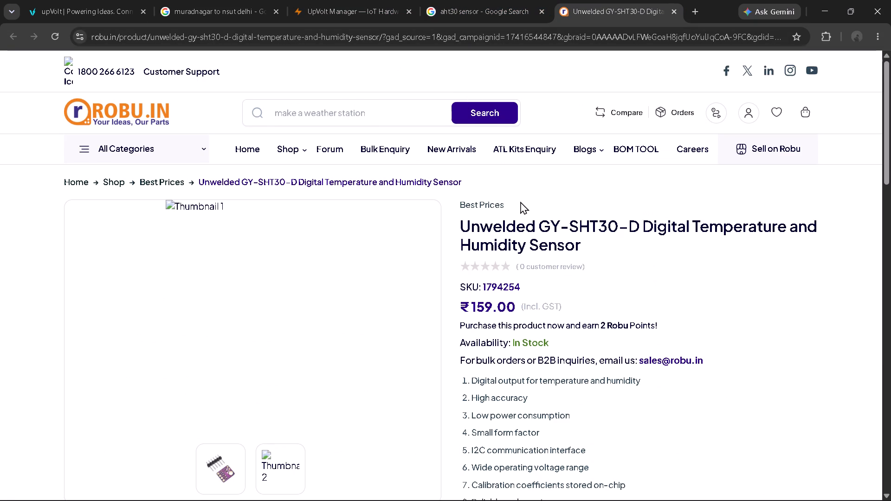
{"action": "scroll", "coordinate": [520, 201], "scroll_direction": "down", "scroll_amount": 3}
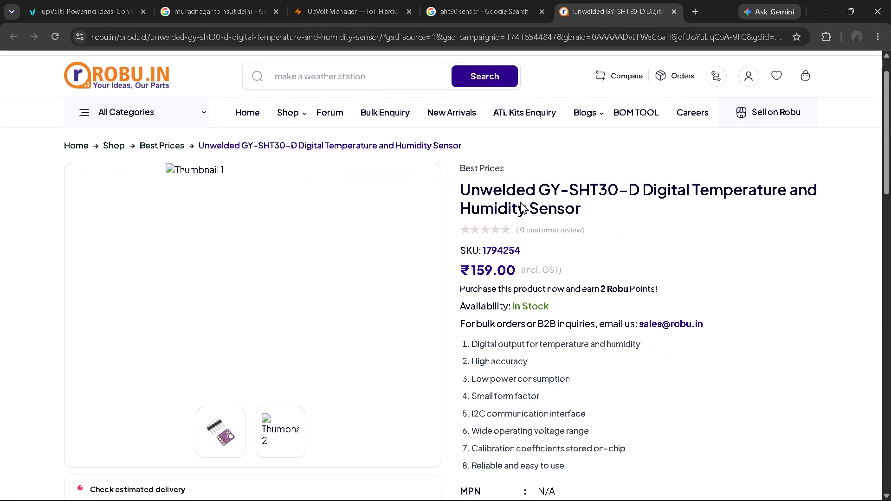
{"action": "scroll", "coordinate": [520, 201], "scroll_direction": "down", "scroll_amount": 1}
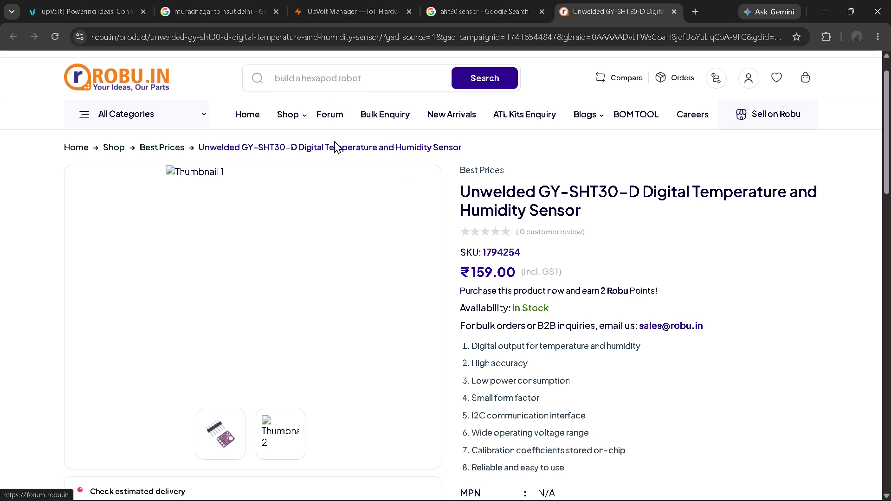
{"action": "scroll", "coordinate": [334, 141], "scroll_direction": "up", "scroll_amount": 4}
Show the image results of the "aht30 sensor" Google search and capture the Robomalls purple AHT30 module photo with the Snipping Tool.
{"action": "left_click", "coordinate": [458, 0]}
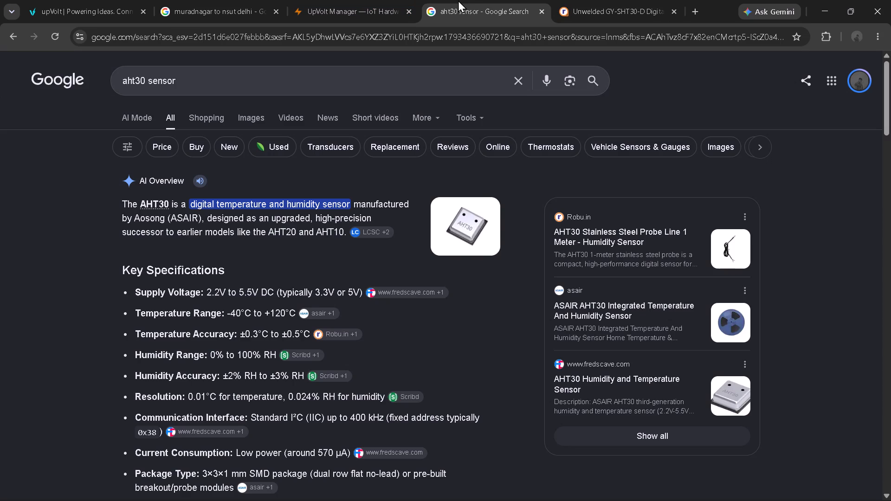
{"action": "left_click", "coordinate": [237, 112]}
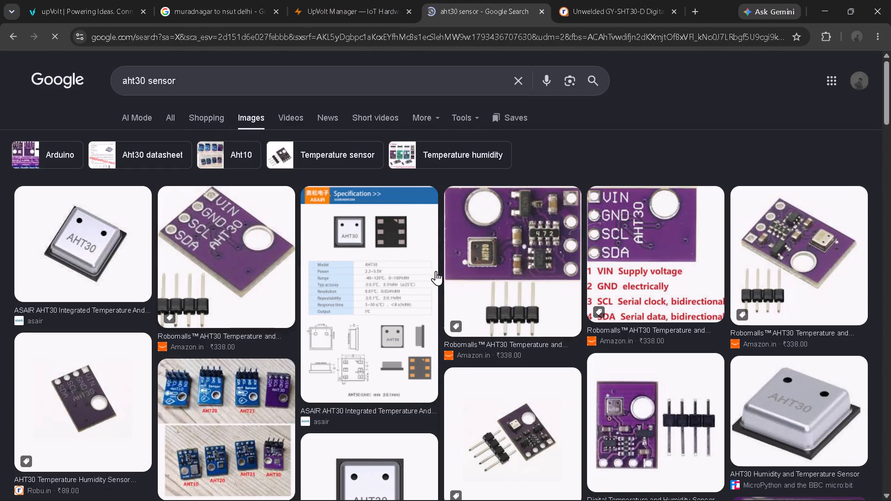
{"action": "left_click", "coordinate": [542, 274]}
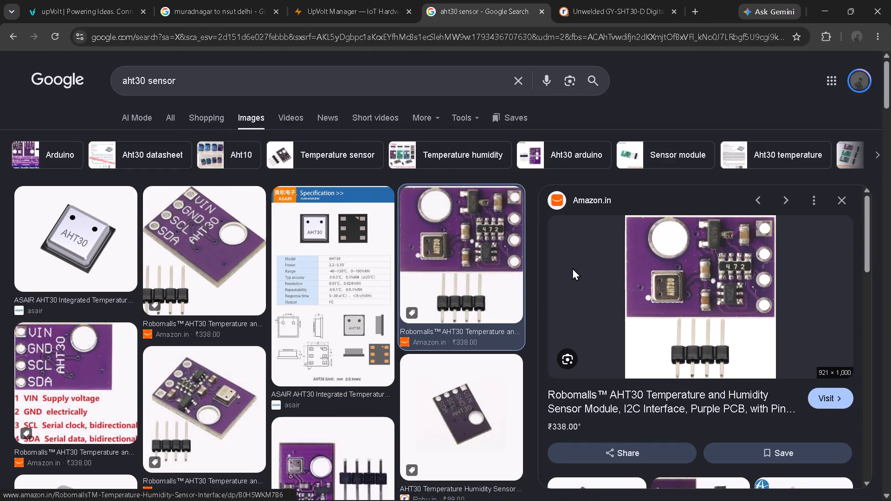
{"action": "key", "text": "Print"}
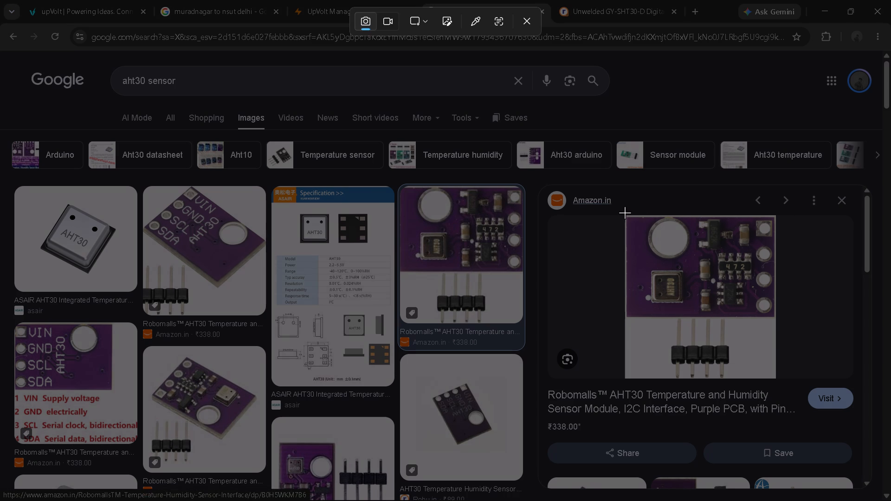
{"action": "left_click_drag", "start_coordinate": [625, 215], "coordinate": [771, 381]}
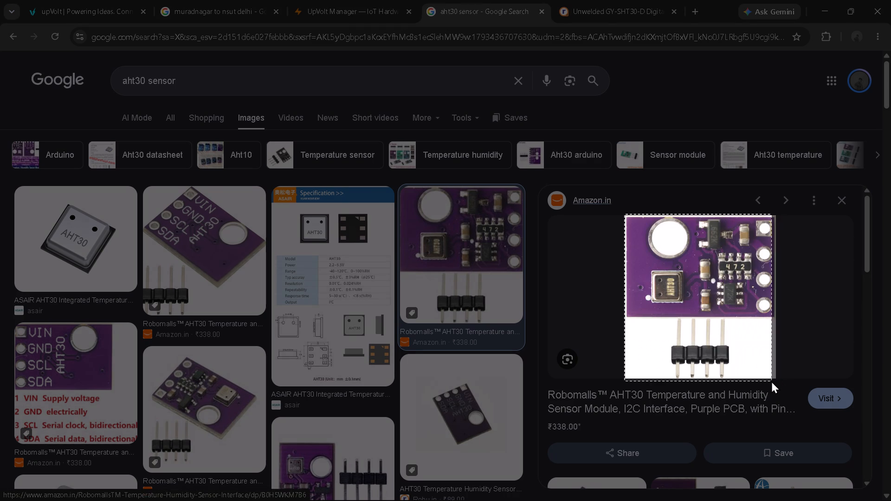
{"action": "left_click_drag", "start_coordinate": [771, 381], "coordinate": [774, 376]}
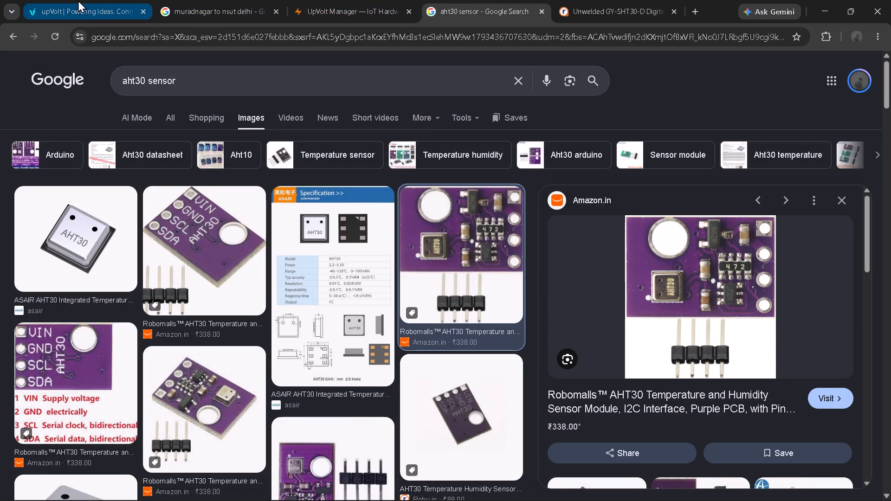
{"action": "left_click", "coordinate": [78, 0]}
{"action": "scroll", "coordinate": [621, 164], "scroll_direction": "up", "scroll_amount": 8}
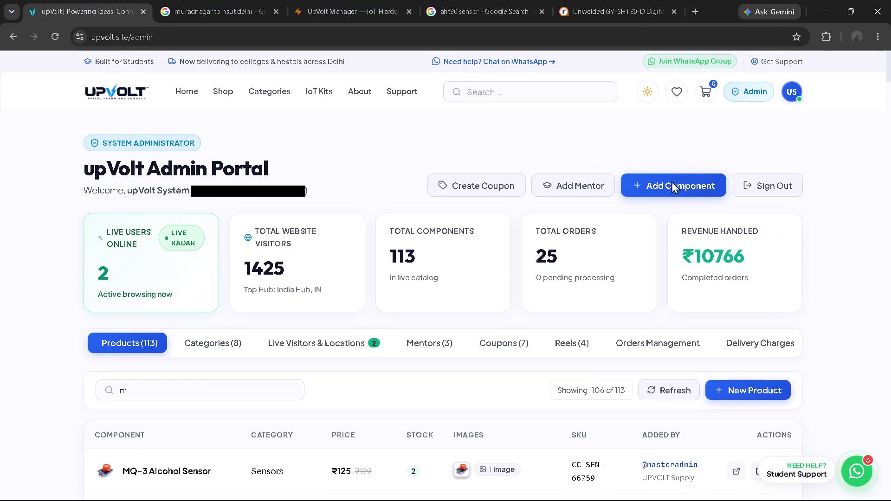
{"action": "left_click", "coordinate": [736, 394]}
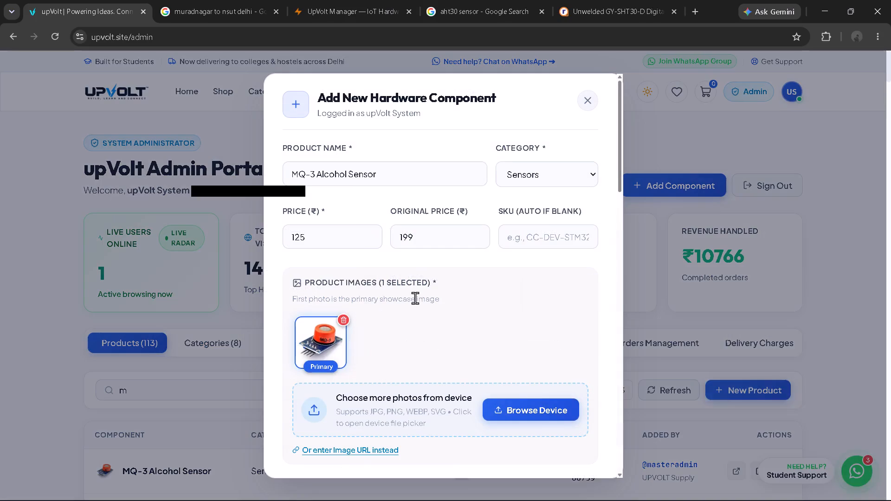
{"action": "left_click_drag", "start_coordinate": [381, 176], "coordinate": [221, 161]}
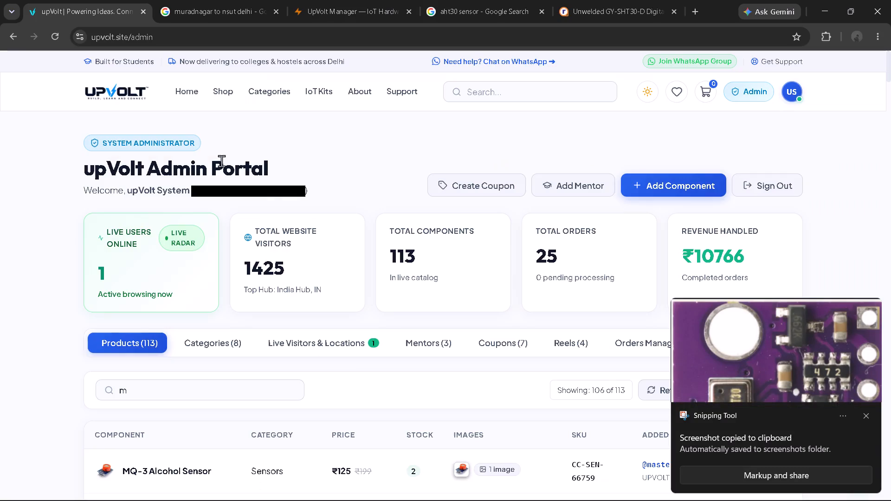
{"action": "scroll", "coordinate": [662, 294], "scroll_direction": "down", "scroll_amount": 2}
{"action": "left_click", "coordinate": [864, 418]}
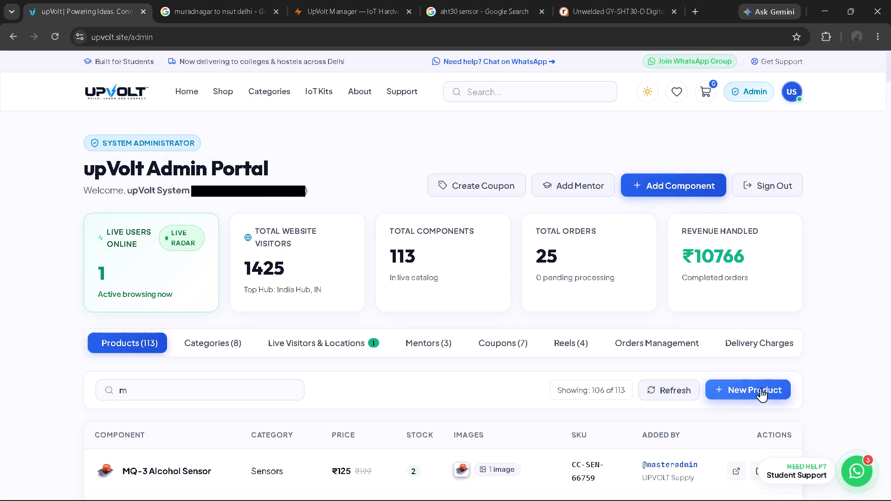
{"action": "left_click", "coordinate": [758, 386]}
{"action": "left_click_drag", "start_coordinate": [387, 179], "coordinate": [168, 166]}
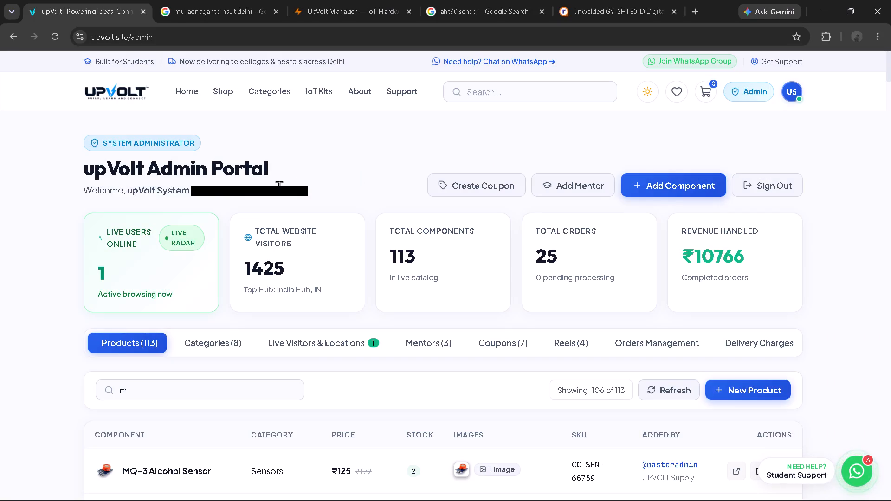
Search the upVolt admin product list for "mq 5" and for "mq 6".
{"action": "left_click", "coordinate": [157, 381]}
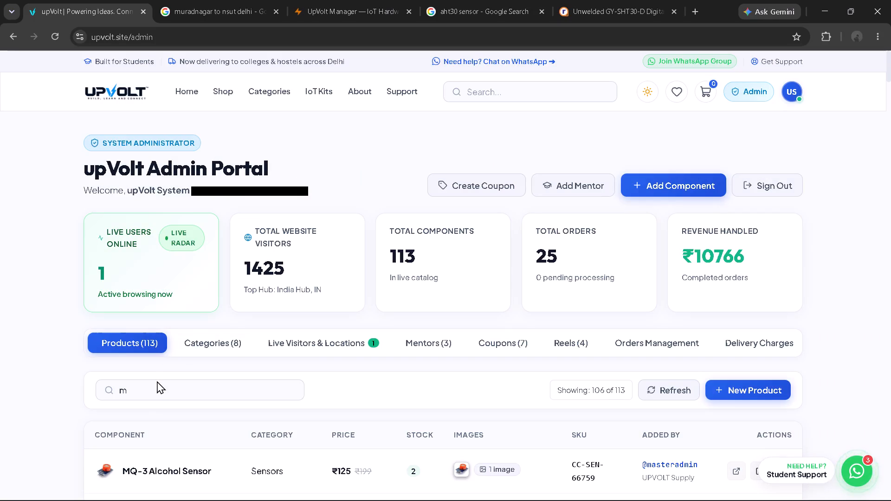
{"action": "left_click", "coordinate": [142, 396]}
{"action": "left_click", "coordinate": [142, 391]}
{"action": "type", "text": "q 5"}
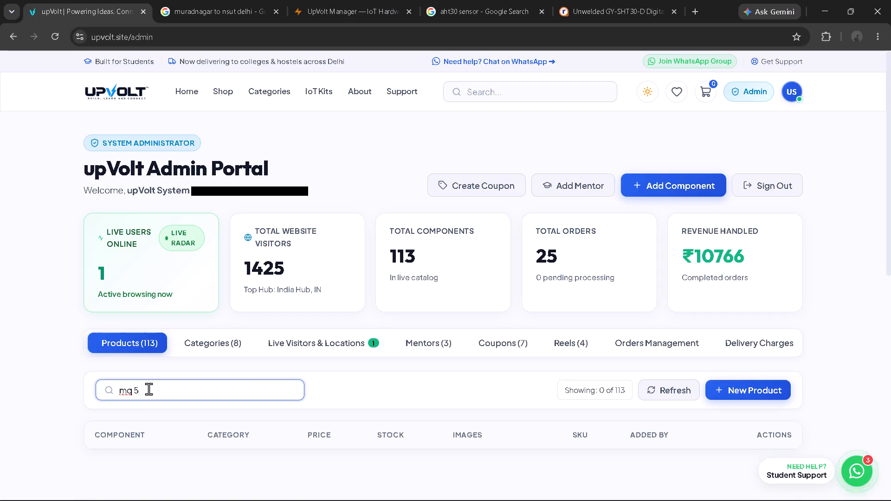
{"action": "key", "text": "BackSpace"}
{"action": "key", "text": "6"}
{"action": "scroll", "coordinate": [316, 334], "scroll_direction": "down", "scroll_amount": 1}
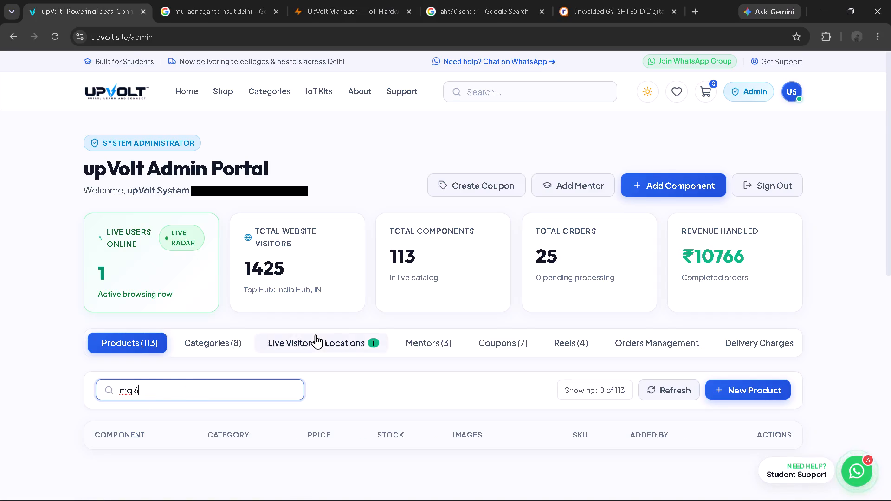
{"action": "scroll", "coordinate": [316, 334], "scroll_direction": "down", "scroll_amount": 1}
Broaden the product search to "MQ" to list the MQ gas sensors.
{"action": "key", "text": "BackSpace"}
{"action": "key", "text": "BackSpace"}
{"action": "key", "text": "BackSpace"}
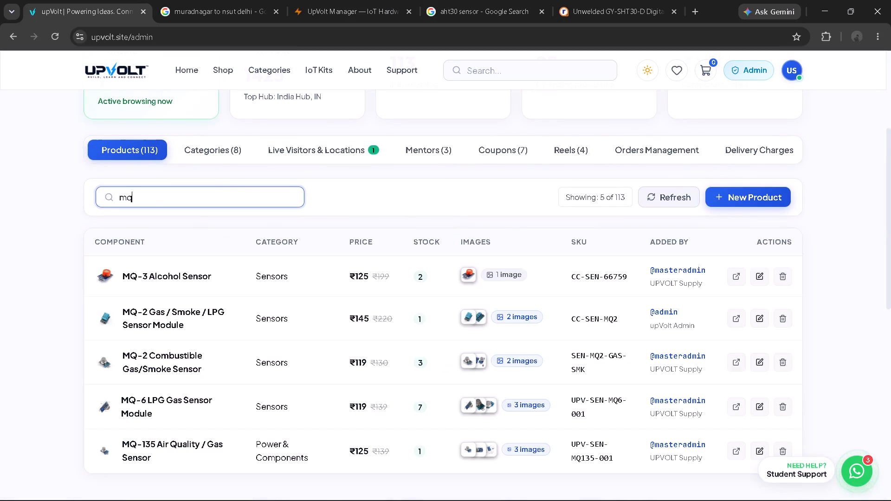
{"action": "key", "text": "BackSpace"}
{"action": "key", "text": "BackSpace"}
{"action": "key", "text": "shift+m"}
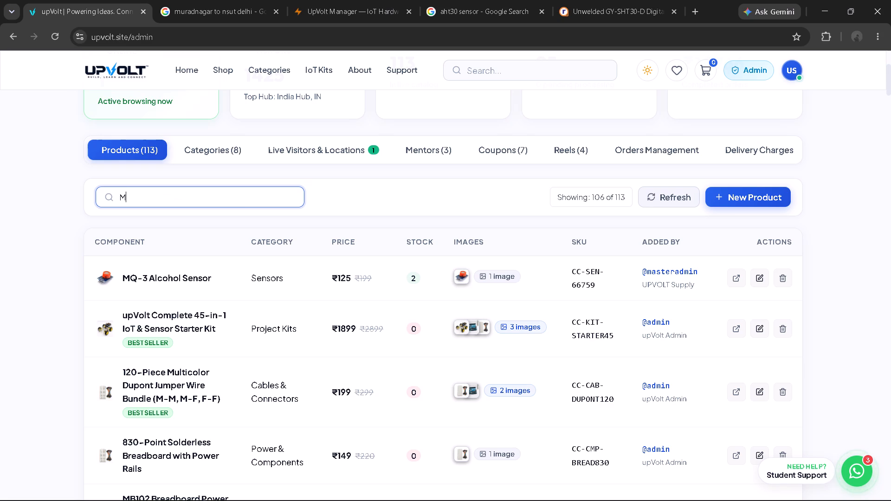
{"action": "key", "text": "shift+q"}
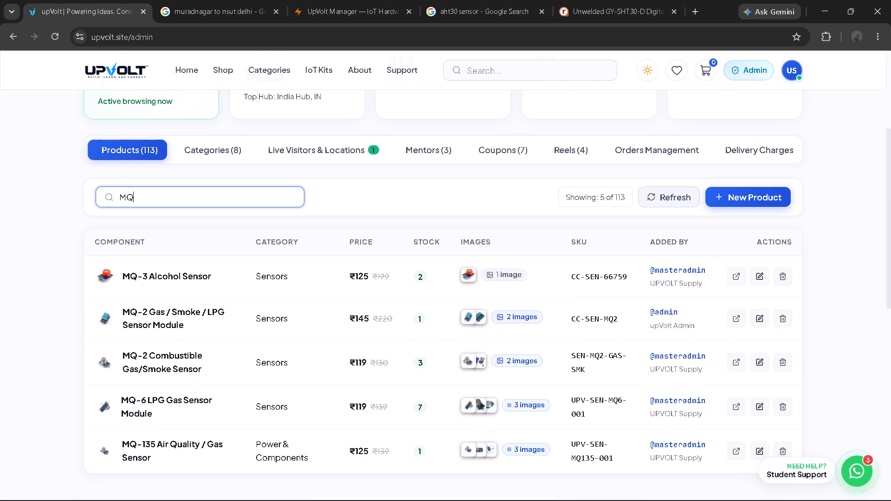
Edit the MQ-6 LPG Gas Sensor Module, set its stock quantity to 6 and save the product.
{"action": "left_click", "coordinate": [761, 403]}
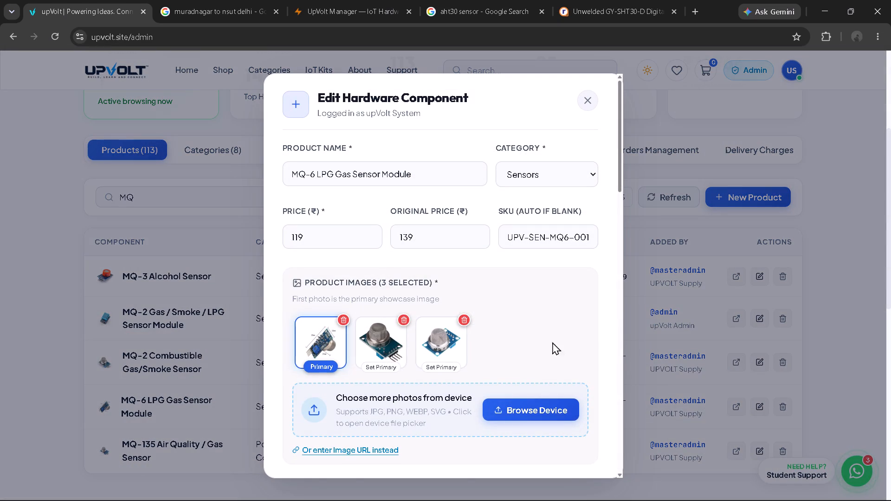
{"action": "scroll", "coordinate": [515, 320], "scroll_direction": "down", "scroll_amount": 2}
{"action": "left_click", "coordinate": [464, 390]}
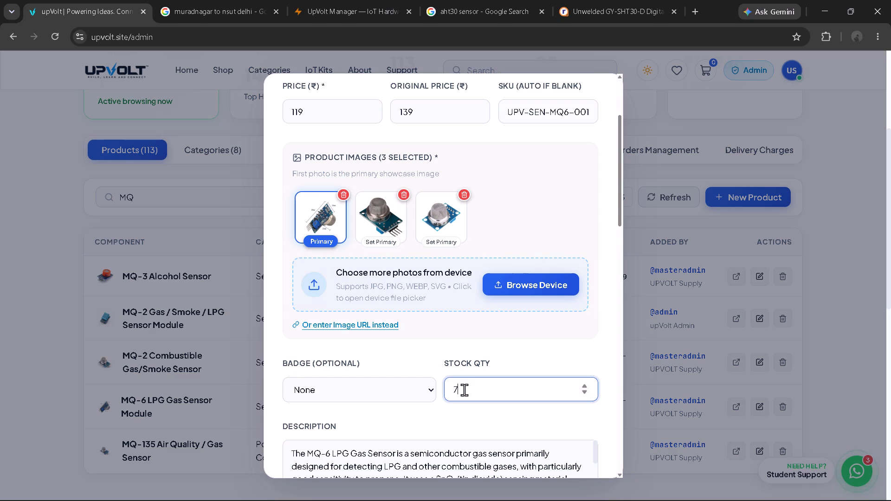
{"action": "key", "text": "BackSpace"}
{"action": "key", "text": "6"}
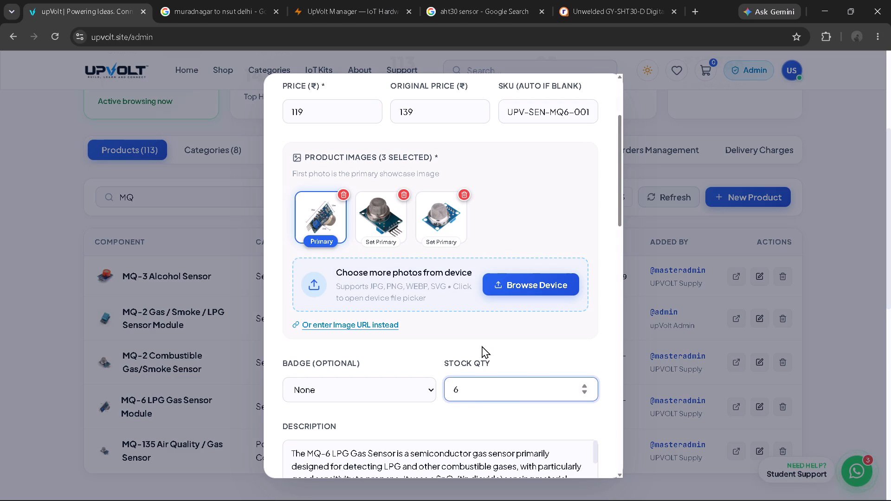
{"action": "scroll", "coordinate": [482, 346], "scroll_direction": "down", "scroll_amount": 10}
{"action": "left_click", "coordinate": [537, 458]}
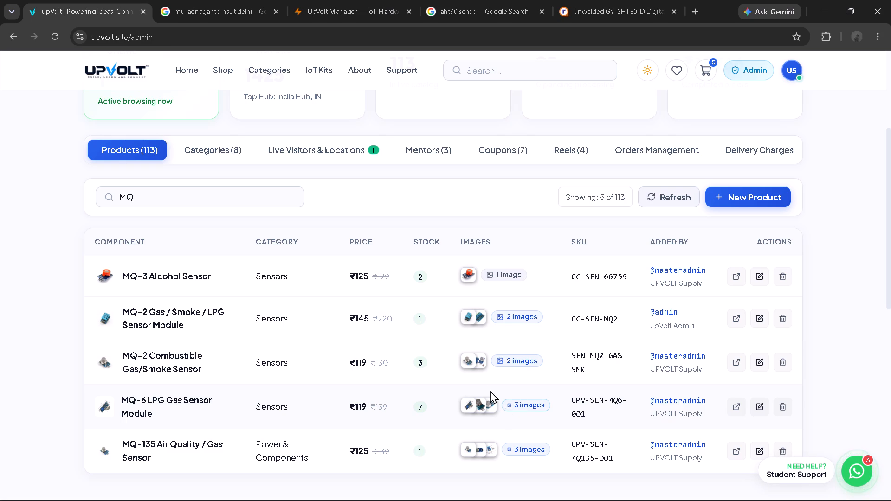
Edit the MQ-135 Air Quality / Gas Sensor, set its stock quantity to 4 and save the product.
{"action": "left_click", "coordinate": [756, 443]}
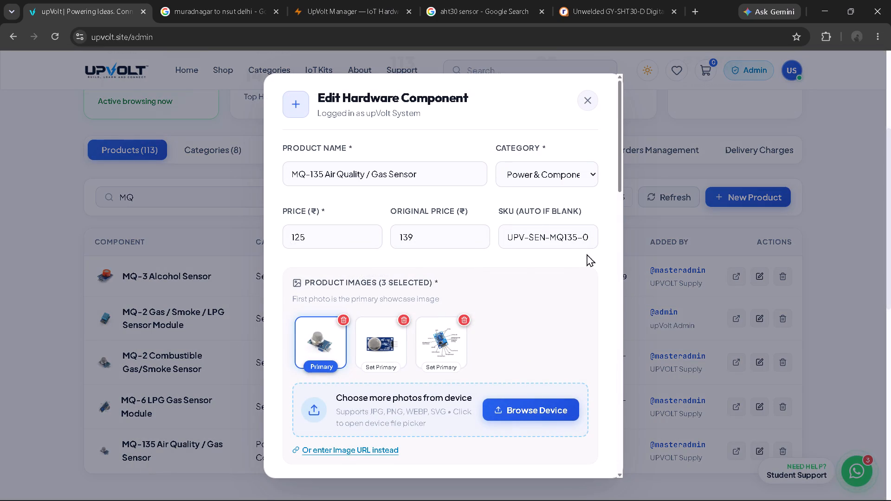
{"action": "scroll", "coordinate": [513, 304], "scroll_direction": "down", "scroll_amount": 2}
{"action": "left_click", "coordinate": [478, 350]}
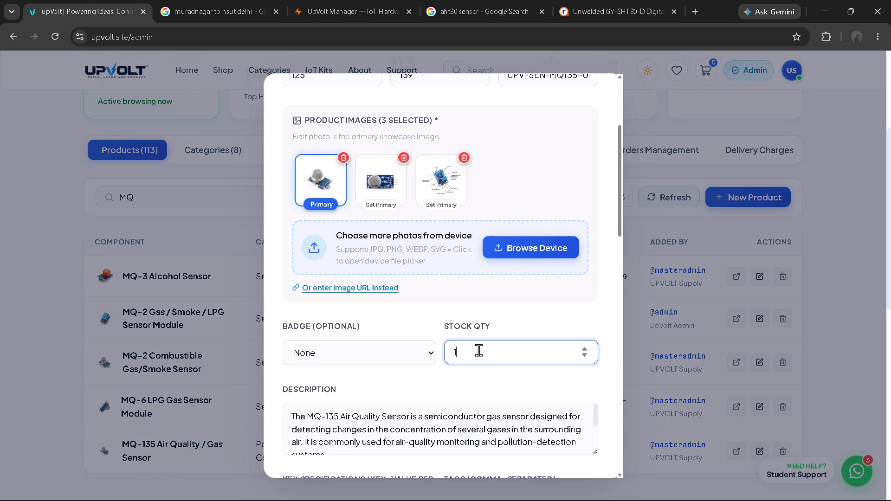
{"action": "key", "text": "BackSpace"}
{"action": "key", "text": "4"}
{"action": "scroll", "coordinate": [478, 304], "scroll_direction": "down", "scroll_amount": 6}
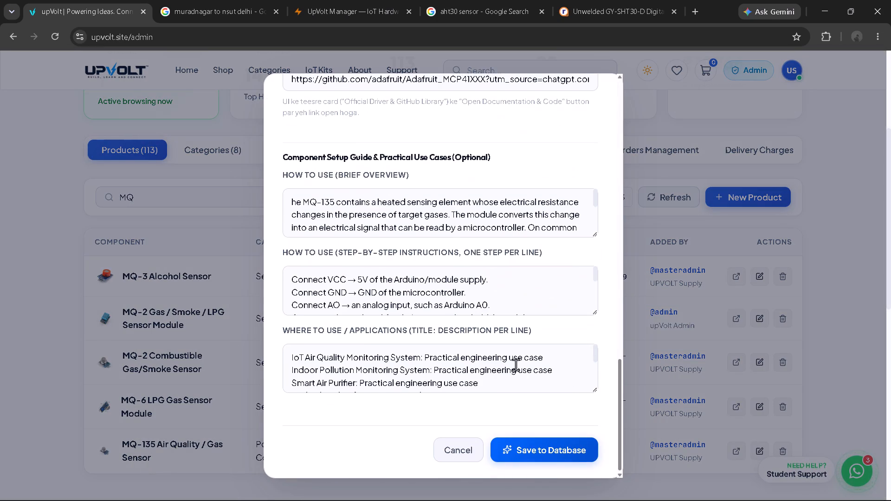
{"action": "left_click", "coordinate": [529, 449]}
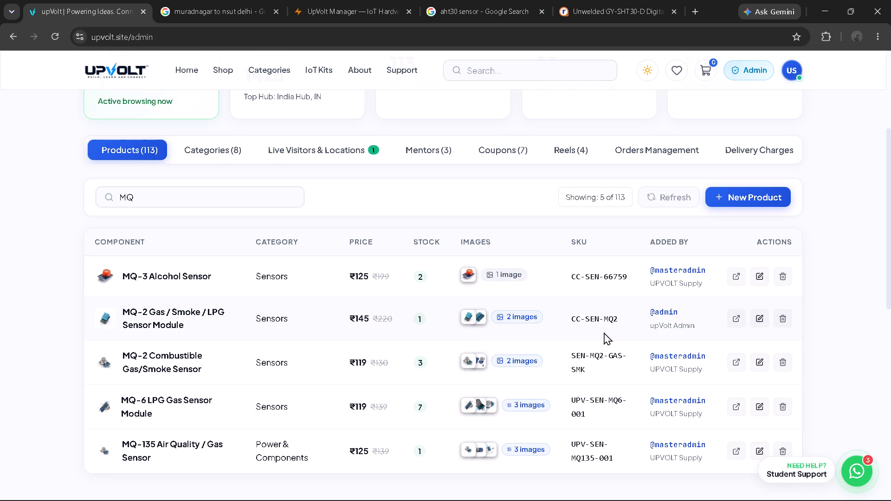
Edit the MQ-2 Gas / Smoke / LPG Sensor Module, set its stock quantity to 0 and save the product.
{"action": "left_click", "coordinate": [761, 314]}
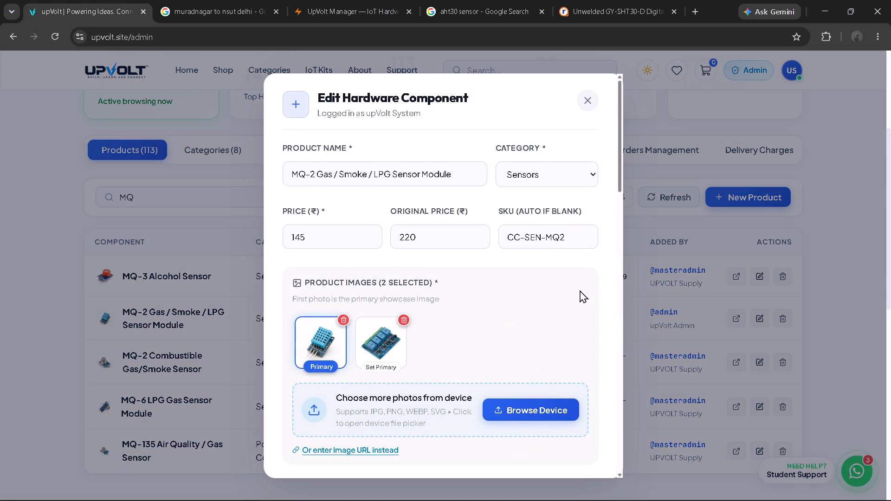
{"action": "scroll", "coordinate": [578, 289], "scroll_direction": "down", "scroll_amount": 4}
{"action": "left_click", "coordinate": [491, 216]}
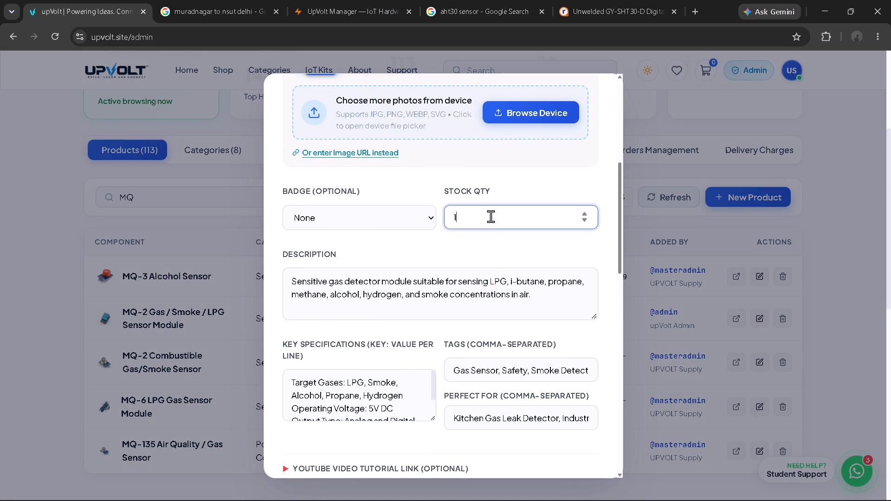
{"action": "key", "text": "BackSpace"}
{"action": "key", "text": "0"}
{"action": "scroll", "coordinate": [454, 262], "scroll_direction": "down", "scroll_amount": 7}
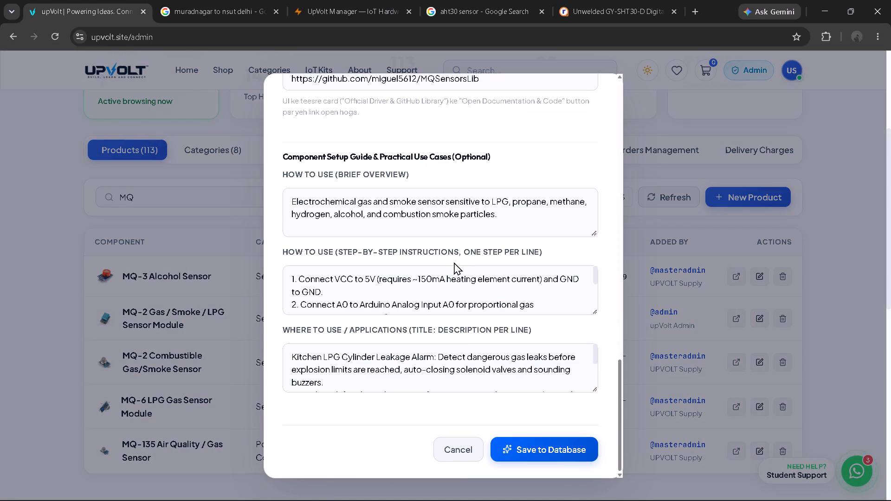
{"action": "left_click", "coordinate": [536, 442]}
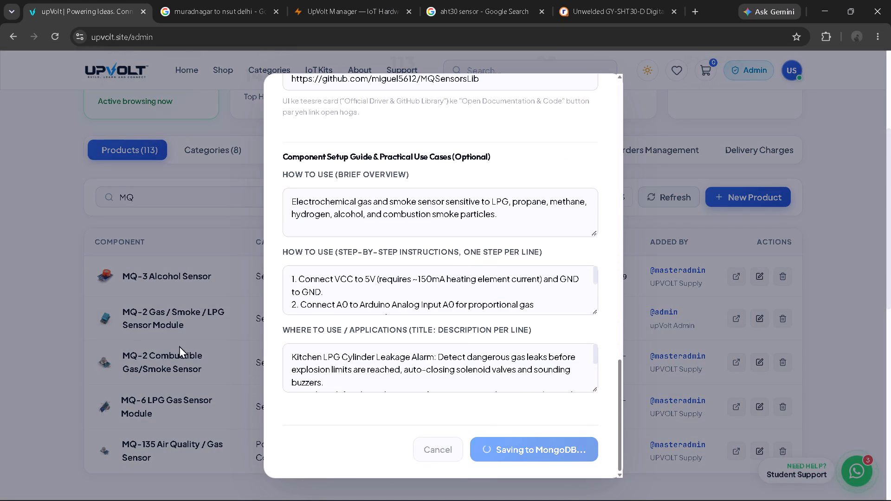
{"action": "left_click", "coordinate": [31, 337]}
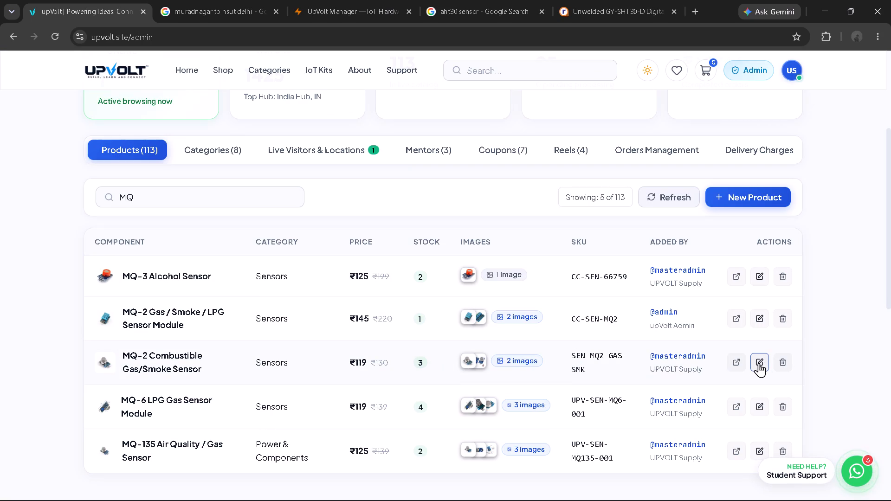
Edit the MQ-2 Combustible Gas/Smoke Sensor, set its stock quantity to 0 and save the product.
{"action": "left_click", "coordinate": [759, 363]}
{"action": "scroll", "coordinate": [513, 330], "scroll_direction": "down", "scroll_amount": 1}
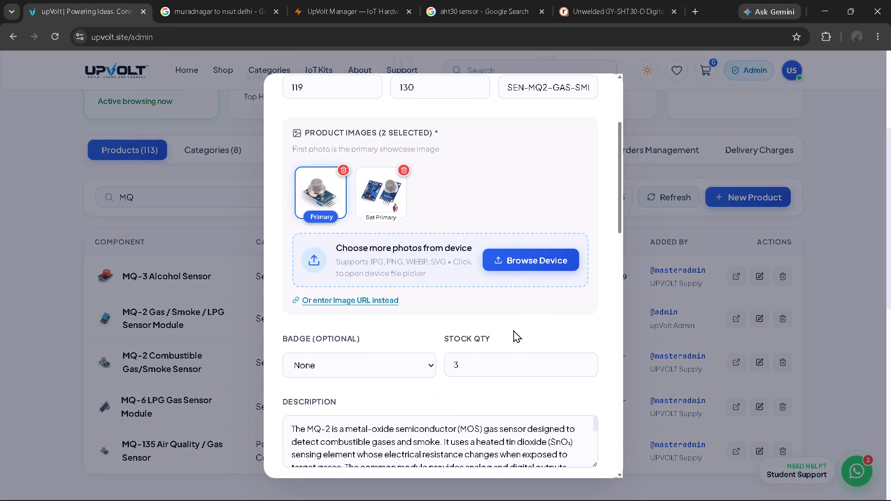
{"action": "scroll", "coordinate": [513, 330], "scroll_direction": "down", "scroll_amount": 2}
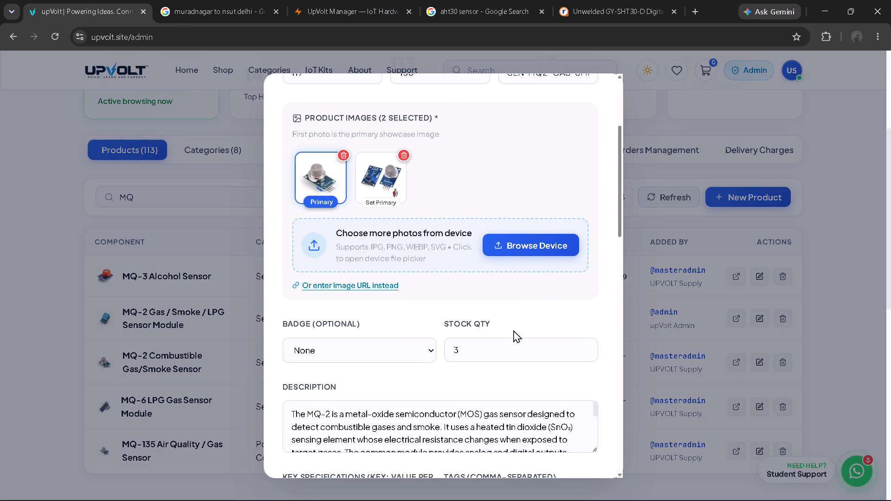
{"action": "left_click", "coordinate": [472, 339]}
{"action": "key", "text": "BackSpace"}
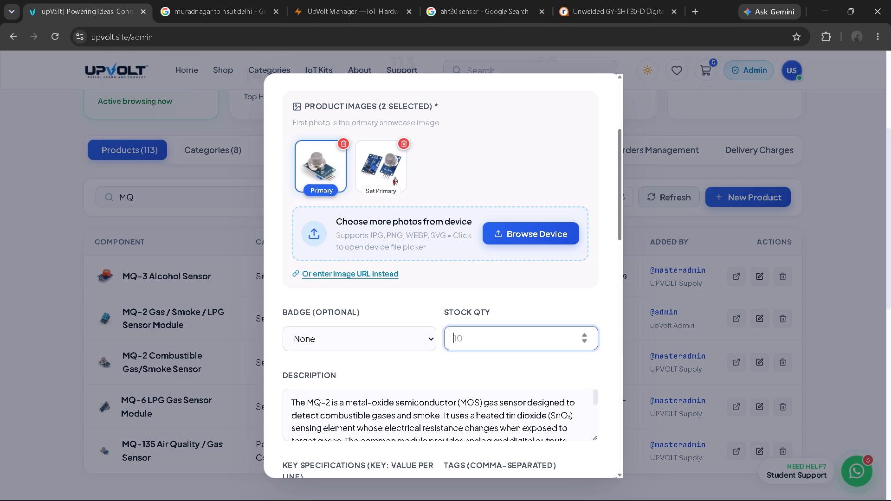
{"action": "key", "text": "0"}
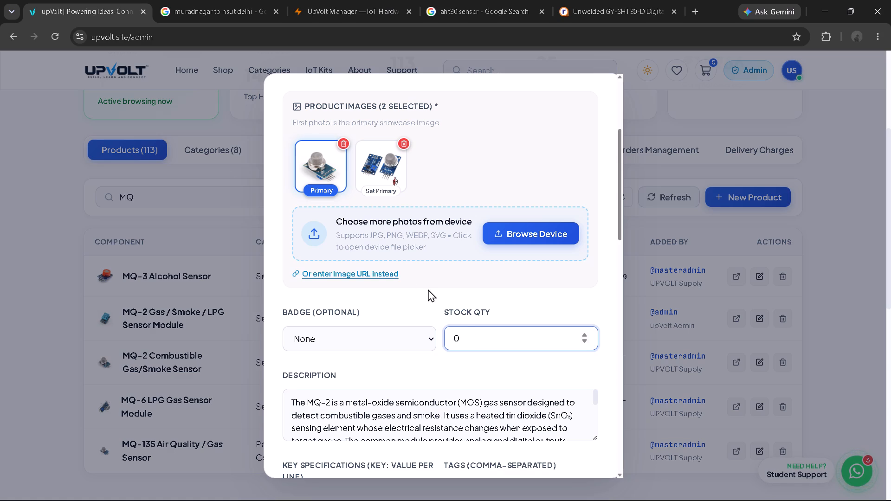
{"action": "scroll", "coordinate": [433, 287], "scroll_direction": "down", "scroll_amount": 14}
{"action": "left_click", "coordinate": [523, 450]}
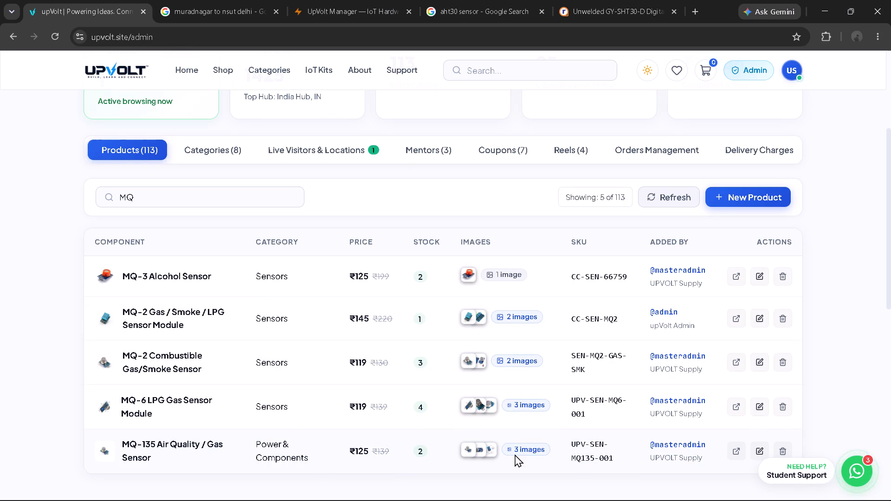
Reopen the MQ-135 Air Quality / Gas Sensor for editing, set its stock quantity to 4 and save it again.
{"action": "left_click", "coordinate": [760, 451]}
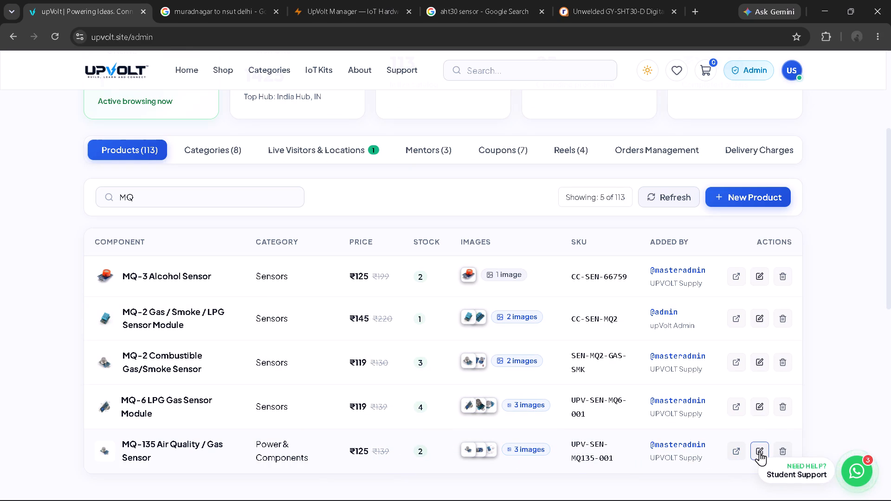
{"action": "scroll", "coordinate": [532, 323], "scroll_direction": "down", "scroll_amount": 2}
{"action": "left_click", "coordinate": [483, 369]}
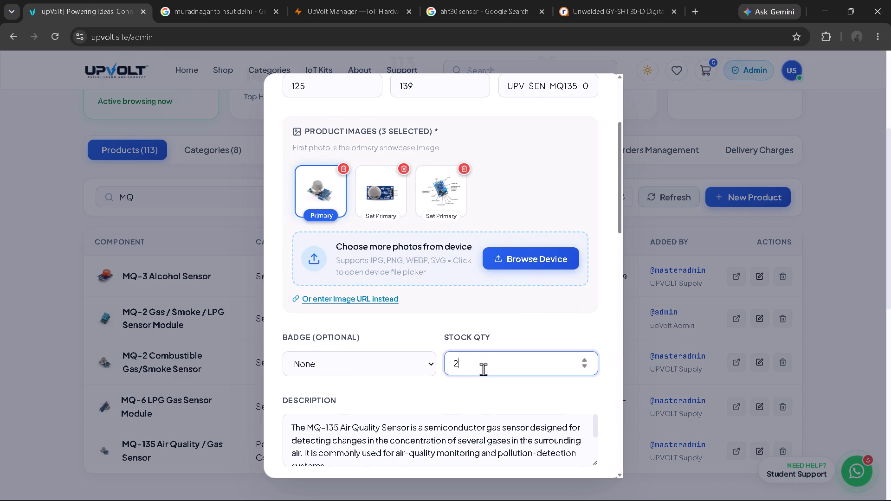
{"action": "key", "text": "BackSpace"}
{"action": "key", "text": "4"}
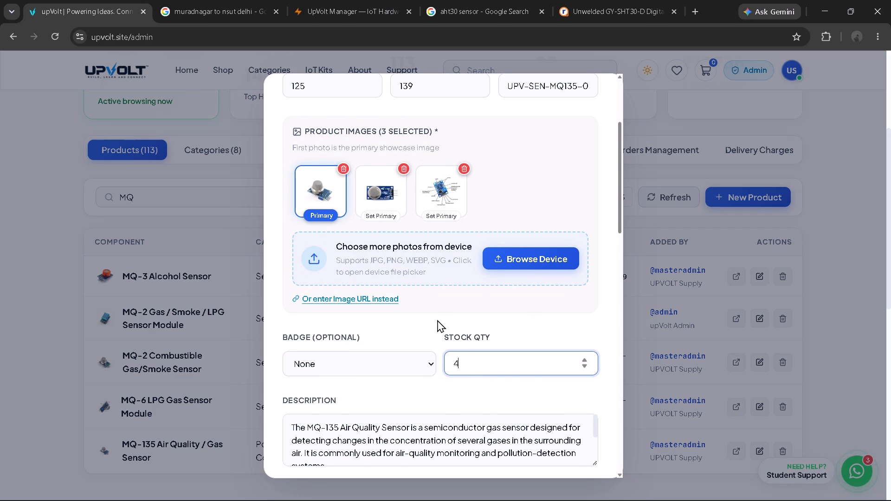
{"action": "scroll", "coordinate": [437, 320], "scroll_direction": "down", "scroll_amount": 8}
{"action": "left_click", "coordinate": [525, 446]}
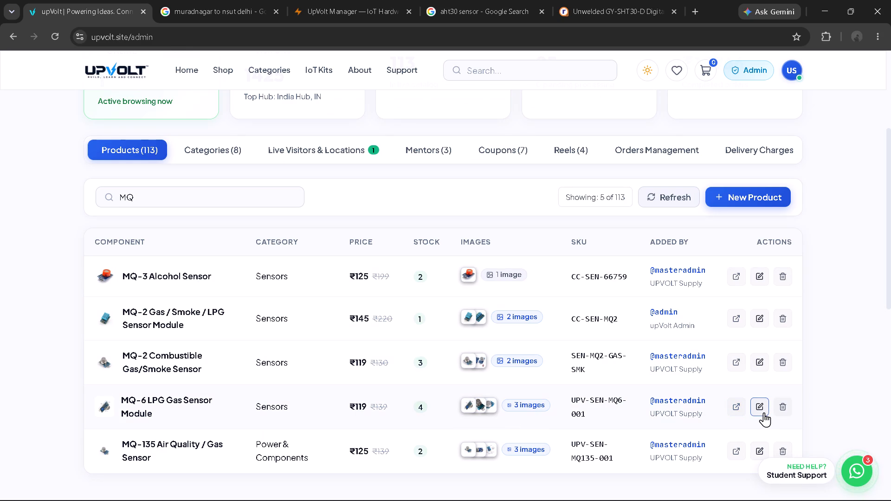
Edit the MQ-6 LPG Gas Sensor Module, set its stock quantity to 6, save it and close the form.
{"action": "left_click", "coordinate": [764, 412]}
{"action": "scroll", "coordinate": [582, 328], "scroll_direction": "down", "scroll_amount": 3}
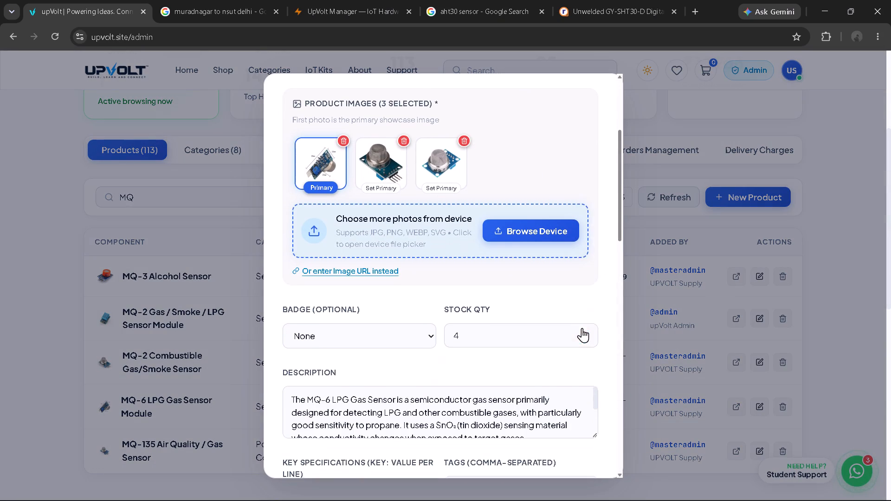
{"action": "left_click", "coordinate": [479, 331]}
{"action": "key", "text": "BackSpace"}
{"action": "key", "text": "6"}
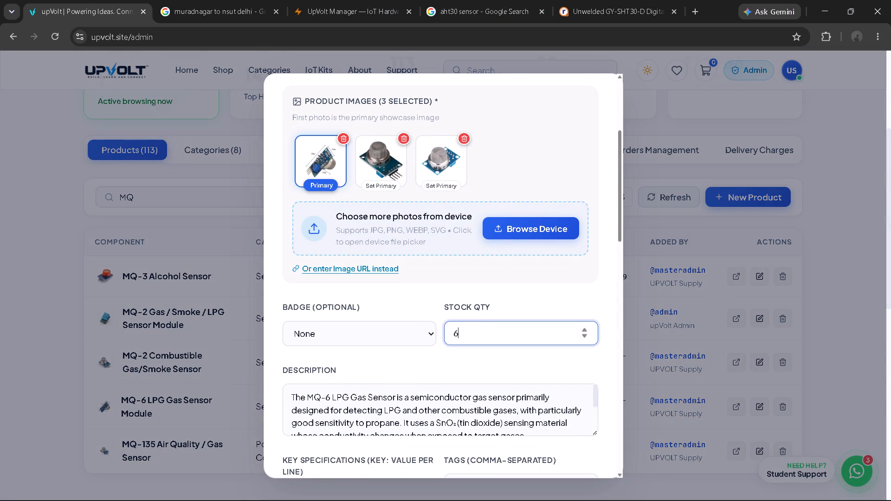
{"action": "scroll", "coordinate": [457, 267], "scroll_direction": "down", "scroll_amount": 10}
{"action": "left_click", "coordinate": [545, 439]}
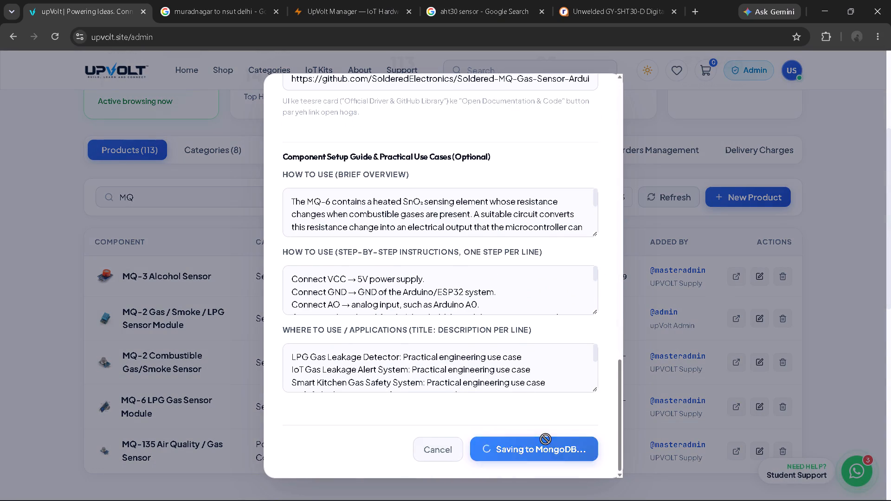
{"action": "scroll", "coordinate": [478, 336], "scroll_direction": "up", "scroll_amount": 10}
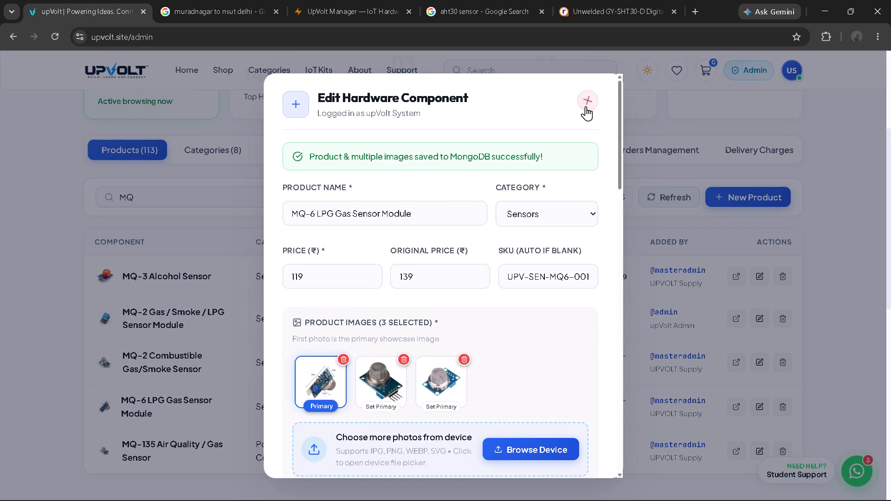
{"action": "left_click", "coordinate": [586, 105]}
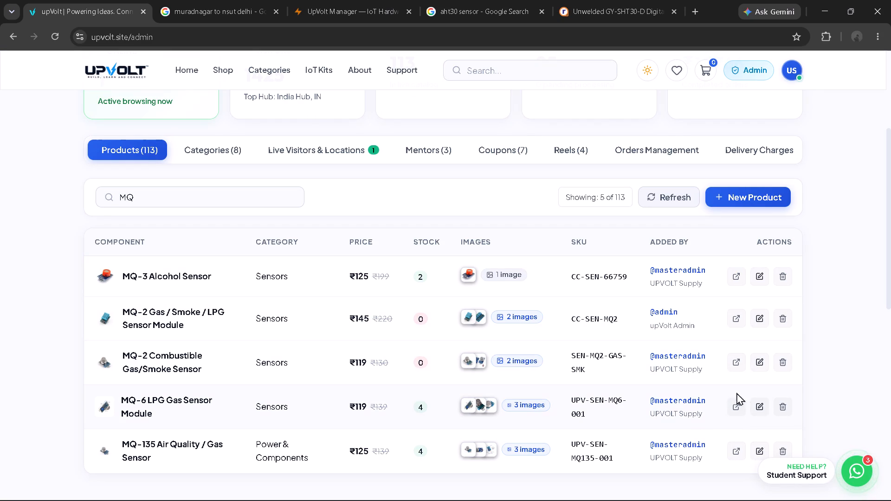
Reopen the MQ-6 LPG Gas Sensor Module to check its saved stock quantity, and close it without changes.
{"action": "left_click", "coordinate": [755, 402]}
{"action": "scroll", "coordinate": [514, 350], "scroll_direction": "up", "scroll_amount": 1}
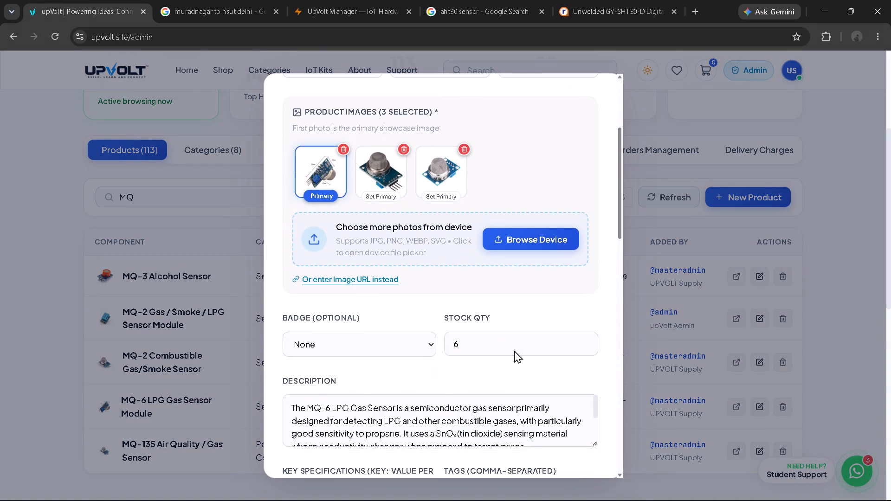
{"action": "scroll", "coordinate": [514, 350], "scroll_direction": "up", "scroll_amount": 1}
{"action": "left_click", "coordinate": [588, 100]}
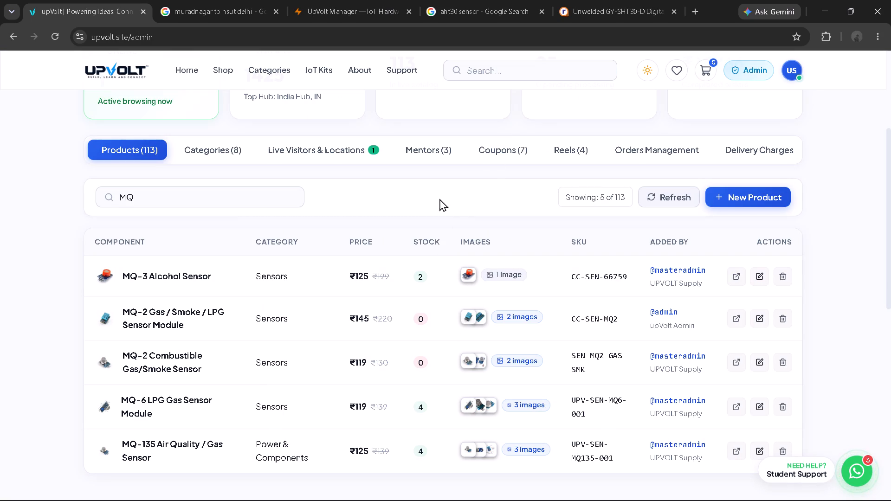
Replace the product list search with "neo" to check the GPS module's stock.
{"action": "left_click", "coordinate": [192, 189]}
{"action": "left_click", "coordinate": [166, 196]}
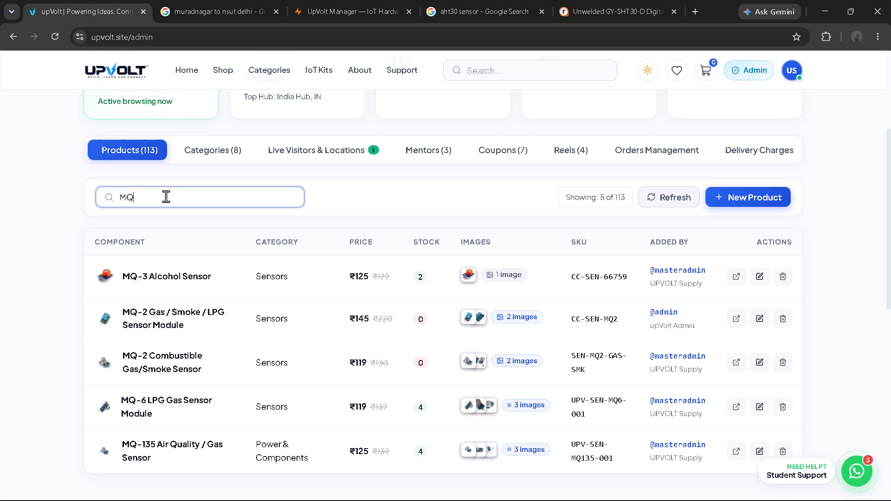
{"action": "key", "text": "BackSpace"}
{"action": "key", "text": "BackSpace"}
{"action": "key", "text": "BackSpace"}
{"action": "type", "text": "neo"}
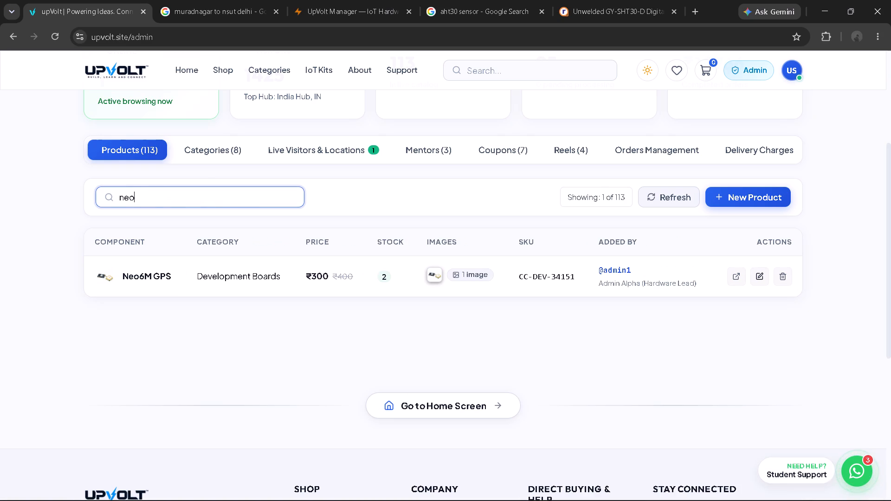
Search the product list for "blue" to check the Bluetooth module's stock.
{"action": "key", "text": "BackSpace"}
{"action": "key", "text": "BackSpace"}
{"action": "key", "text": "BackSpace"}
{"action": "key", "text": "BackSpace"}
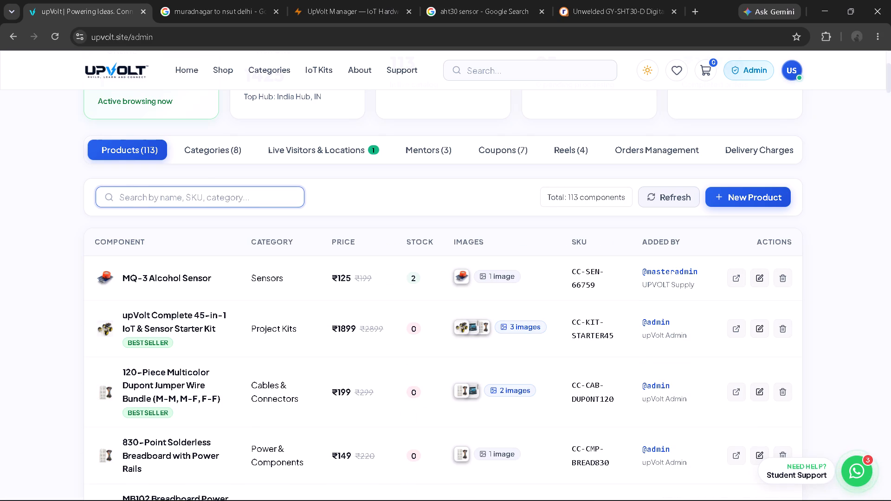
{"action": "type", "text": "blue"}
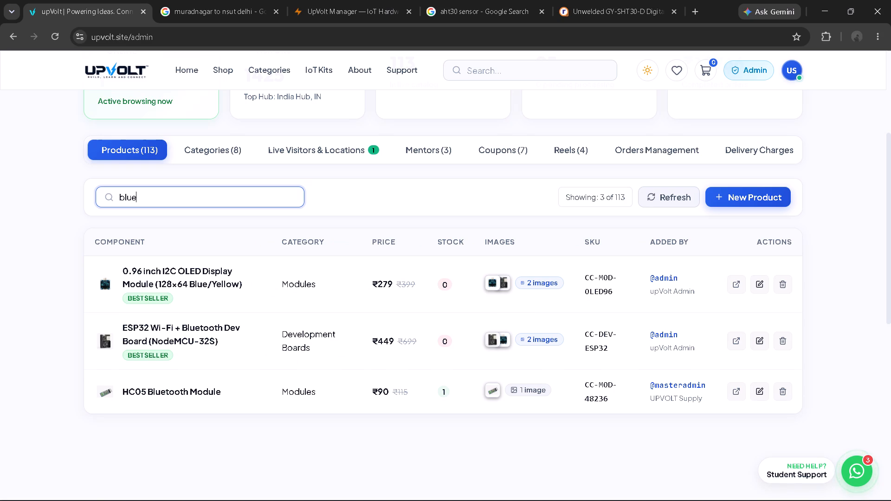
Search the product list for "tp" to check the TP charging module's stock.
{"action": "key", "text": "BackSpace"}
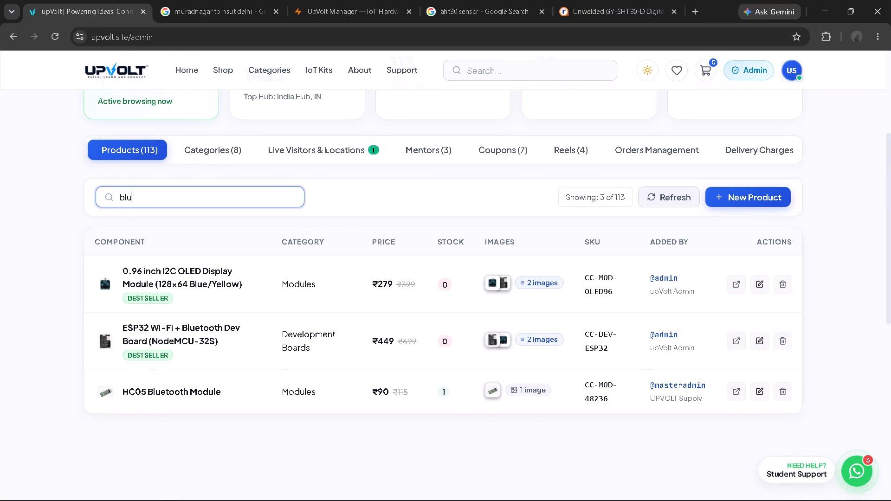
{"action": "key", "text": "BackSpace"}
{"action": "key", "text": "BackSpace"}
{"action": "key", "text": "BackSpace"}
{"action": "key", "text": "BackSpace"}
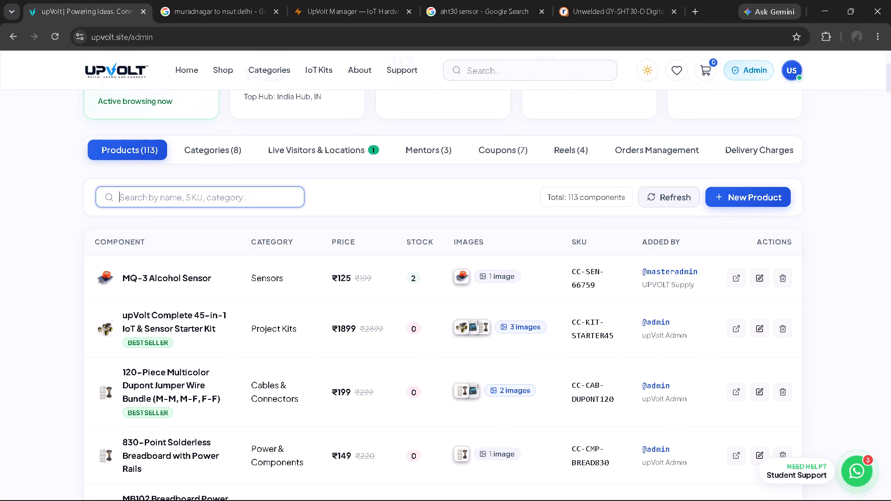
{"action": "key", "text": "t"}
{"action": "key", "text": "p"}
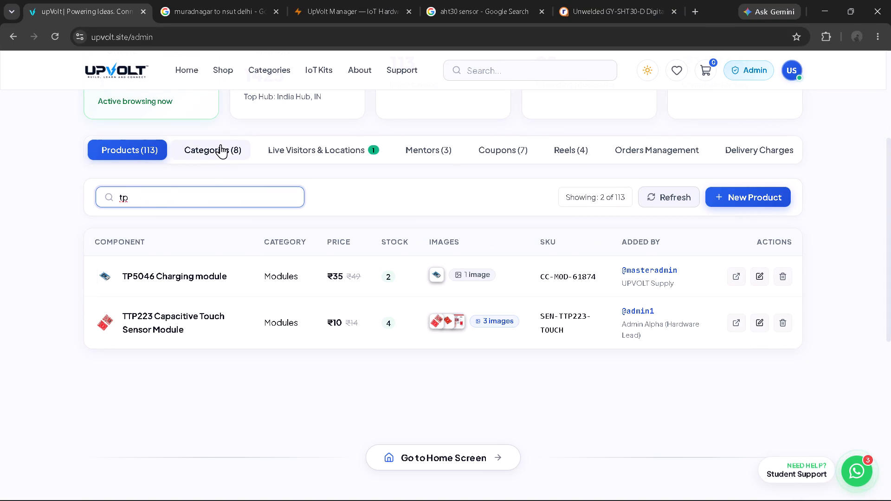
Search the product list for "esp" and look through the ESP boards and their stock.
{"action": "key", "text": "BackSpace"}
{"action": "key", "text": "BackSpace"}
{"action": "key", "text": "BackSpace"}
{"action": "key", "text": "BackSpace"}
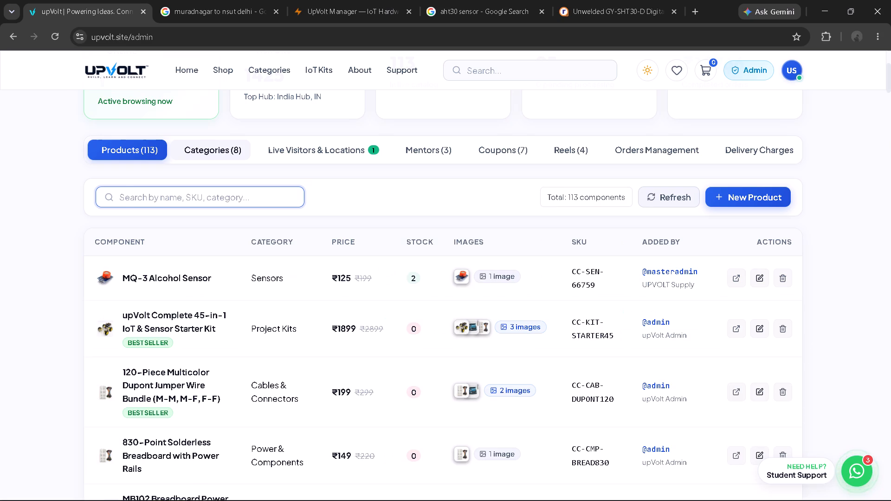
{"action": "type", "text": "esp"}
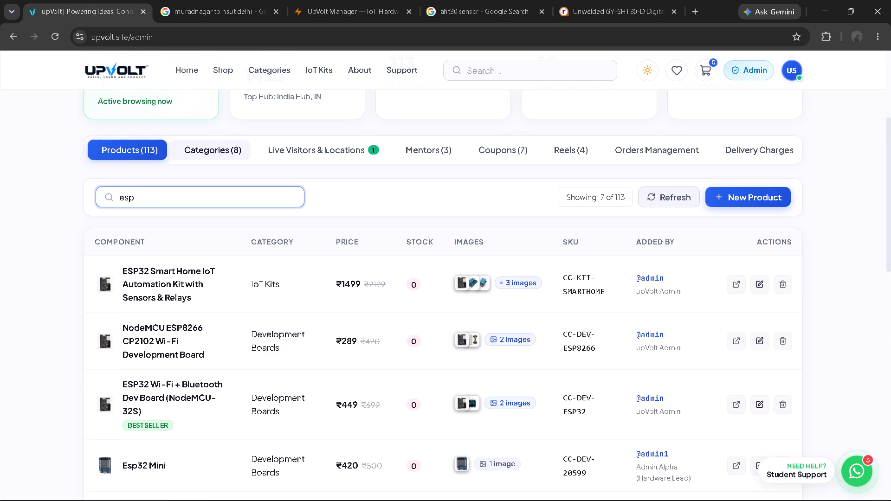
{"action": "scroll", "coordinate": [345, 276], "scroll_direction": "down", "scroll_amount": 2}
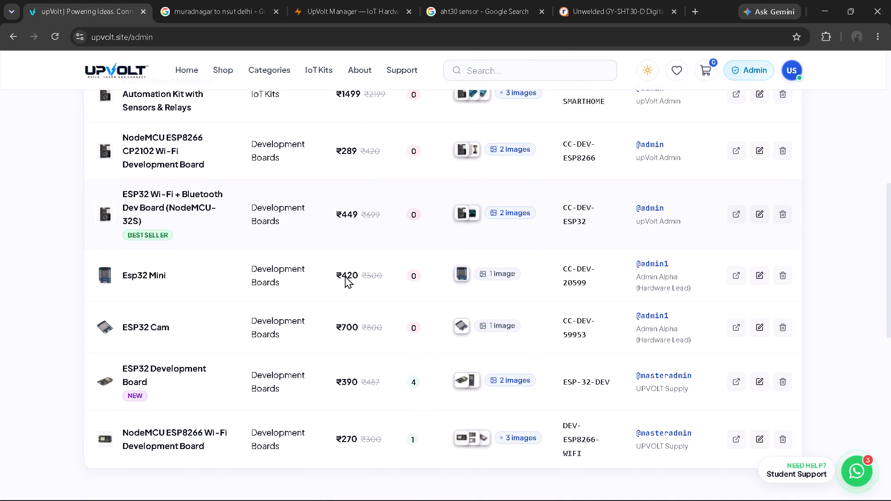
Replace the product list search with "ldr" to check the LDR light sensor's stock.
{"action": "scroll", "coordinate": [345, 276], "scroll_direction": "up", "scroll_amount": 5}
{"action": "key", "text": "BackSpace"}
{"action": "key", "text": "BackSpace"}
{"action": "key", "text": "BackSpace"}
{"action": "key", "text": "BackSpace"}
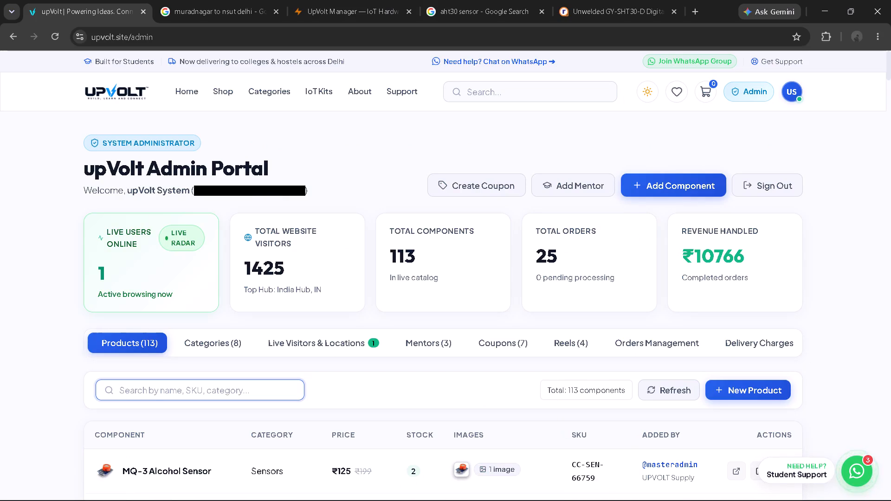
{"action": "type", "text": "ldr"}
Replace the product list search with "ir" and look for the IR obstacle avoidance sensor.
{"action": "key", "text": "BackSpace"}
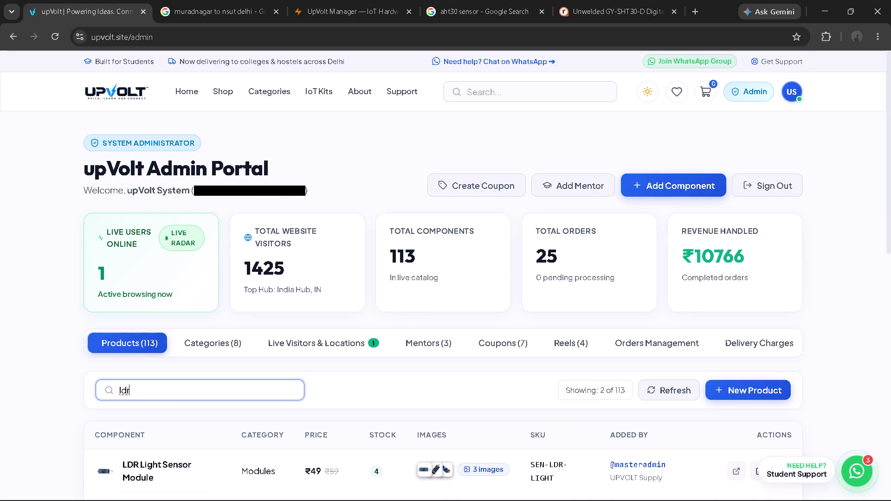
{"action": "key", "text": "BackSpace"}
{"action": "key", "text": "BackSpace"}
{"action": "key", "text": "BackSpace"}
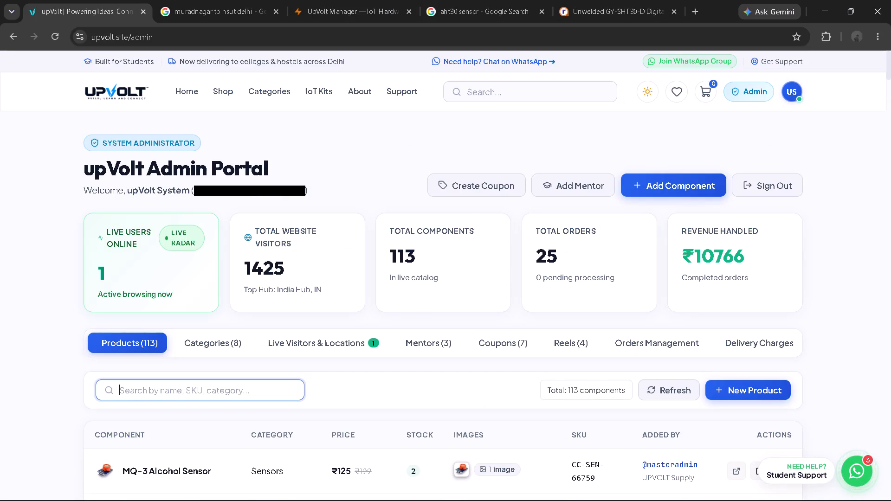
{"action": "type", "text": "ir"}
{"action": "scroll", "coordinate": [551, 360], "scroll_direction": "down", "scroll_amount": 1}
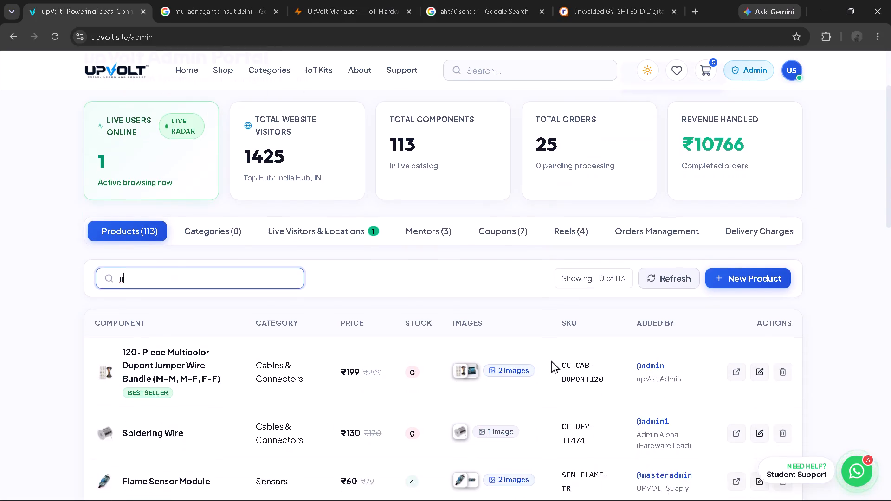
{"action": "scroll", "coordinate": [551, 360], "scroll_direction": "down", "scroll_amount": 3}
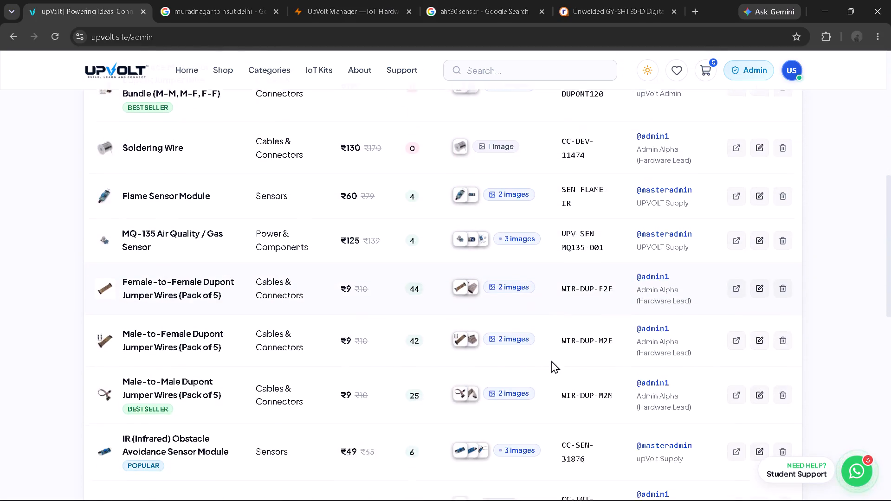
{"action": "scroll", "coordinate": [551, 360], "scroll_direction": "down", "scroll_amount": 2}
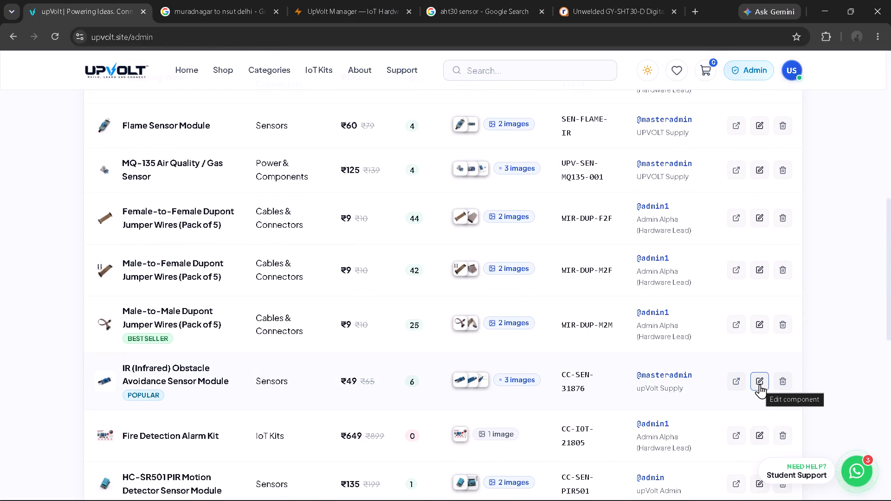
Set the stock quantity of the IR (Infrared) Obstacle Avoidance Sensor Module to 3 and save the component.
{"action": "left_click", "coordinate": [760, 384]}
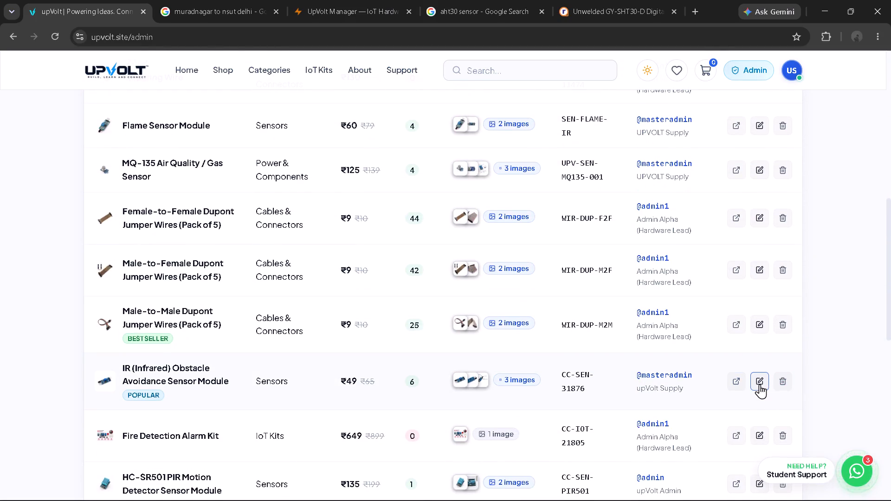
{"action": "scroll", "coordinate": [501, 302], "scroll_direction": "down", "scroll_amount": 1}
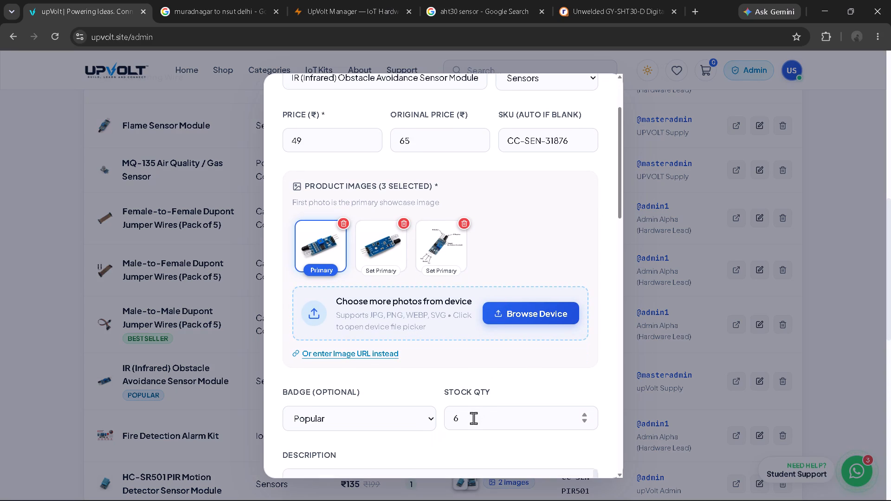
{"action": "left_click", "coordinate": [473, 418]}
{"action": "key", "text": "BackSpace"}
{"action": "key", "text": "4"}
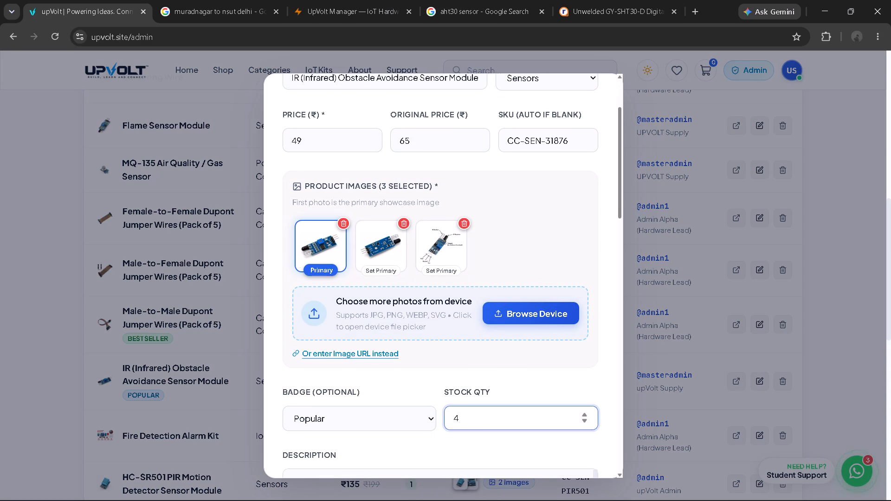
{"action": "key", "text": "BackSpace"}
{"action": "key", "text": "4"}
{"action": "key", "text": "BackSpace"}
{"action": "key", "text": "3"}
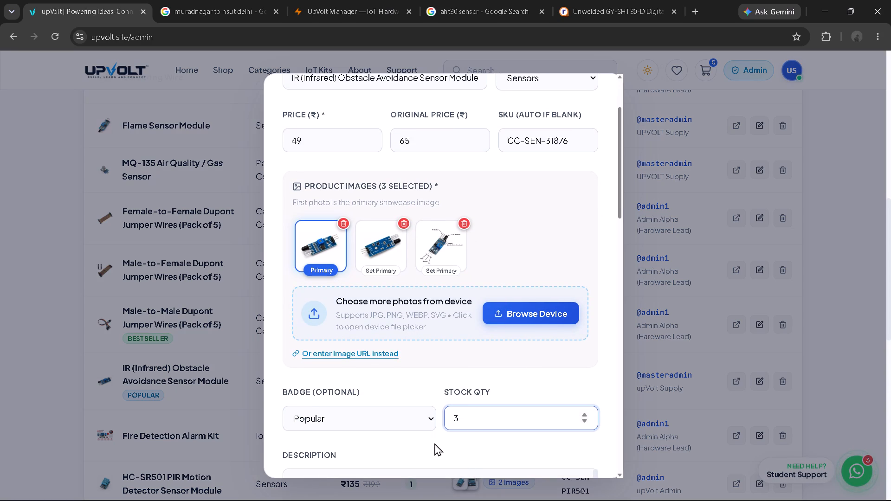
{"action": "scroll", "coordinate": [450, 370], "scroll_direction": "down", "scroll_amount": 7}
{"action": "left_click", "coordinate": [527, 445]}
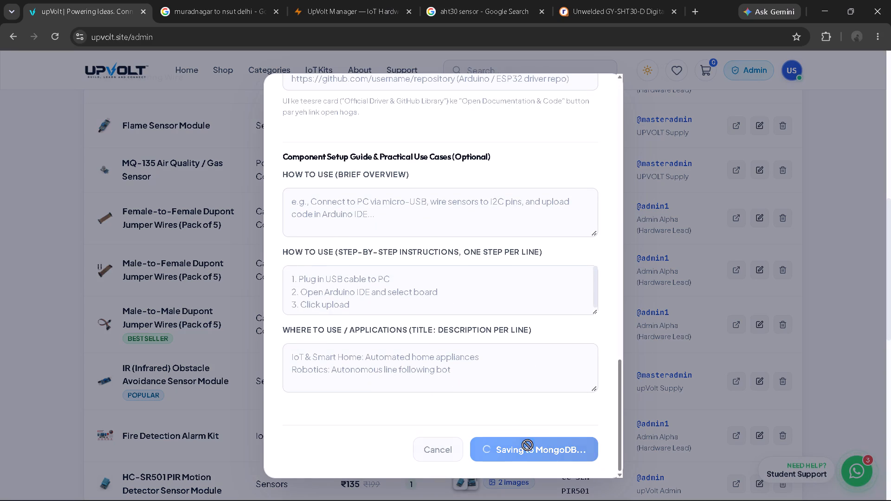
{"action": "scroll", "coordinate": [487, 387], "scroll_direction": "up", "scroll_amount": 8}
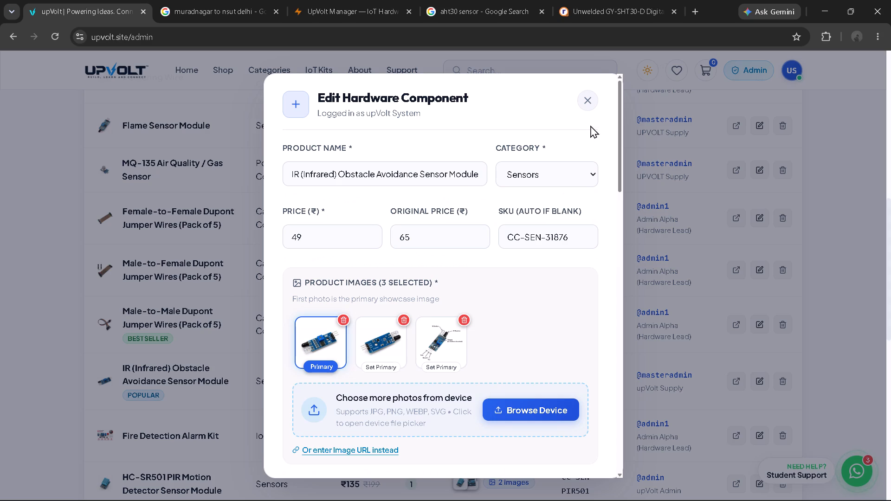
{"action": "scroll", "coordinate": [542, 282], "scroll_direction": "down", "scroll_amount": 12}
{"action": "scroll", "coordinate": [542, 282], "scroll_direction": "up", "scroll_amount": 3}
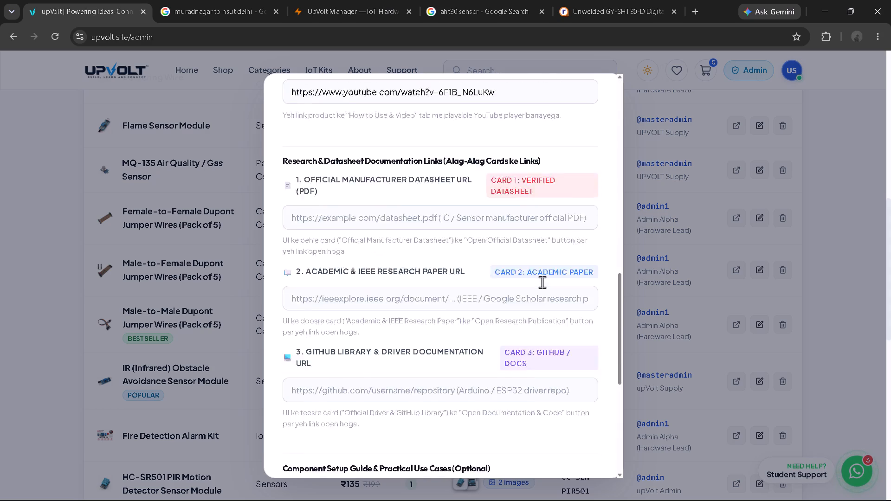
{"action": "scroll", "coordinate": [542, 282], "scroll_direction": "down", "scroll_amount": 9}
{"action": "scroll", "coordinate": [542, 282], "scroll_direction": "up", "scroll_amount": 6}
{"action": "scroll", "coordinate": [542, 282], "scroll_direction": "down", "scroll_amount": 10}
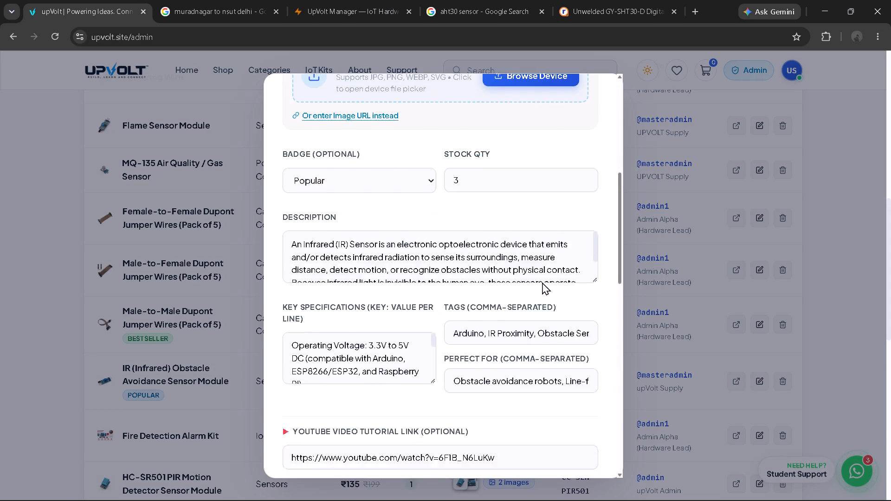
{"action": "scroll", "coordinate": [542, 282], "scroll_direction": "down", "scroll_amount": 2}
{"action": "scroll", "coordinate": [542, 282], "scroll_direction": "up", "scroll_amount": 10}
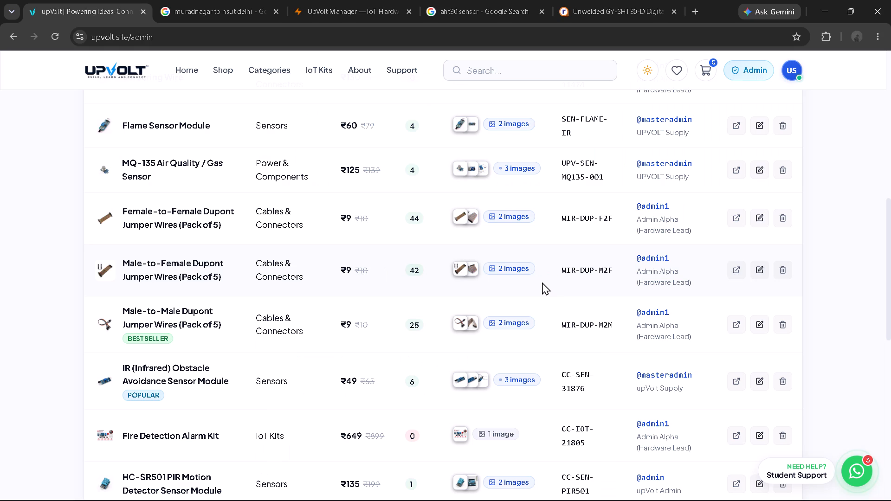
Reopen the IR obstacle avoidance sensor's details to check its saved stock quantity, and close them without changes.
{"action": "scroll", "coordinate": [509, 286], "scroll_direction": "right", "scroll_amount": 1}
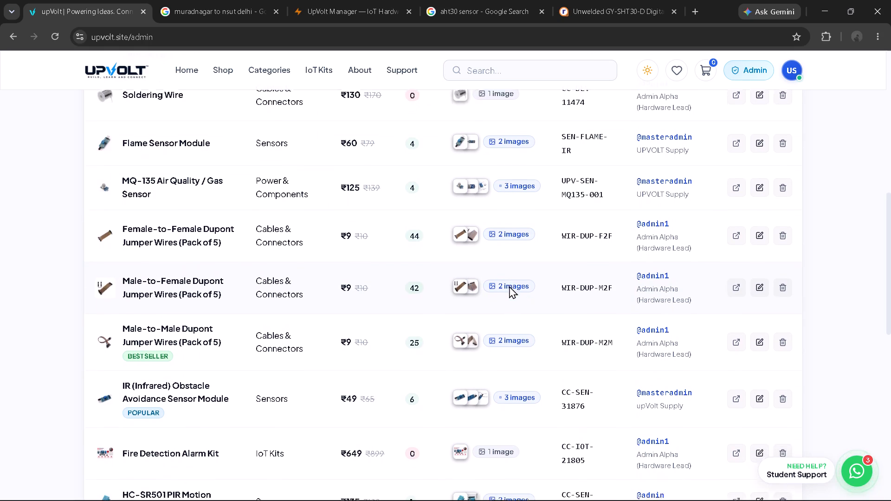
{"action": "scroll", "coordinate": [509, 286], "scroll_direction": "right", "scroll_amount": 1}
{"action": "left_click", "coordinate": [757, 389]}
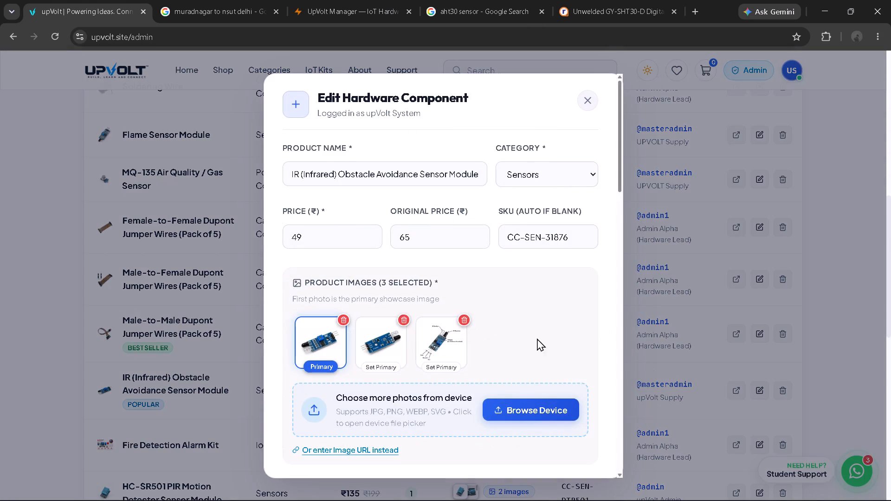
{"action": "scroll", "coordinate": [528, 336], "scroll_direction": "down", "scroll_amount": 4}
{"action": "scroll", "coordinate": [528, 336], "scroll_direction": "up", "scroll_amount": 2}
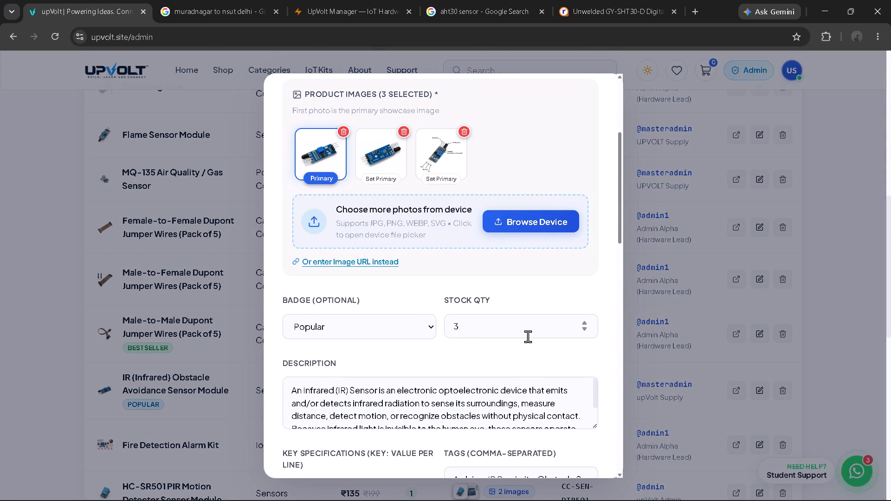
{"action": "scroll", "coordinate": [528, 336], "scroll_direction": "up", "scroll_amount": 7}
{"action": "left_click", "coordinate": [590, 106]}
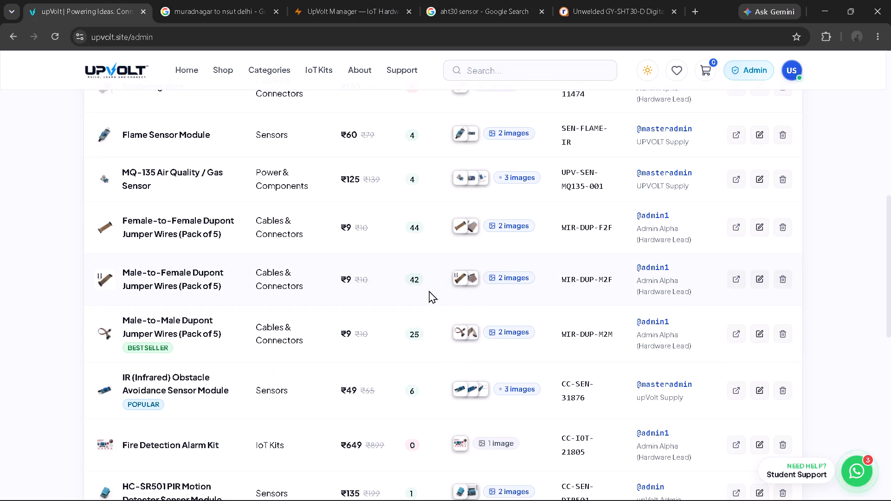
Replace the product list search with "flam" to check the flame sensor's stock.
{"action": "scroll", "coordinate": [429, 290], "scroll_direction": "up", "scroll_amount": 6}
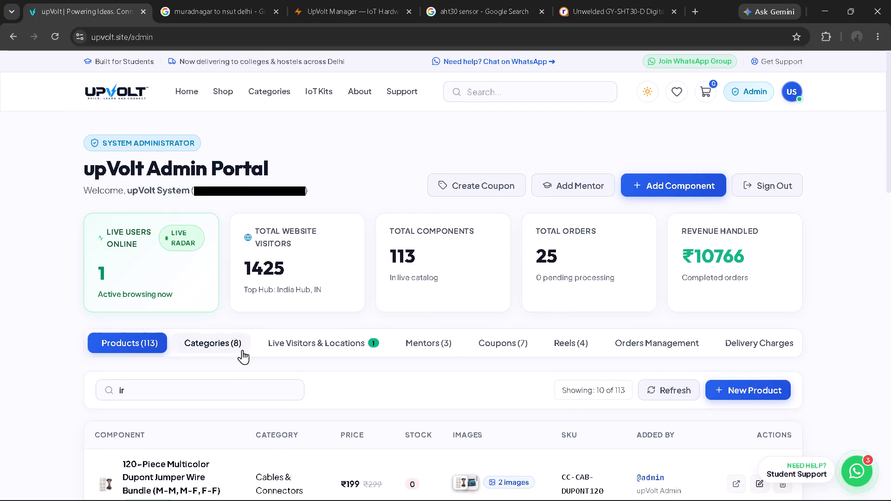
{"action": "scroll", "coordinate": [242, 350], "scroll_direction": "down", "scroll_amount": 1}
{"action": "left_click", "coordinate": [160, 332]}
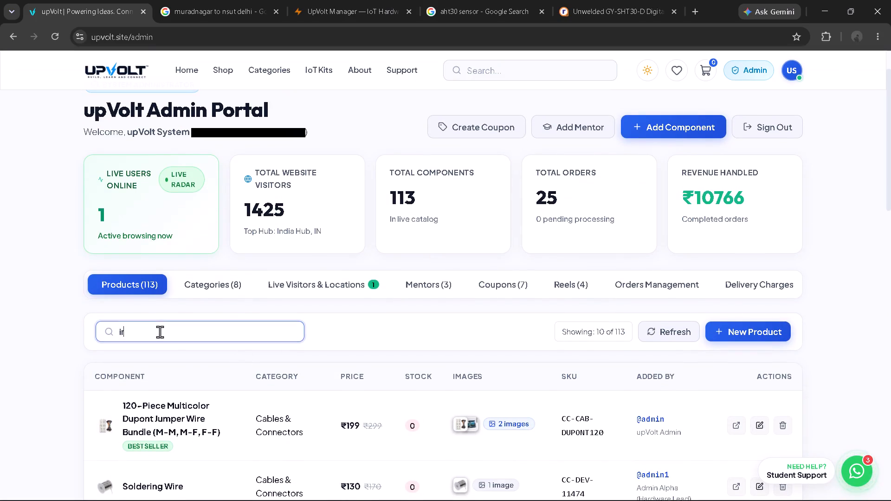
{"action": "key", "text": "BackSpace"}
{"action": "key", "text": "BackSpace"}
{"action": "scroll", "coordinate": [393, 297], "scroll_direction": "down", "scroll_amount": 1}
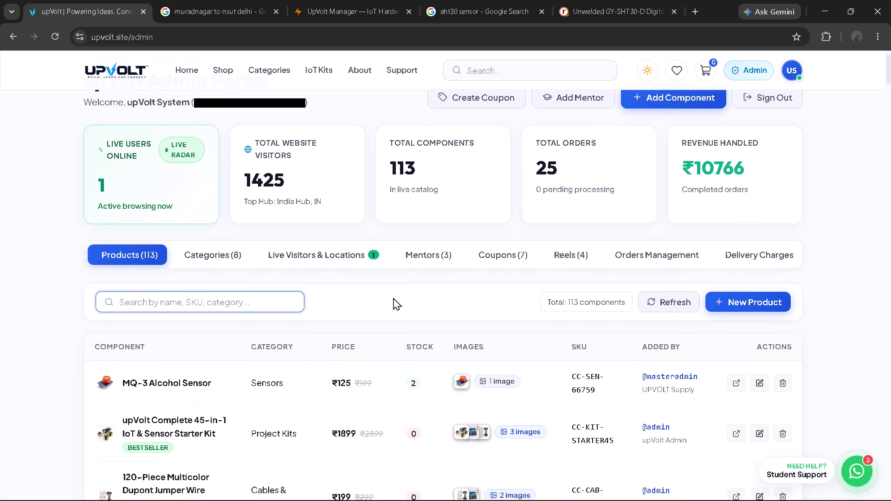
{"action": "scroll", "coordinate": [393, 297], "scroll_direction": "down", "scroll_amount": 1}
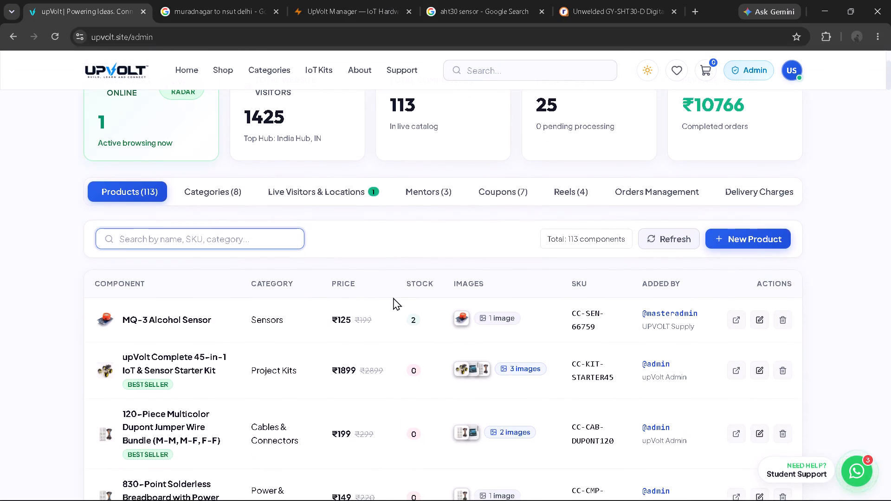
{"action": "scroll", "coordinate": [393, 297], "scroll_direction": "down", "scroll_amount": 1}
{"action": "type", "text": "flam"}
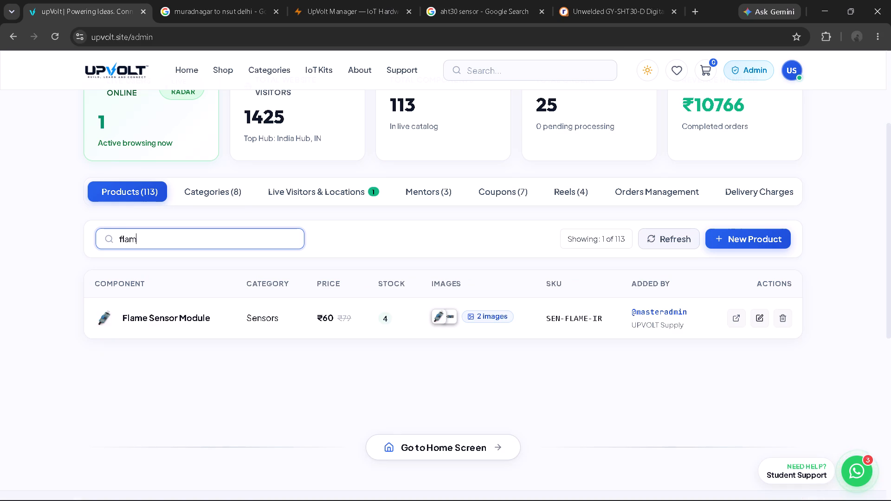
Replace the product list search with "male" to check the stock of the Dupont jumper wires.
{"action": "key", "text": "BackSpace"}
{"action": "key", "text": "BackSpace"}
{"action": "key", "text": "BackSpace"}
{"action": "key", "text": "BackSpace"}
{"action": "key", "text": "BackSpace"}
{"action": "key", "text": "BackSpace"}
{"action": "key", "text": "BackSpace"}
{"action": "key", "text": "BackSpace"}
{"action": "key", "text": "BackSpace"}
{"action": "key", "text": "BackSpace"}
{"action": "key", "text": "BackSpace"}
{"action": "key", "text": "BackSpace"}
{"action": "key", "text": "BackSpace"}
{"action": "key", "text": "BackSpace"}
{"action": "key", "text": "BackSpace"}
{"action": "key", "text": "BackSpace"}
{"action": "key", "text": "BackSpace"}
{"action": "key", "text": "BackSpace"}
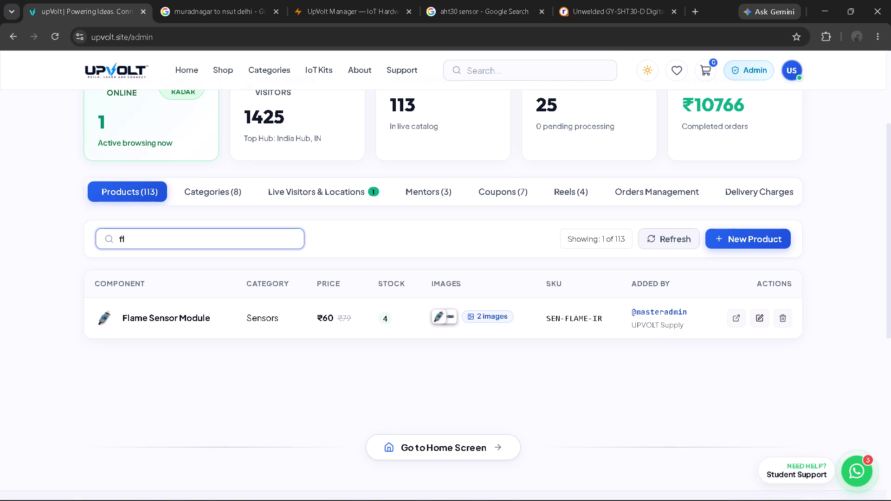
{"action": "type", "text": "male"}
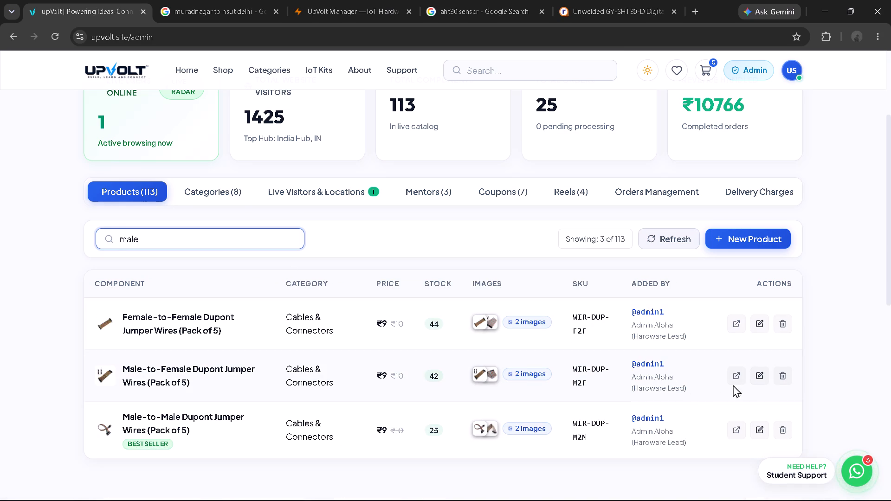
Set the stock quantity of the Male-to-Female Dupont Jumper Wires (Pack of 5) to 45 and save the component.
{"action": "left_click", "coordinate": [757, 376]}
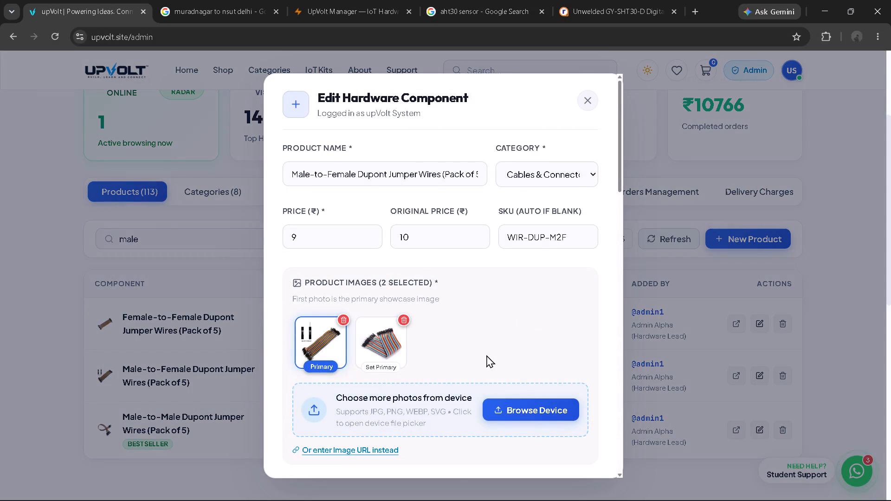
{"action": "scroll", "coordinate": [486, 355], "scroll_direction": "down", "scroll_amount": 2}
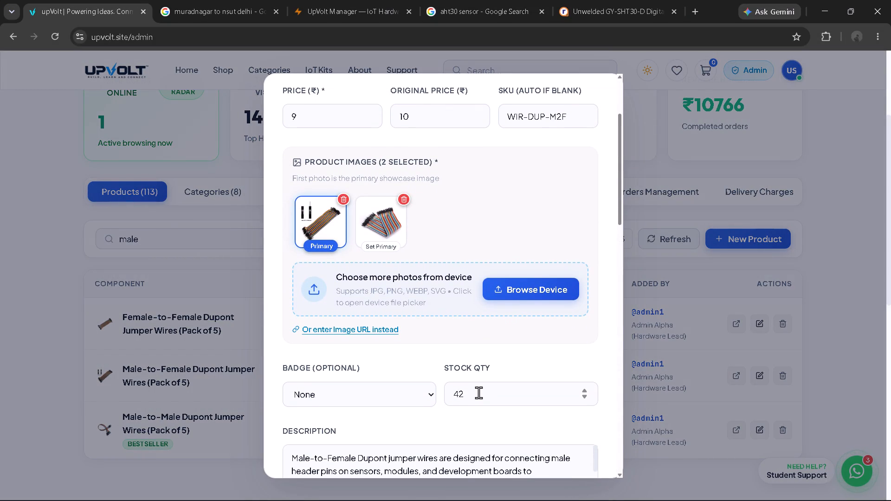
{"action": "left_click", "coordinate": [478, 392]}
{"action": "key", "text": "BackSpace"}
{"action": "key", "text": "BackSpace"}
{"action": "key", "text": "BackSpace"}
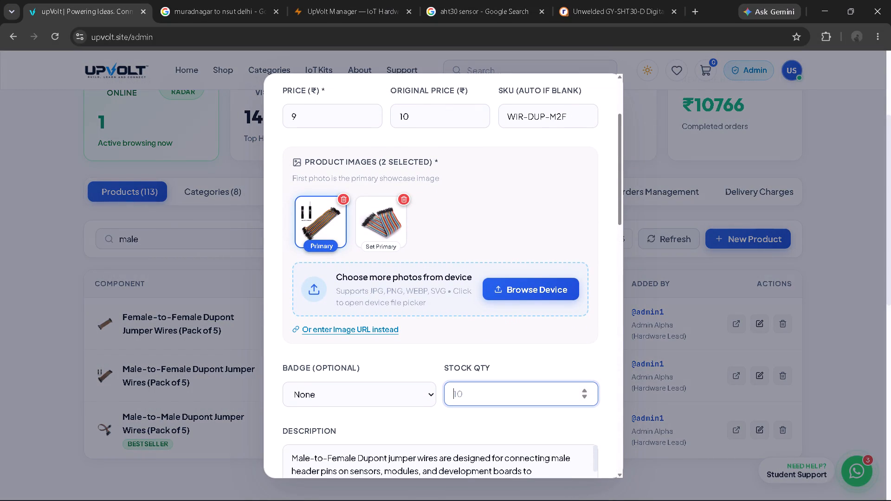
{"action": "type", "text": "225"}
{"action": "scroll", "coordinate": [446, 342], "scroll_direction": "down", "scroll_amount": 8}
{"action": "scroll", "coordinate": [470, 250], "scroll_direction": "up", "scroll_amount": 2}
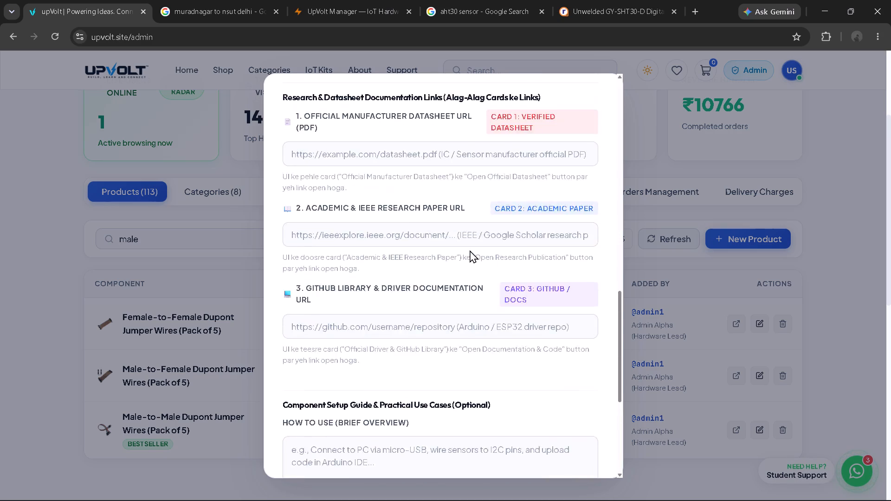
{"action": "scroll", "coordinate": [470, 250], "scroll_direction": "up", "scroll_amount": 6}
{"action": "left_click", "coordinate": [485, 237]}
{"action": "key", "text": "BackSpace"}
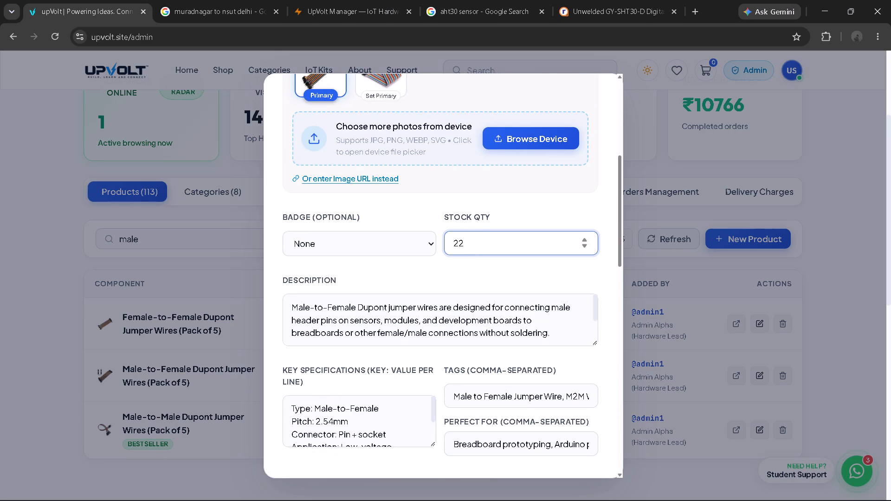
{"action": "key", "text": "BackSpace"}
{"action": "key", "text": "BackSpace"}
{"action": "key", "text": "BackSpace"}
{"action": "type", "text": "45"}
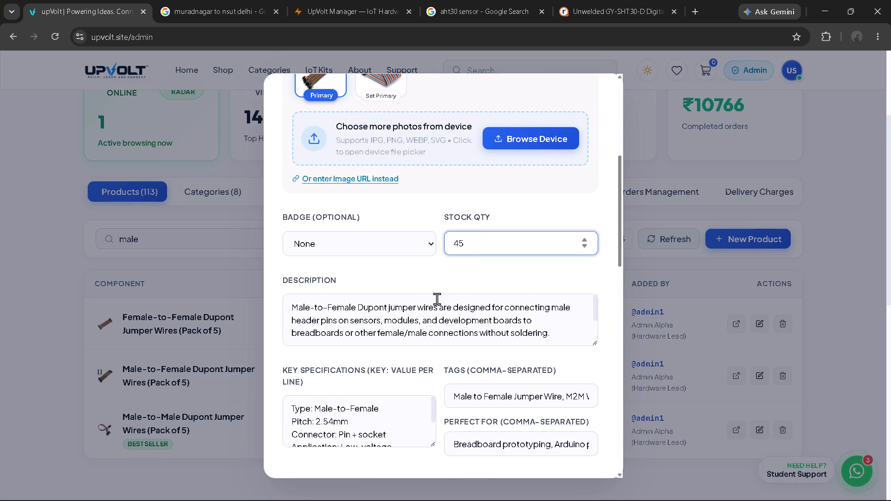
{"action": "scroll", "coordinate": [437, 299], "scroll_direction": "down", "scroll_amount": 11}
{"action": "scroll", "coordinate": [437, 299], "scroll_direction": "down", "scroll_amount": 10}
{"action": "left_click", "coordinate": [520, 443]}
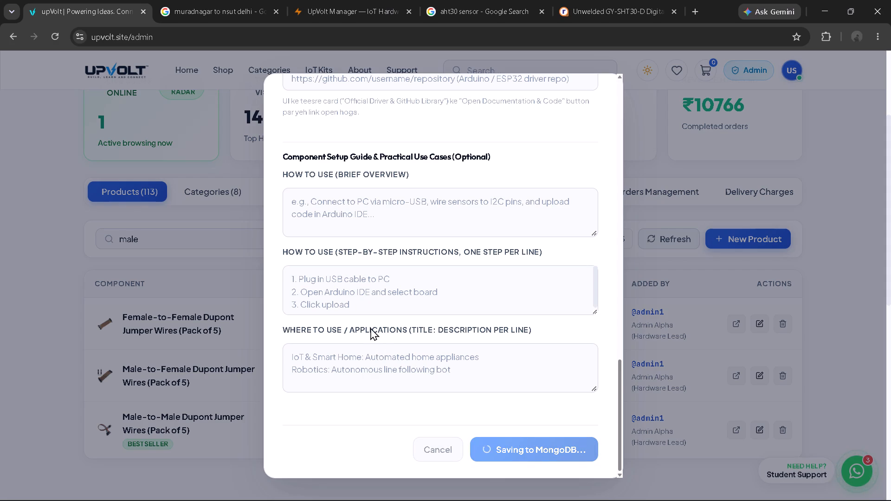
Replace the product list search with "fem" to find the Female-to-Female jumper wires.
{"action": "scroll", "coordinate": [450, 296], "scroll_direction": "up", "scroll_amount": 12}
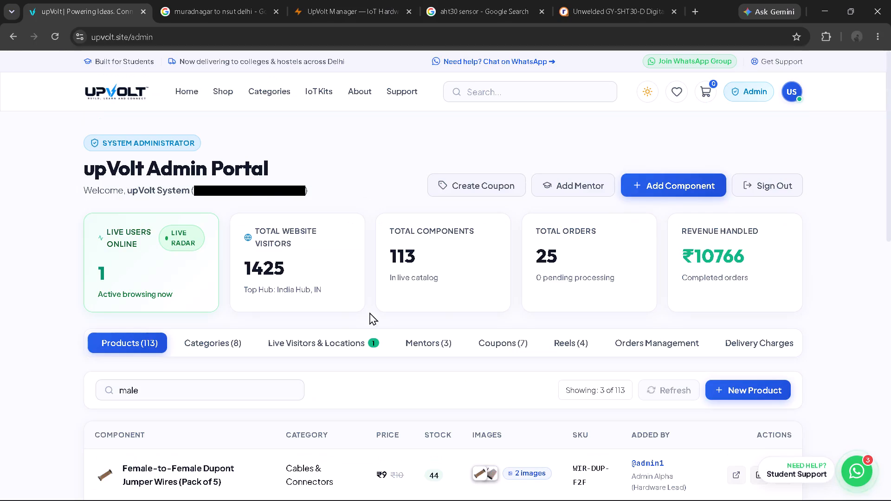
{"action": "left_click", "coordinate": [217, 389]}
{"action": "key", "text": "BackSpace"}
{"action": "key", "text": "BackSpace"}
{"action": "key", "text": "BackSpace"}
{"action": "key", "text": "BackSpace"}
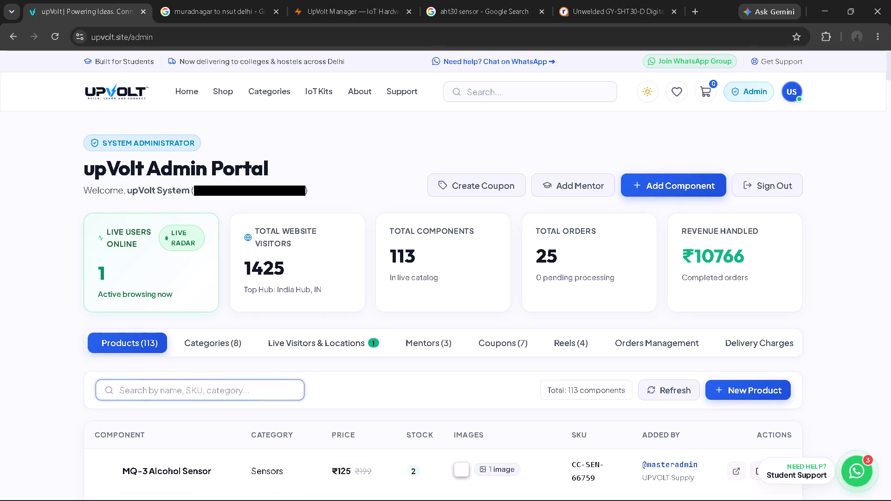
{"action": "type", "text": "fem"}
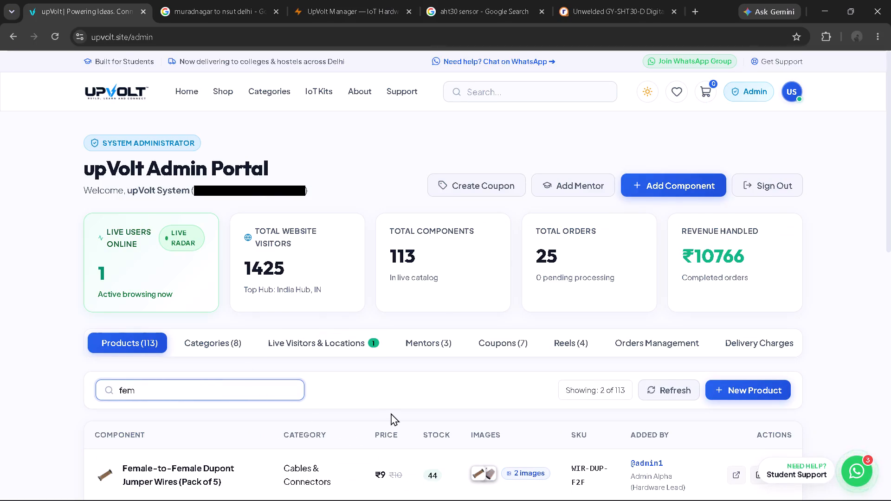
Set the stock quantity of the Female-to-Female Dupont Jumper Wires (Pack of 5) to 28 and save the component.
{"action": "scroll", "coordinate": [391, 413], "scroll_direction": "down", "scroll_amount": 2}
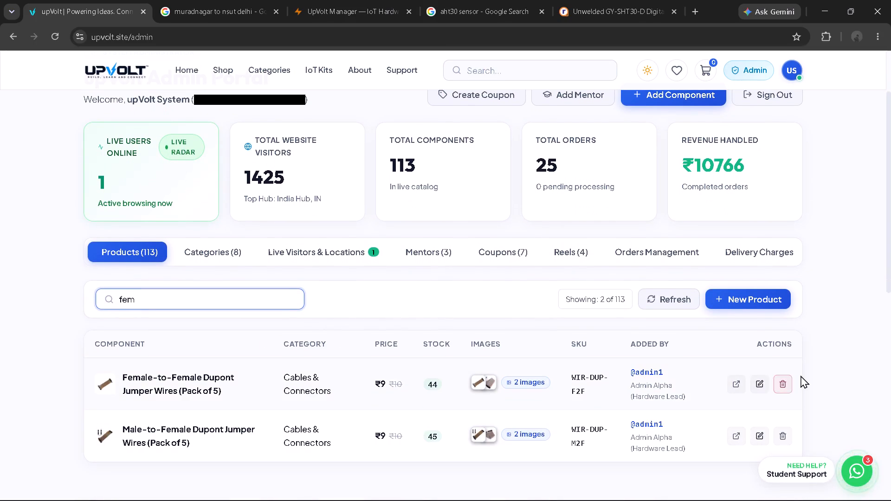
{"action": "left_click", "coordinate": [760, 378]}
{"action": "scroll", "coordinate": [546, 333], "scroll_direction": "down", "scroll_amount": 2}
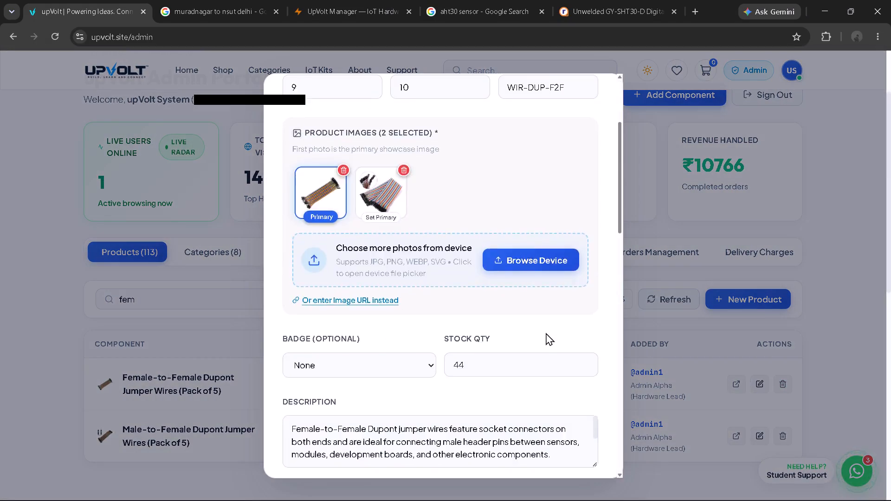
{"action": "left_click", "coordinate": [484, 366]}
{"action": "key", "text": "BackSpace"}
{"action": "key", "text": "BackSpace"}
{"action": "key", "text": "BackSpace"}
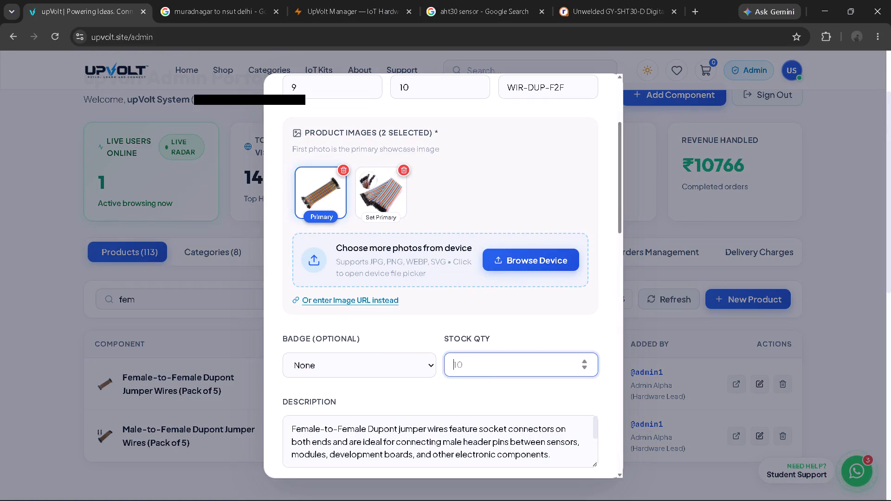
{"action": "type", "text": "28"}
{"action": "scroll", "coordinate": [479, 310], "scroll_direction": "down", "scroll_amount": 10}
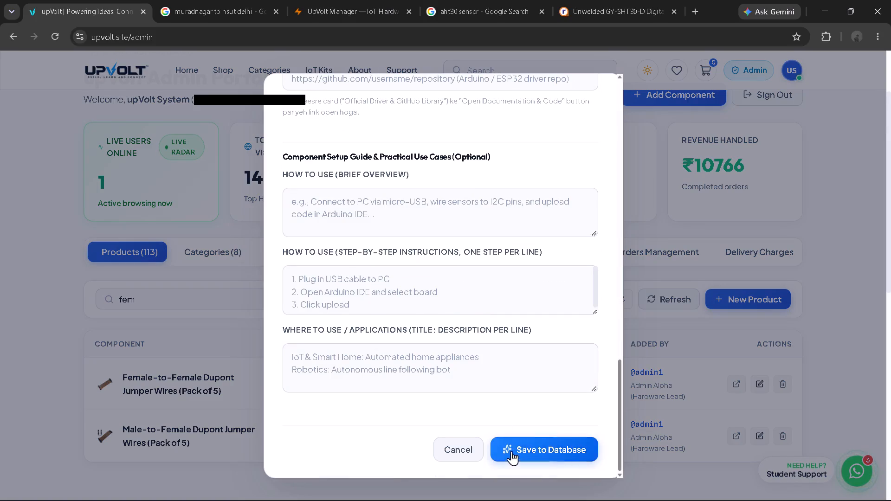
{"action": "left_click", "coordinate": [519, 448]}
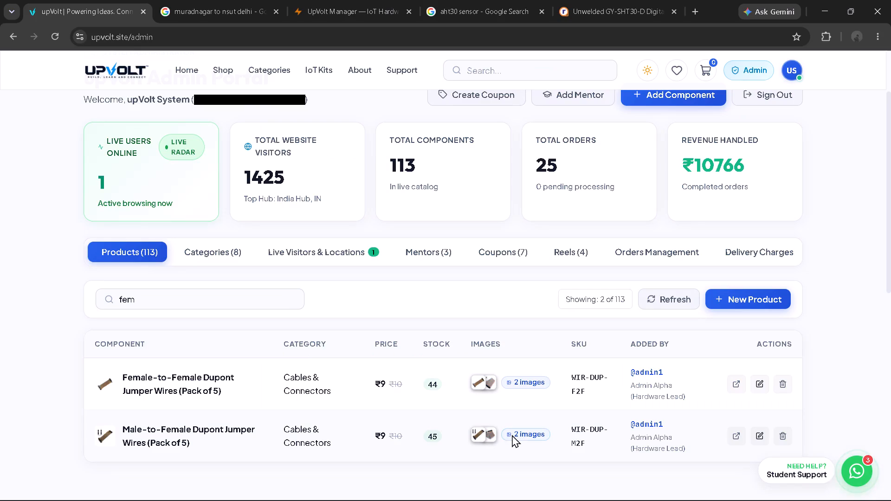
Replace the product list search with "male" to find the Male-to-Male jumper wires.
{"action": "left_click", "coordinate": [163, 294]}
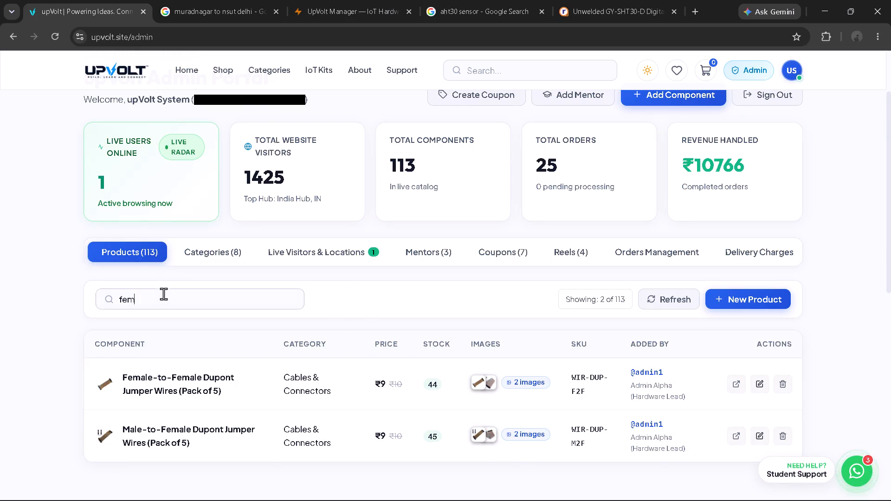
{"action": "key", "text": "BackSpace"}
{"action": "key", "text": "BackSpace"}
{"action": "key", "text": "BackSpace"}
{"action": "type", "text": "male"}
{"action": "key", "text": "space"}
{"action": "scroll", "coordinate": [527, 400], "scroll_direction": "down", "scroll_amount": 1}
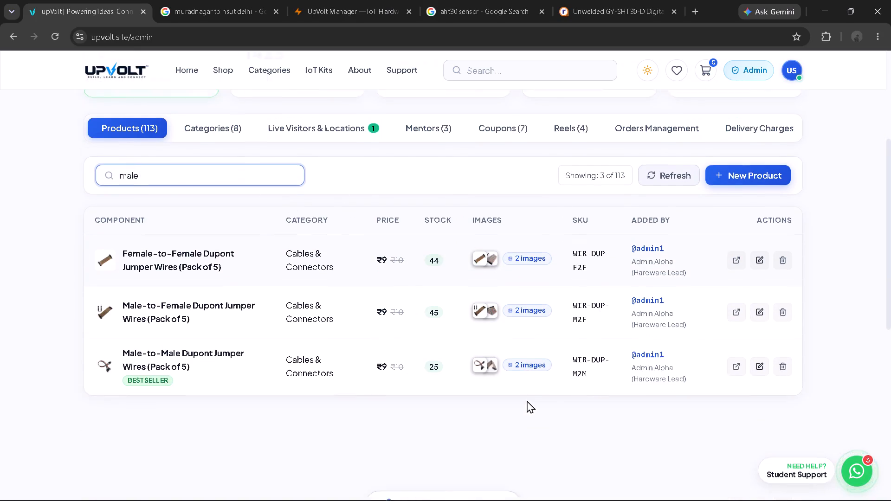
Set the stock quantity of the Male-to-Male Dupont Jumper Wires (Pack of 5) to 14 and save the component.
{"action": "scroll", "coordinate": [527, 400], "scroll_direction": "down", "scroll_amount": 1}
{"action": "left_click", "coordinate": [760, 357]}
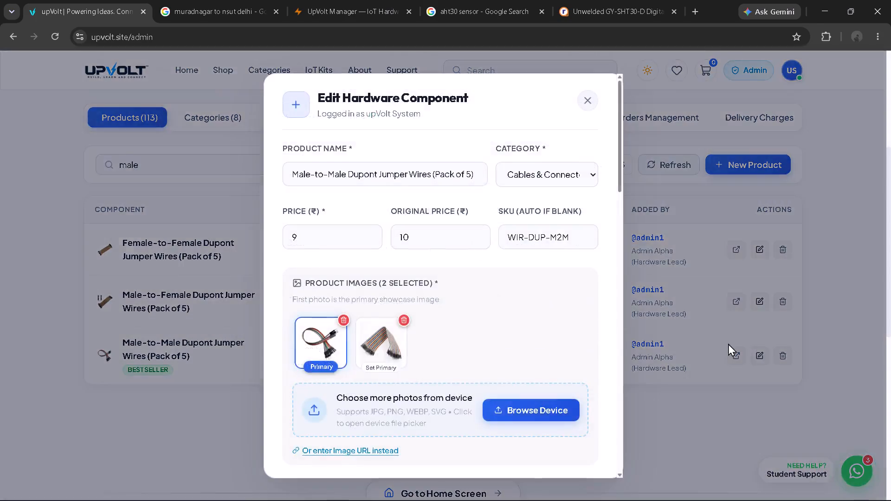
{"action": "scroll", "coordinate": [511, 279], "scroll_direction": "down", "scroll_amount": 1}
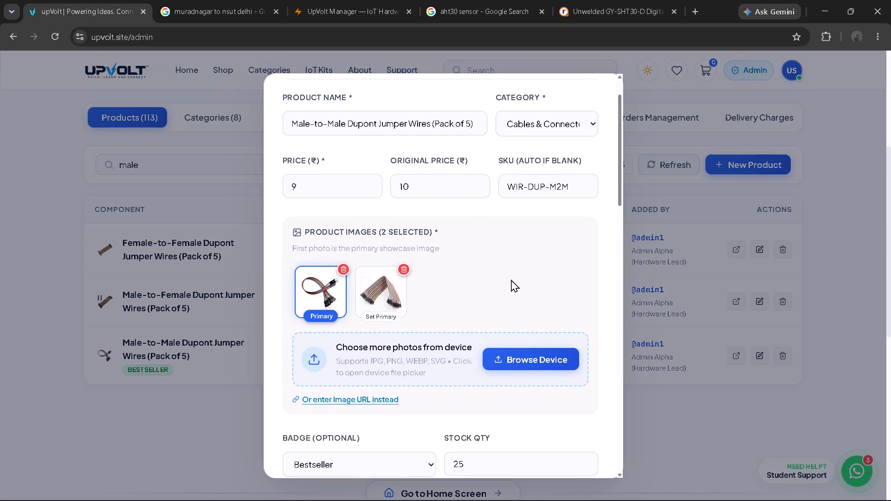
{"action": "scroll", "coordinate": [511, 279], "scroll_direction": "down", "scroll_amount": 2}
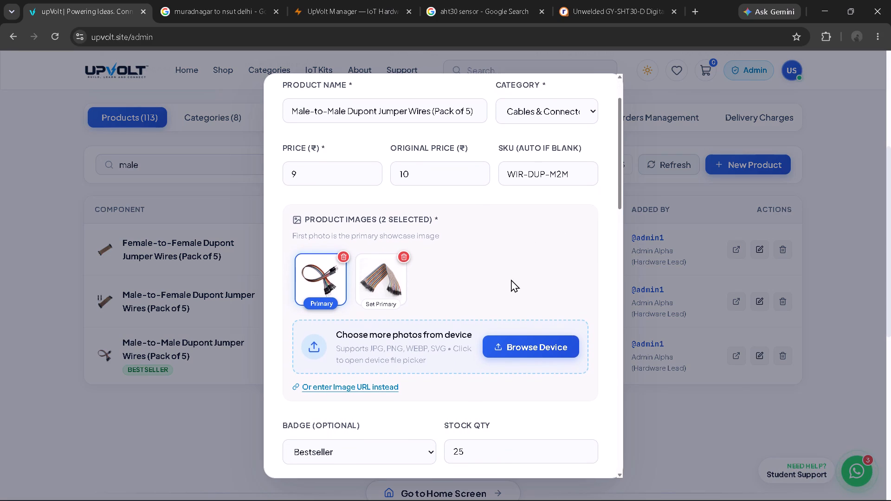
{"action": "scroll", "coordinate": [511, 279], "scroll_direction": "down", "scroll_amount": 3}
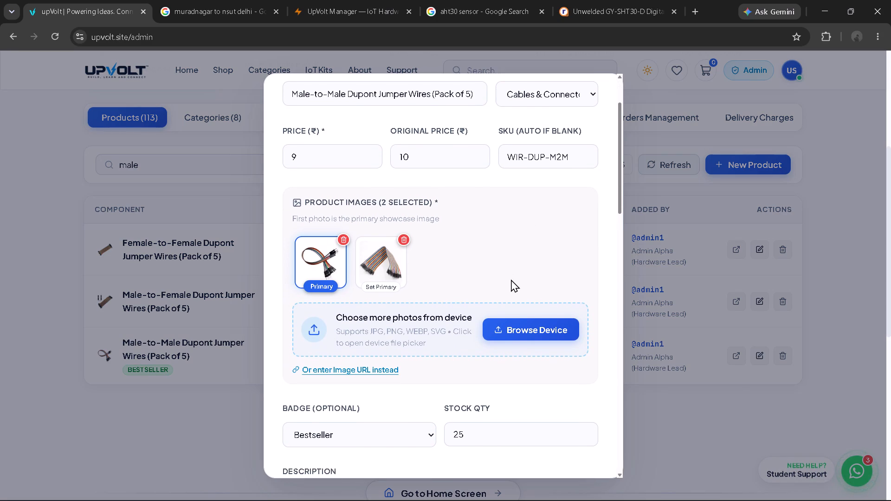
{"action": "scroll", "coordinate": [511, 279], "scroll_direction": "down", "scroll_amount": 1}
{"action": "left_click", "coordinate": [468, 403]}
{"action": "key", "text": "BackSpace"}
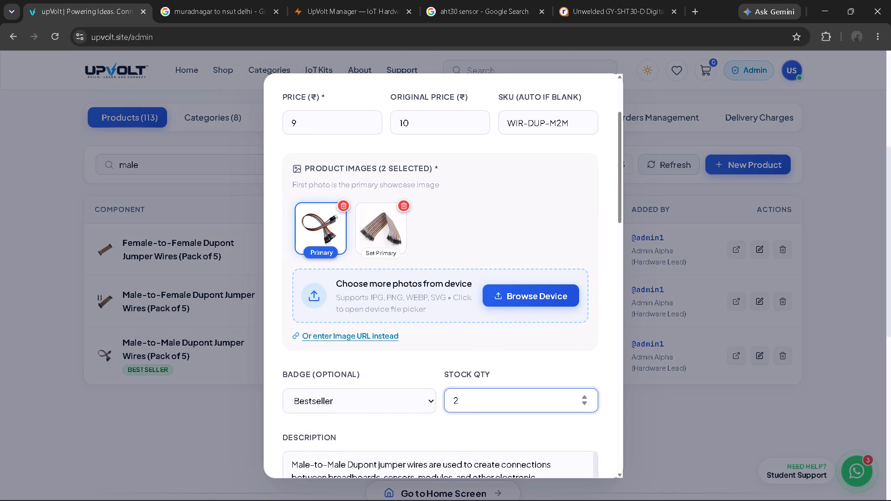
{"action": "key", "text": "BackSpace"}
{"action": "type", "text": "14"}
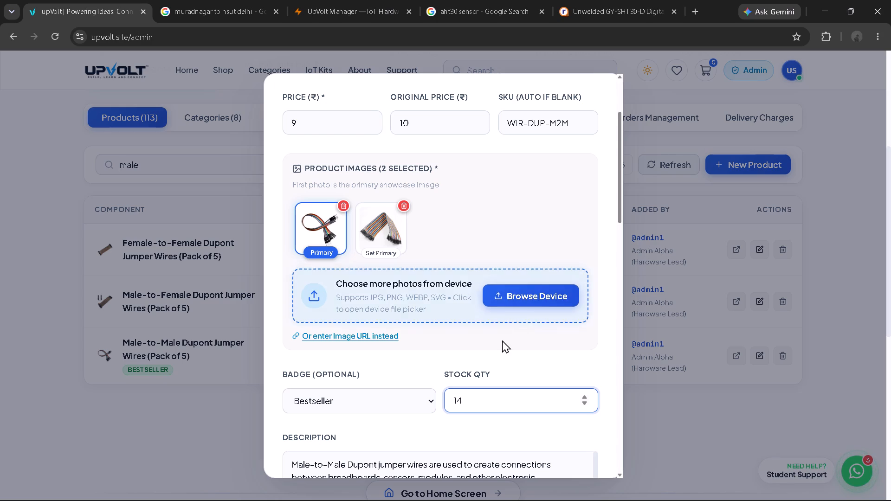
{"action": "scroll", "coordinate": [502, 340], "scroll_direction": "down", "scroll_amount": 7}
{"action": "left_click", "coordinate": [526, 449]}
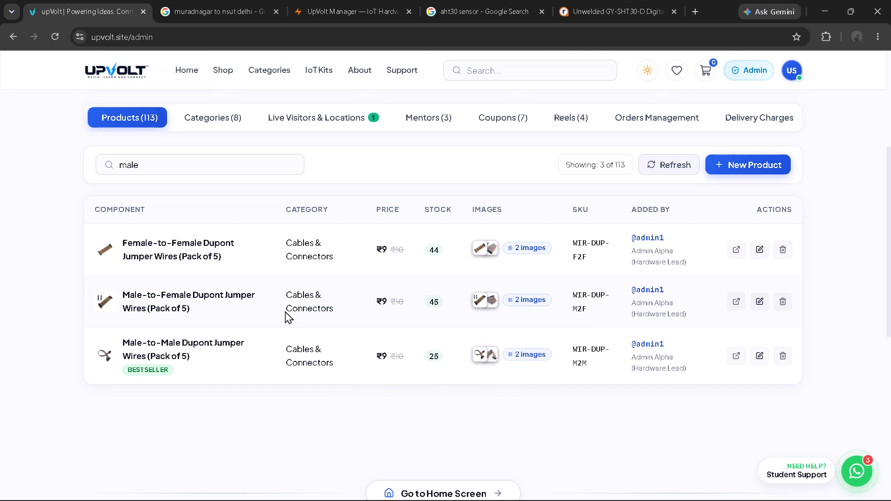
Replace the product list search with "leds" and check the stock of each LED pack.
{"action": "left_click", "coordinate": [155, 168]}
{"action": "key", "text": "BackSpace"}
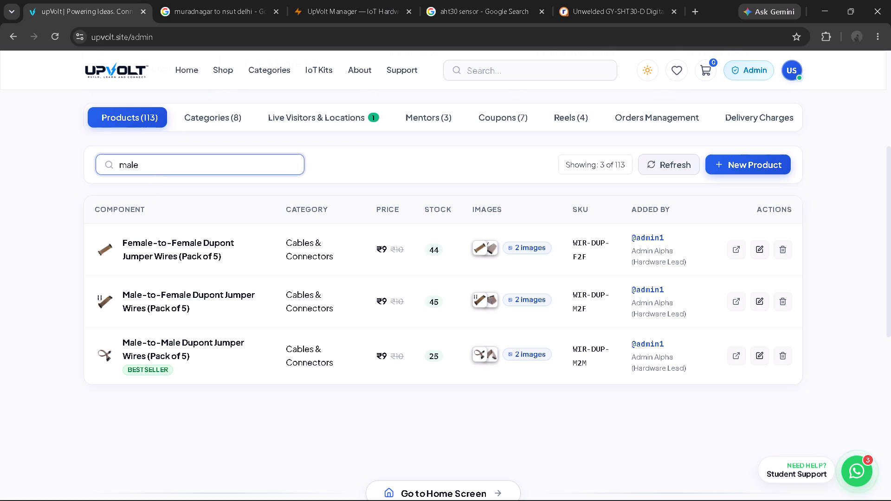
{"action": "left_click", "coordinate": [155, 168]}
{"action": "key", "text": "BackSpace"}
{"action": "key", "text": "BackSpace"}
{"action": "key", "text": "BackSpace"}
{"action": "key", "text": "BackSpace"}
{"action": "key", "text": "BackSpace"}
{"action": "type", "text": "led"}
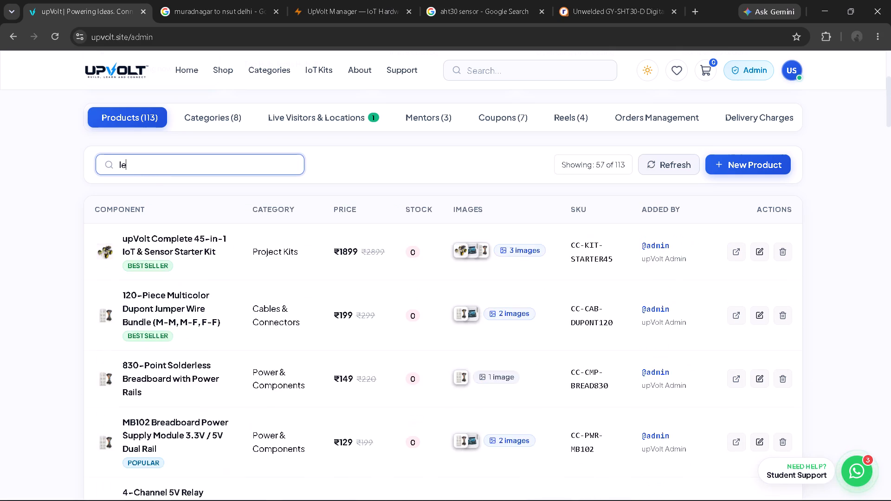
{"action": "key", "text": "s"}
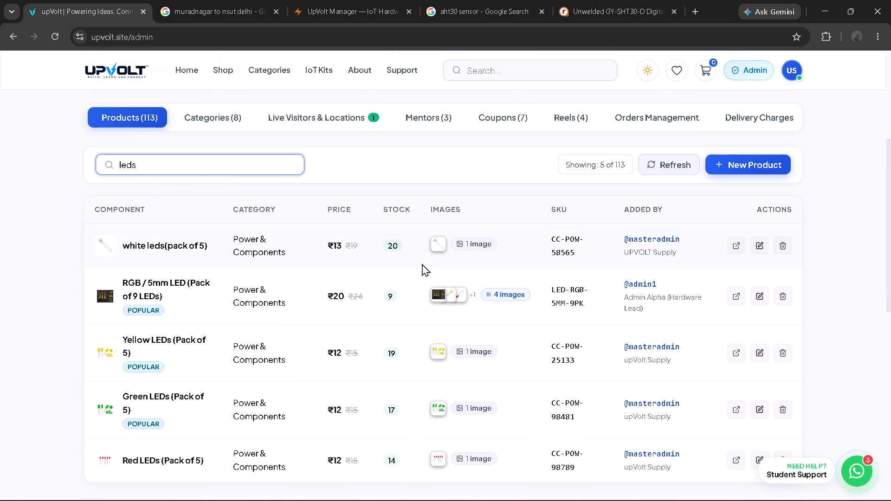
{"action": "scroll", "coordinate": [484, 251], "scroll_direction": "down", "scroll_amount": 1}
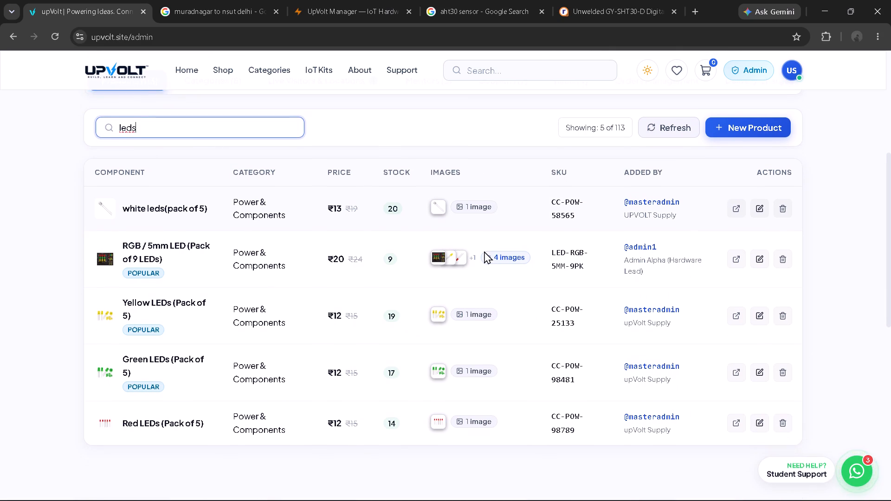
{"action": "scroll", "coordinate": [484, 251], "scroll_direction": "down", "scroll_amount": 1}
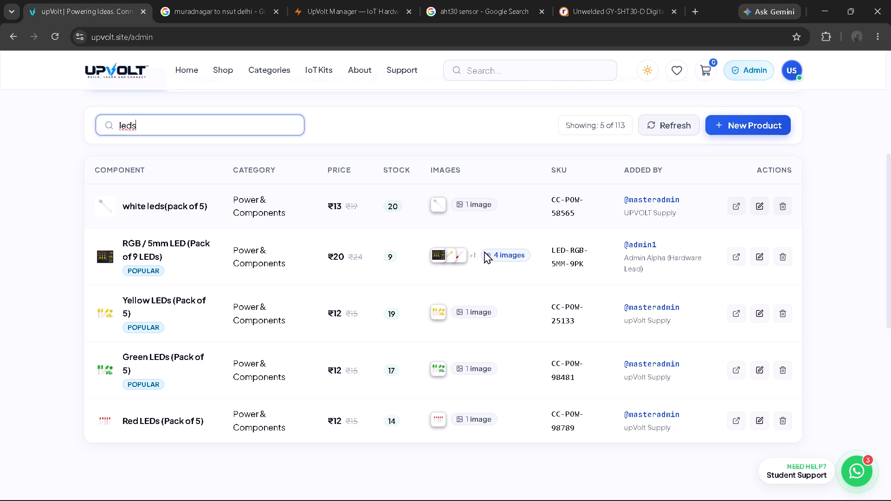
{"action": "scroll", "coordinate": [484, 251], "scroll_direction": "down", "scroll_amount": 2}
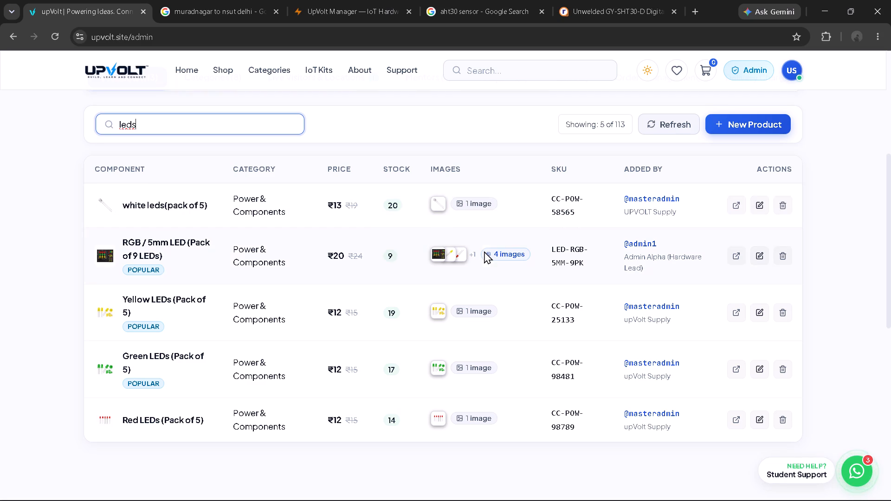
Clear the product list search and search for "leds" again to recheck the stock of the LED packs.
{"action": "key", "text": "BackSpace"}
{"action": "key", "text": "BackSpace"}
{"action": "key", "text": "BackSpace"}
{"action": "key", "text": "BackSpace"}
{"action": "key", "text": "BackSpace"}
{"action": "key", "text": "BackSpace"}
{"action": "key", "text": "BackSpace"}
{"action": "key", "text": "BackSpace"}
{"action": "key", "text": "BackSpace"}
{"action": "key", "text": "BackSpace"}
{"action": "key", "text": "BackSpace"}
{"action": "key", "text": "BackSpace"}
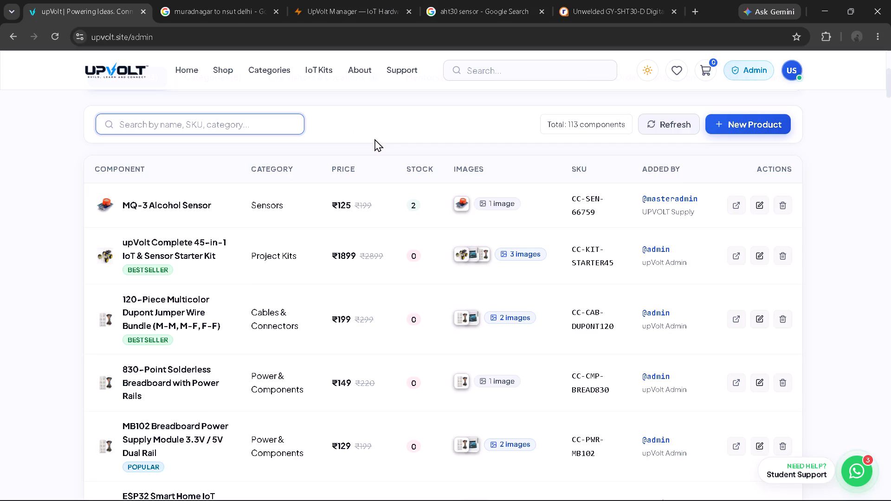
{"action": "scroll", "coordinate": [392, 152], "scroll_direction": "down", "scroll_amount": 2}
{"action": "scroll", "coordinate": [285, 246], "scroll_direction": "up", "scroll_amount": 6}
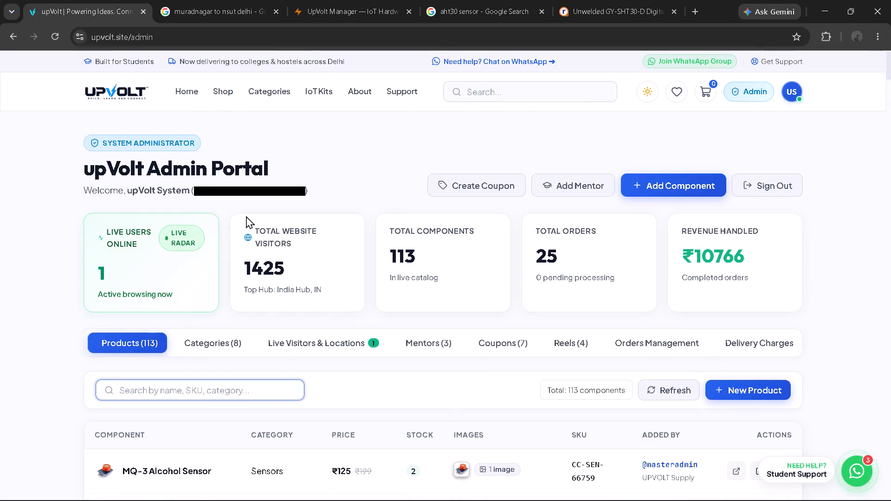
{"action": "type", "text": "leds"}
{"action": "scroll", "coordinate": [474, 381], "scroll_direction": "down", "scroll_amount": 1}
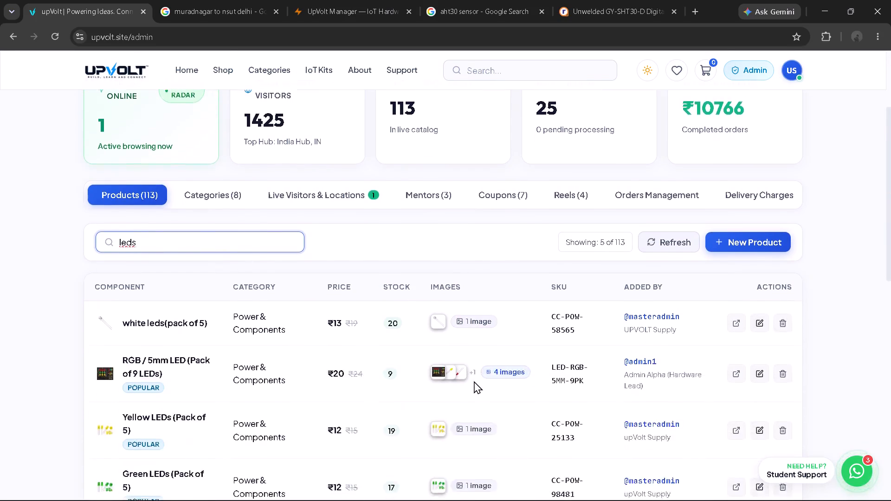
{"action": "scroll", "coordinate": [474, 381], "scroll_direction": "down", "scroll_amount": 2}
{"action": "scroll", "coordinate": [474, 381], "scroll_direction": "up", "scroll_amount": 2}
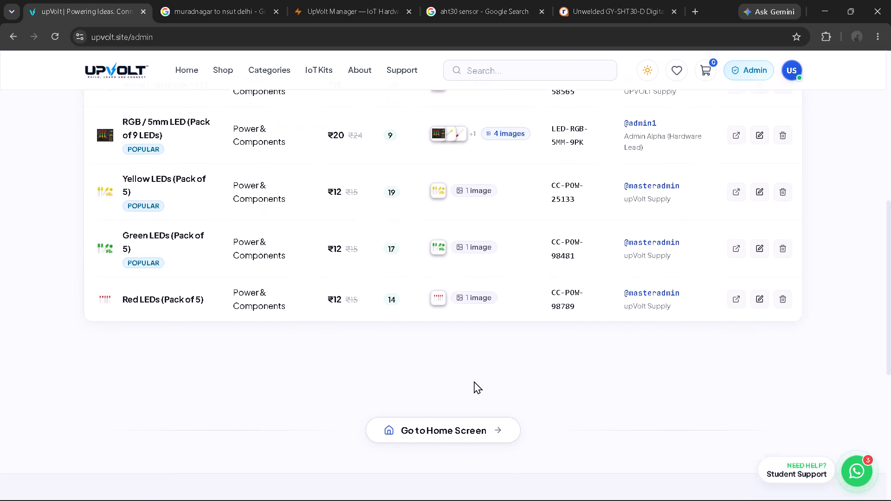
{"action": "scroll", "coordinate": [474, 381], "scroll_direction": "up", "scroll_amount": 1}
Open the Red LEDs (Pack of 5) details for review and close them without changes.
{"action": "left_click", "coordinate": [762, 392]}
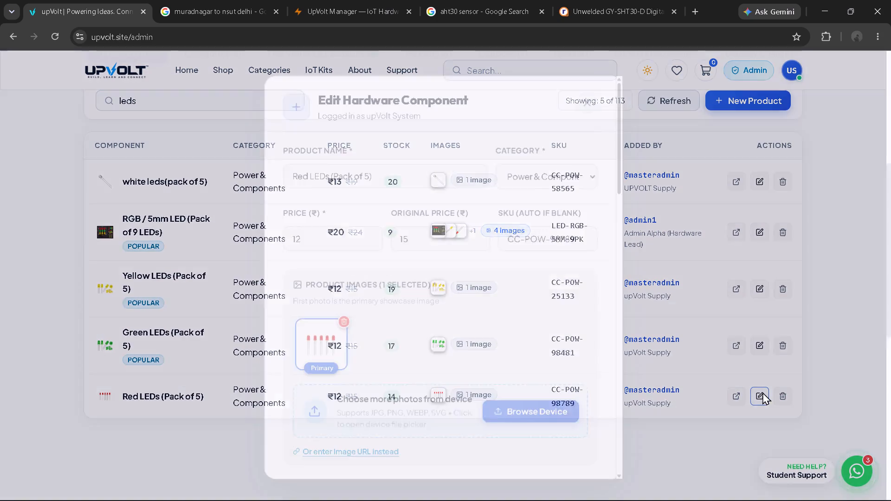
{"action": "scroll", "coordinate": [548, 345], "scroll_direction": "down", "scroll_amount": 1}
{"action": "scroll", "coordinate": [548, 345], "scroll_direction": "up", "scroll_amount": 2}
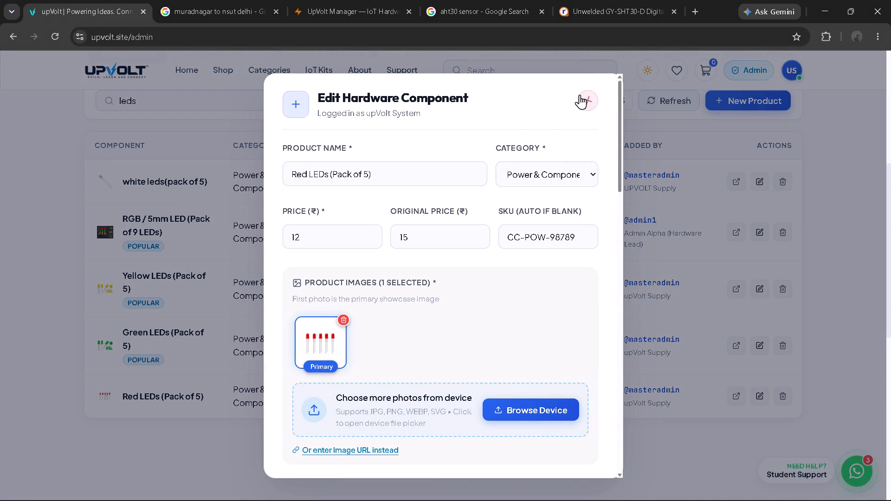
{"action": "left_click", "coordinate": [588, 101]}
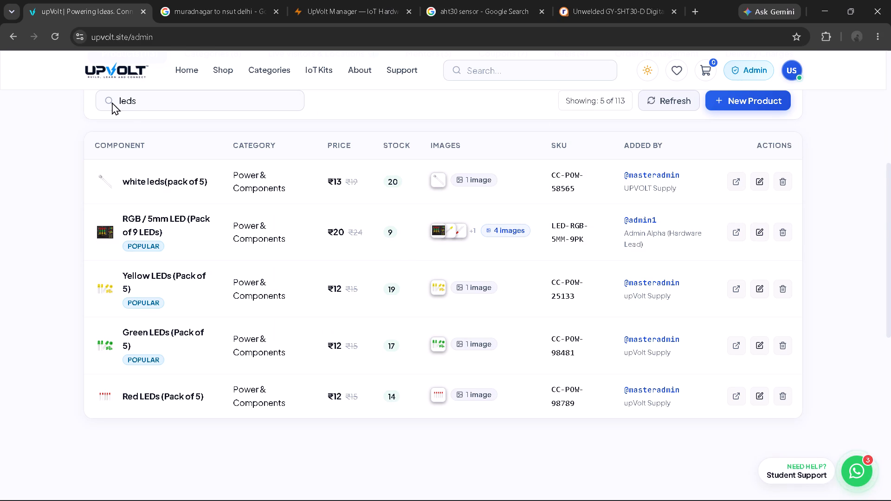
Replace the product list search with "in4" to find the IN4007 diode.
{"action": "left_click", "coordinate": [145, 99]}
{"action": "key", "text": "BackSpace"}
{"action": "key", "text": "BackSpace"}
{"action": "key", "text": "BackSpace"}
{"action": "key", "text": "BackSpace"}
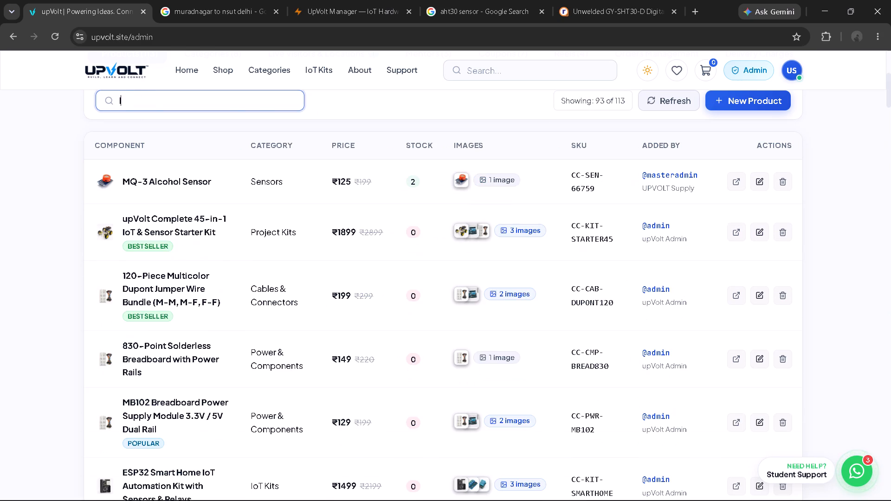
{"action": "type", "text": "in4"}
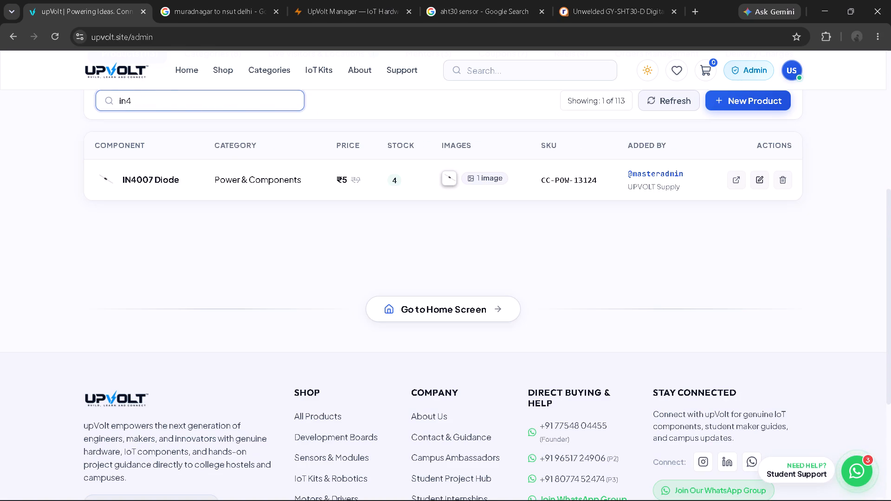
Set the IN4007 Diode's stock quantity to 8 and save the product to the database.
{"action": "left_click", "coordinate": [756, 180]}
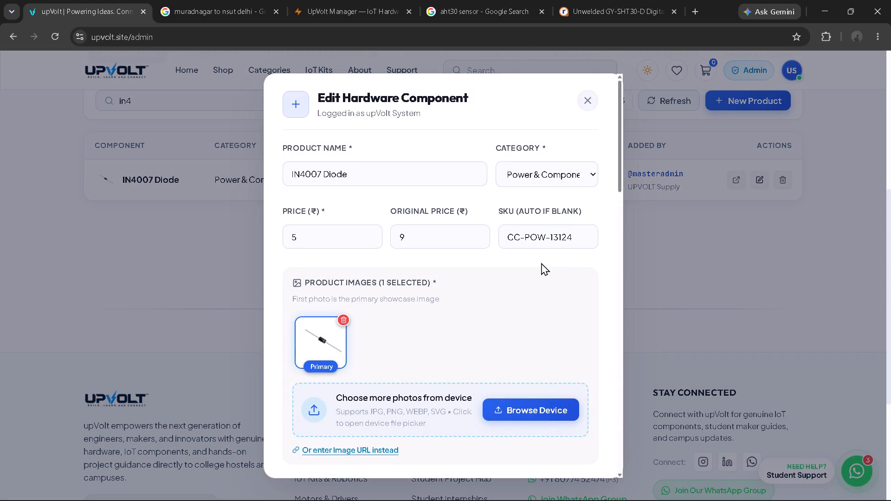
{"action": "scroll", "coordinate": [541, 263], "scroll_direction": "down", "scroll_amount": 2}
{"action": "left_click", "coordinate": [482, 310]}
{"action": "key", "text": "BackSpace"}
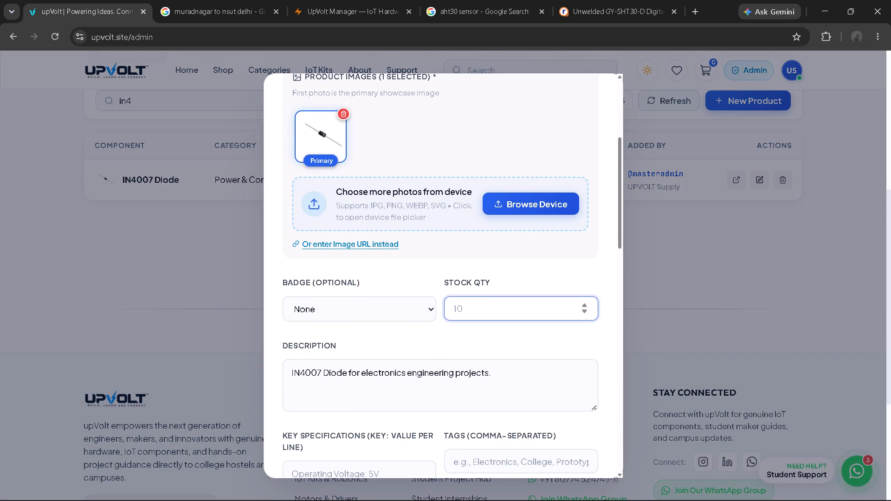
{"action": "key", "text": "8"}
{"action": "scroll", "coordinate": [521, 246], "scroll_direction": "down", "scroll_amount": 6}
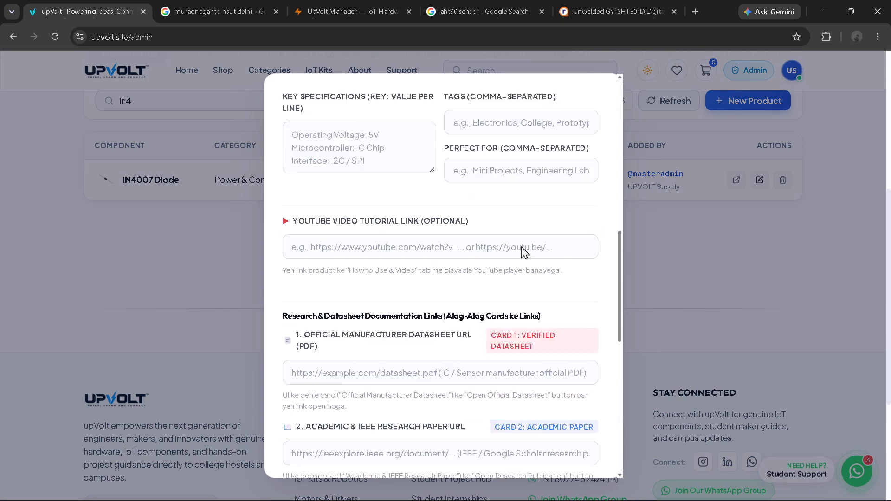
{"action": "left_click", "coordinate": [535, 443]}
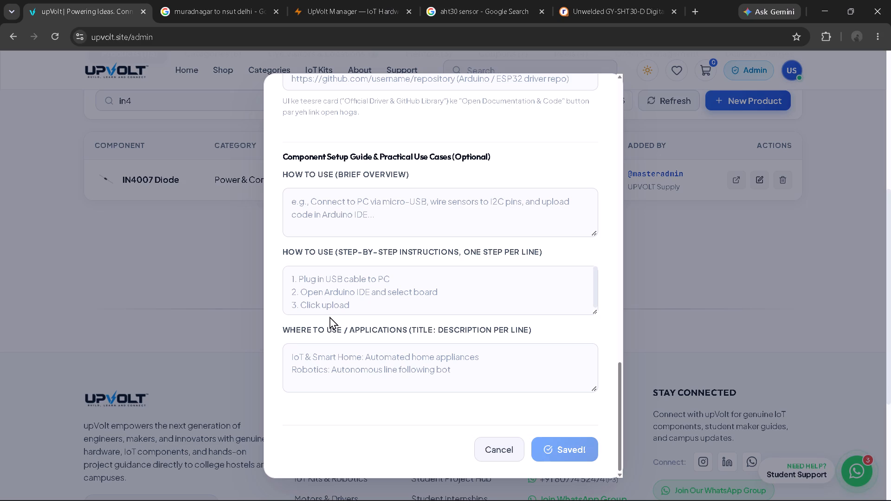
Replace the product list search with "touch" to check the stock of the touch sensor module.
{"action": "scroll", "coordinate": [262, 231], "scroll_direction": "up", "scroll_amount": 1}
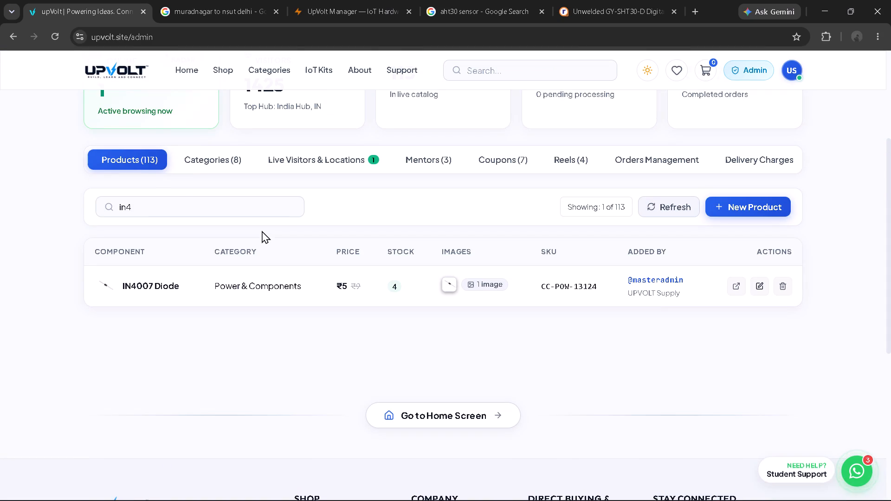
{"action": "left_click", "coordinate": [174, 200]}
{"action": "left_click", "coordinate": [153, 206]}
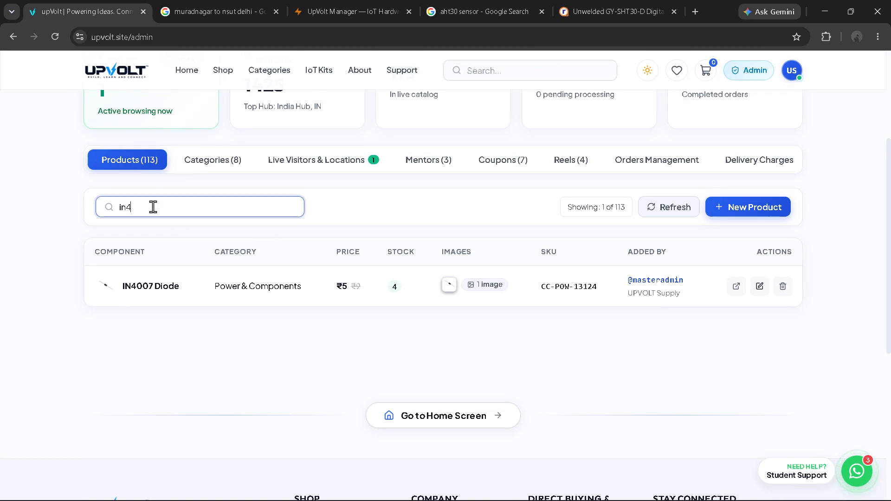
{"action": "key", "text": "BackSpace"}
{"action": "key", "text": "BackSpace"}
{"action": "key", "text": "BackSpace"}
{"action": "key", "text": "BackSpace"}
{"action": "type", "text": "touch"}
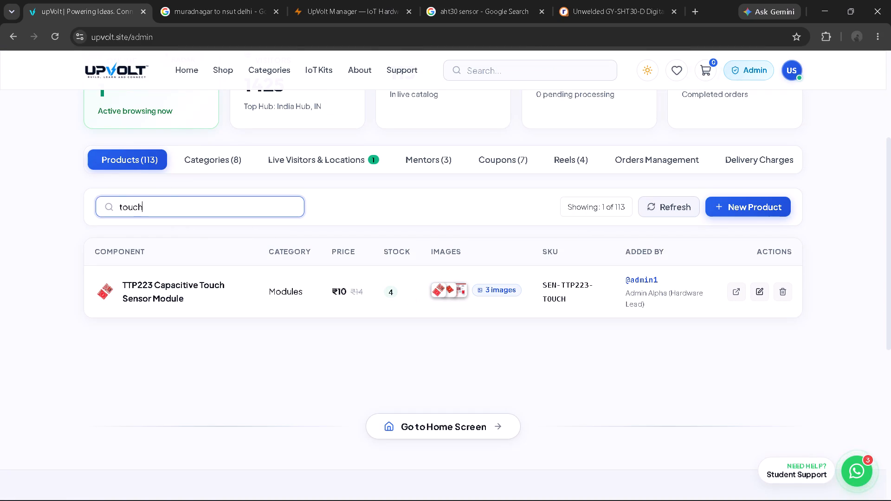
Replace the product list search with "swi" to find the switch products.
{"action": "key", "text": "BackSpace"}
{"action": "key", "text": "BackSpace"}
{"action": "key", "text": "BackSpace"}
{"action": "key", "text": "BackSpace"}
{"action": "key", "text": "BackSpace"}
{"action": "key", "text": "BackSpace"}
{"action": "key", "text": "BackSpace"}
{"action": "key", "text": "BackSpace"}
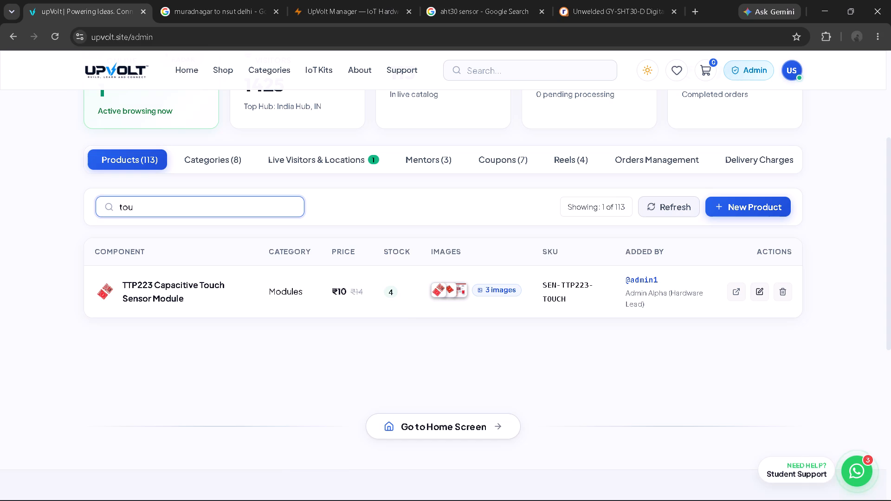
{"action": "key", "text": "BackSpace"}
{"action": "key", "text": "BackSpace"}
{"action": "type", "text": "swi"}
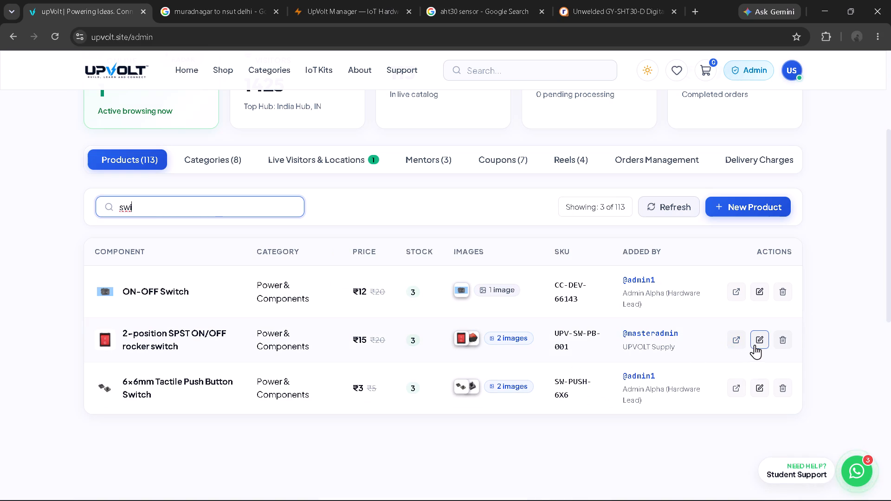
Set the ON-OFF Switch's stock quantity to 0 and save the product to the database.
{"action": "left_click", "coordinate": [757, 290]}
{"action": "scroll", "coordinate": [496, 310], "scroll_direction": "down", "scroll_amount": 5}
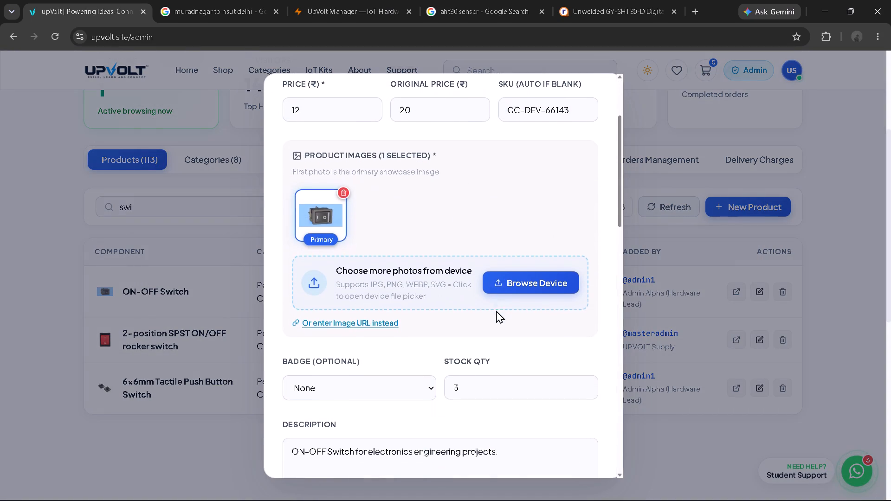
{"action": "scroll", "coordinate": [496, 310], "scroll_direction": "down", "scroll_amount": 1}
{"action": "scroll", "coordinate": [496, 310], "scroll_direction": "up", "scroll_amount": 3}
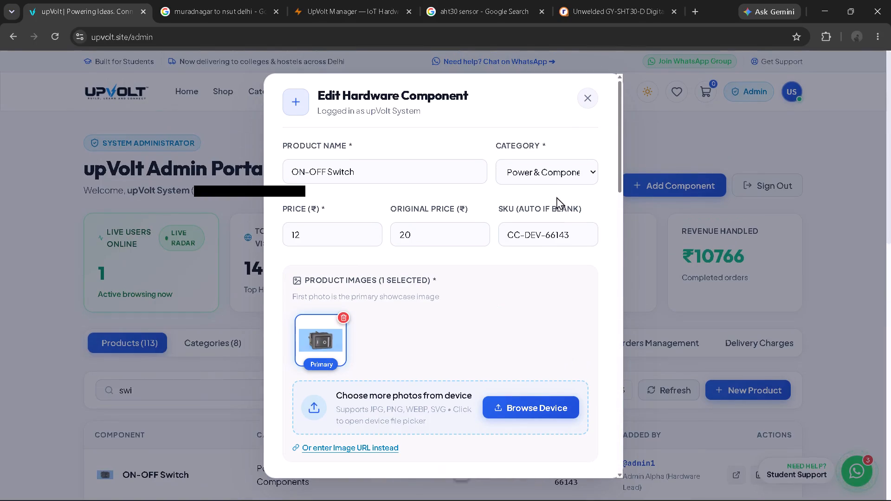
{"action": "scroll", "coordinate": [497, 315], "scroll_direction": "down", "scroll_amount": 1}
{"action": "left_click", "coordinate": [479, 407]}
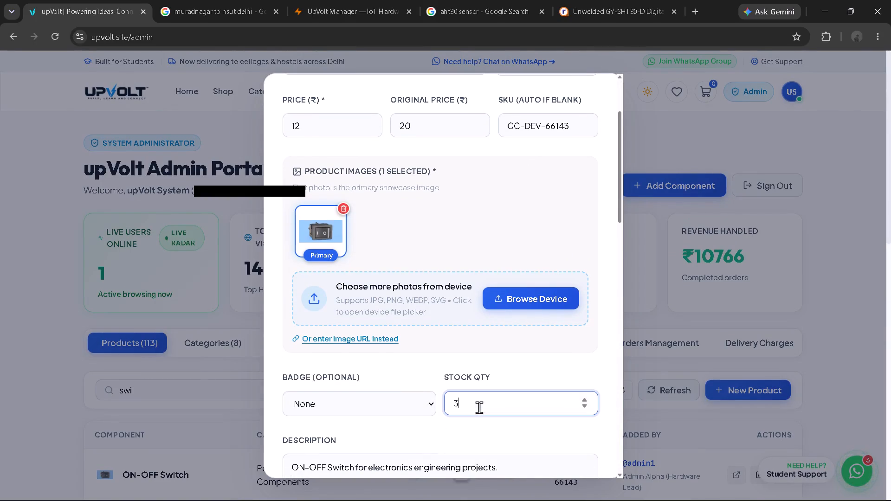
{"action": "key", "text": "BackSpace"}
{"action": "key", "text": "0"}
{"action": "scroll", "coordinate": [457, 340], "scroll_direction": "down", "scroll_amount": 10}
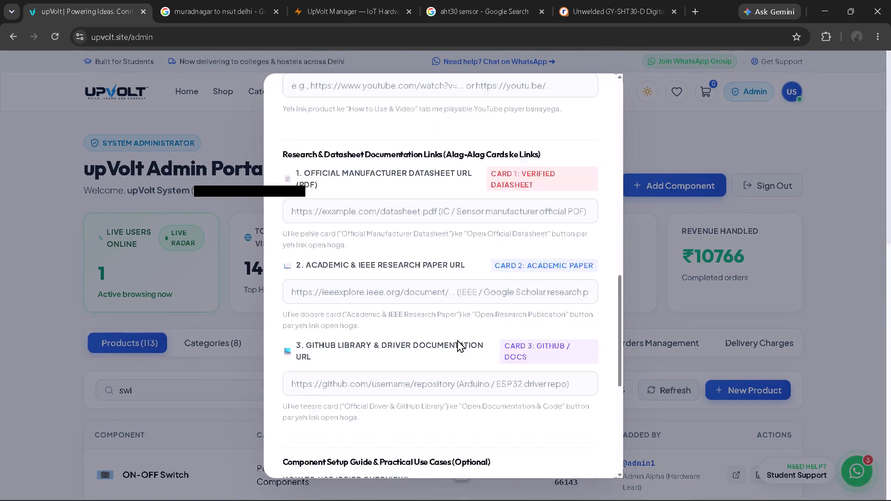
{"action": "left_click", "coordinate": [540, 454]}
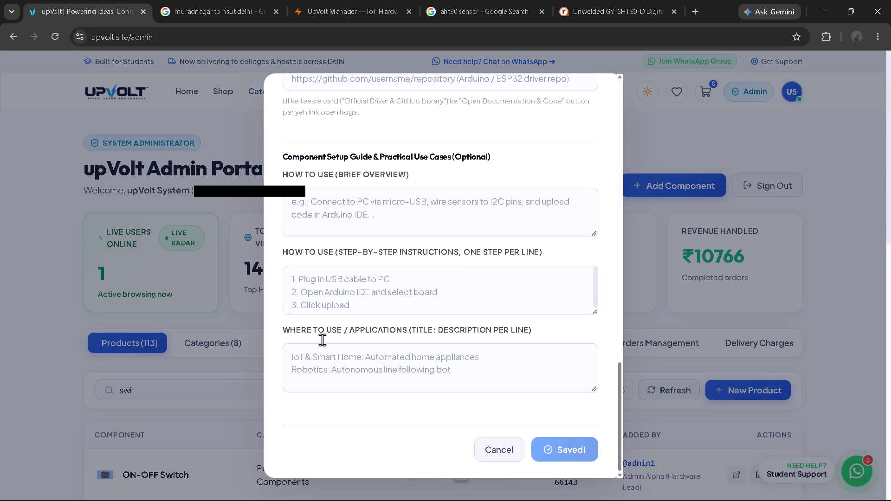
Set the 2-position SPST ON/OFF rocker switch's stock quantity to 5 and save the product to the database.
{"action": "scroll", "coordinate": [361, 362], "scroll_direction": "down", "scroll_amount": 3}
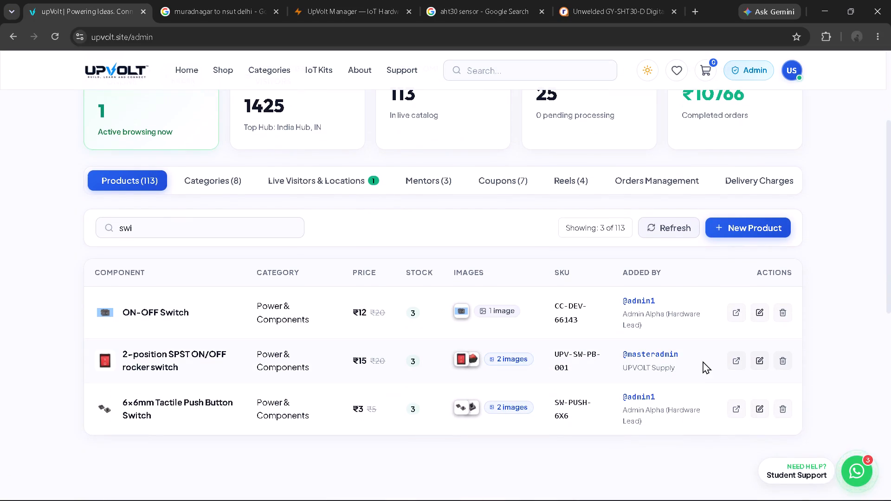
{"action": "left_click", "coordinate": [757, 361]}
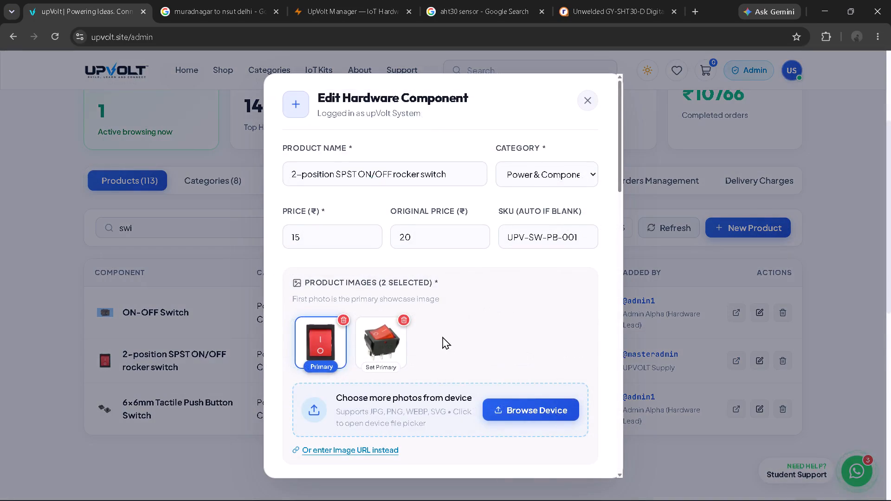
{"action": "scroll", "coordinate": [442, 336], "scroll_direction": "down", "scroll_amount": 2}
{"action": "left_click", "coordinate": [482, 390]}
{"action": "key", "text": "BackSpace"}
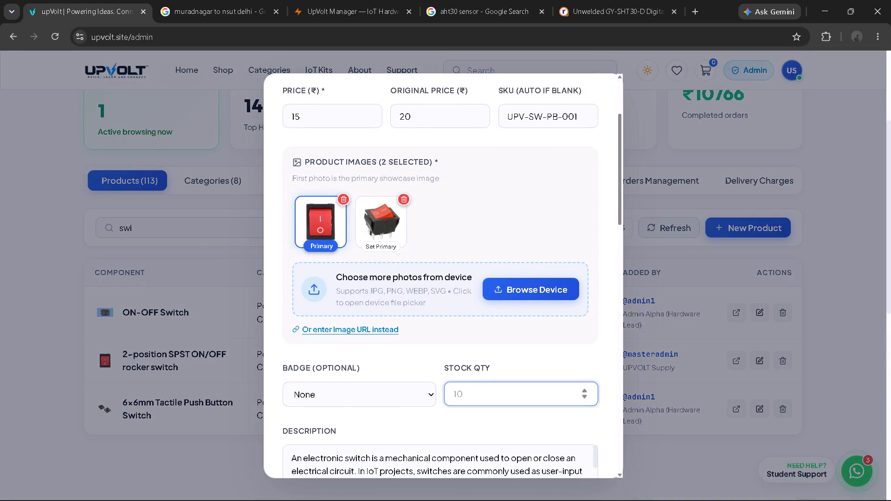
{"action": "key", "text": "5"}
{"action": "scroll", "coordinate": [484, 341], "scroll_direction": "down", "scroll_amount": 9}
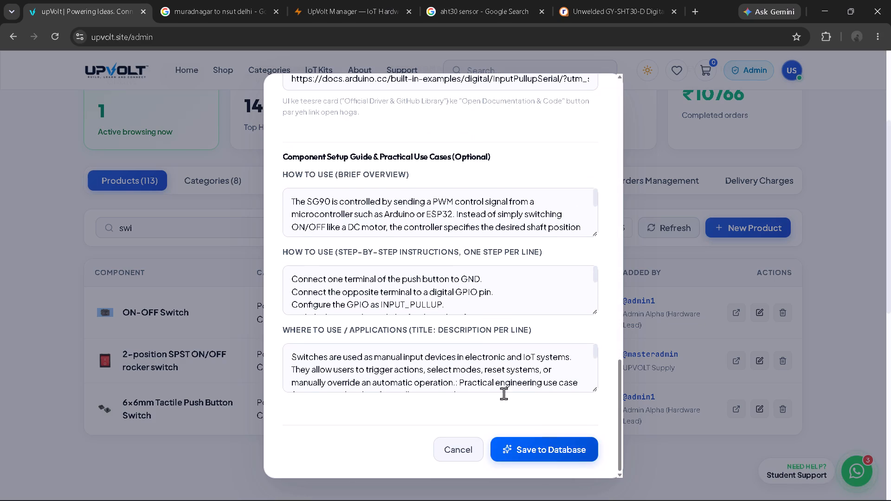
{"action": "left_click", "coordinate": [539, 450]}
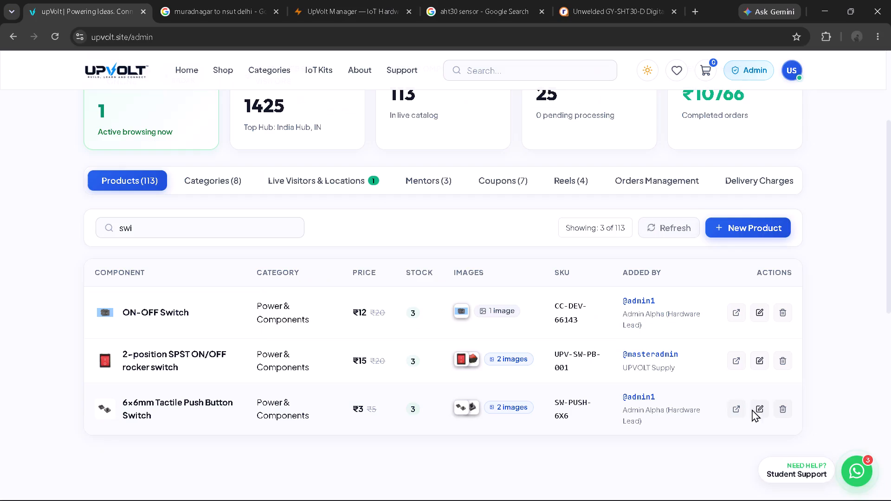
Open the 6x6mm Tactile Push Button Switch details for review and close them without changes.
{"action": "left_click", "coordinate": [758, 408]}
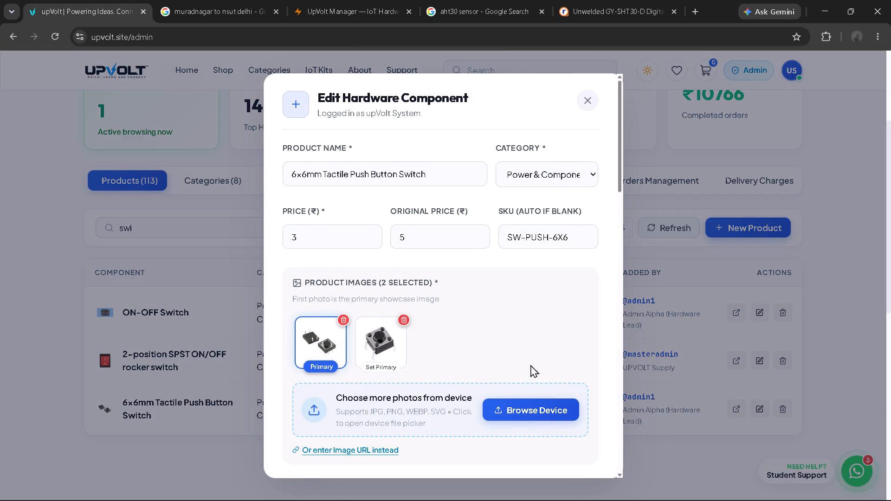
{"action": "scroll", "coordinate": [533, 336], "scroll_direction": "up", "scroll_amount": 1}
{"action": "left_click", "coordinate": [590, 98]}
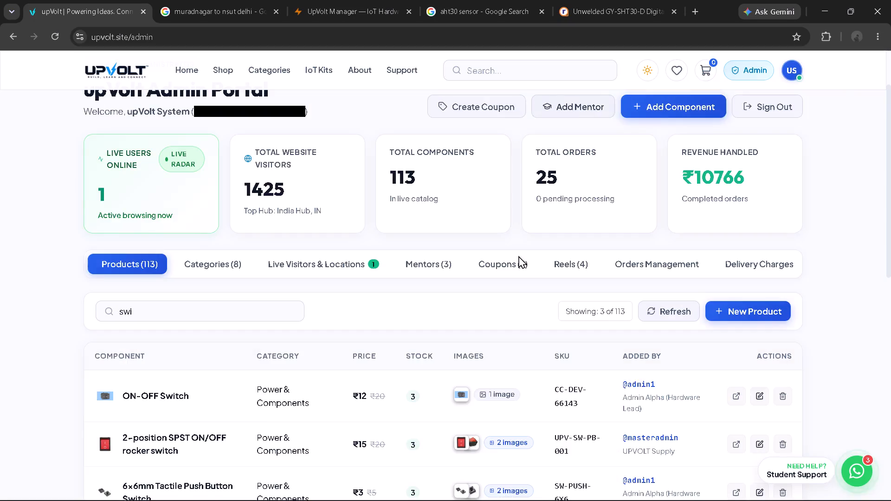
Replace the product list search with "buzz" to check the buzzer's stock.
{"action": "scroll", "coordinate": [518, 265], "scroll_direction": "down", "scroll_amount": 8}
{"action": "scroll", "coordinate": [518, 265], "scroll_direction": "up", "scroll_amount": 5}
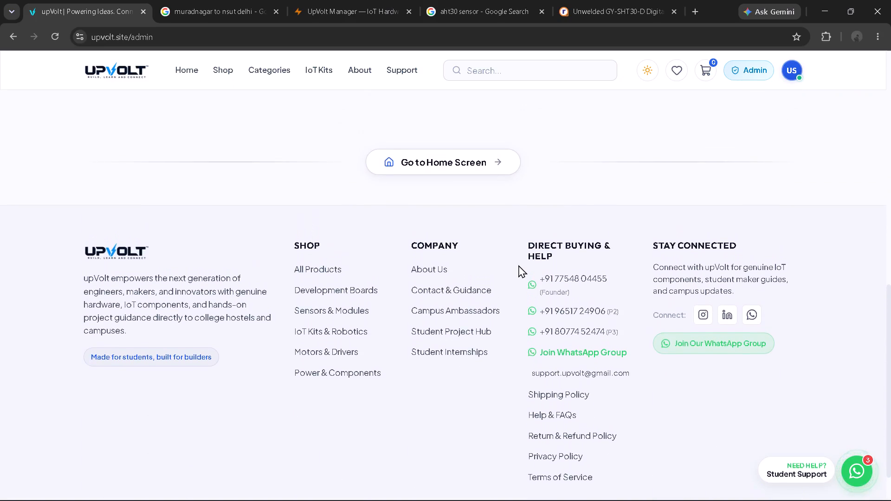
{"action": "scroll", "coordinate": [518, 265], "scroll_direction": "up", "scroll_amount": 9}
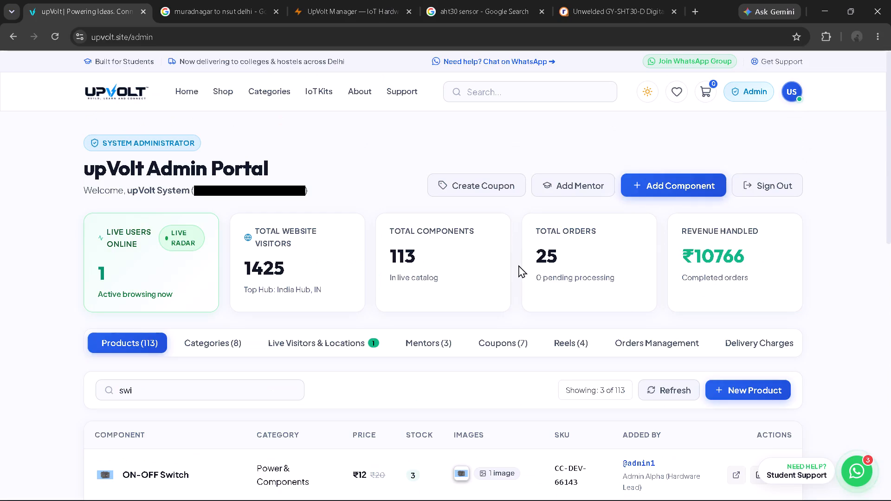
{"action": "left_click", "coordinate": [492, 93]}
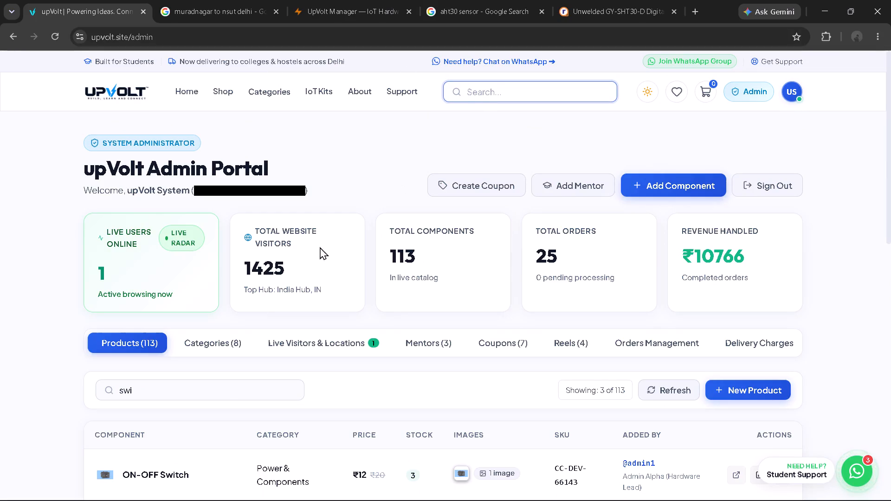
{"action": "left_click", "coordinate": [224, 389]}
{"action": "key", "text": "BackSpace"}
{"action": "key", "text": "BackSpace"}
{"action": "key", "text": "BackSpace"}
{"action": "key", "text": "BackSpace"}
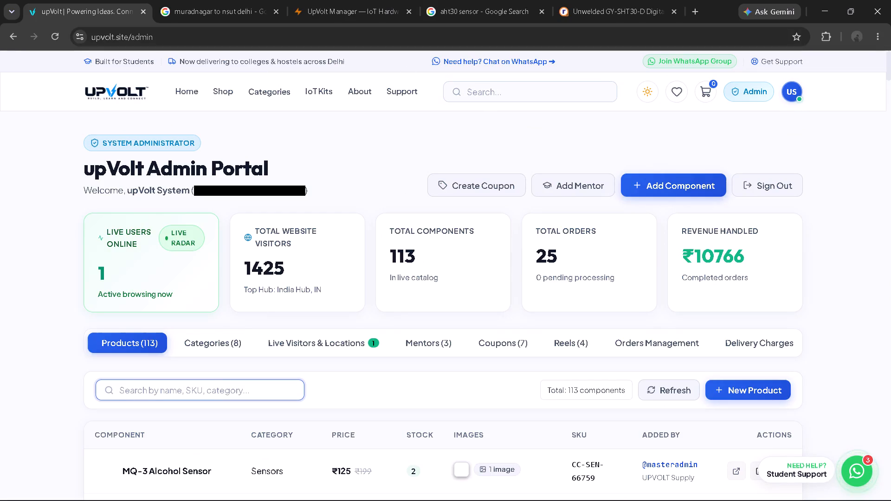
{"action": "key", "text": "BackSpace"}
{"action": "key", "text": "n"}
{"action": "key", "text": "BackSpace"}
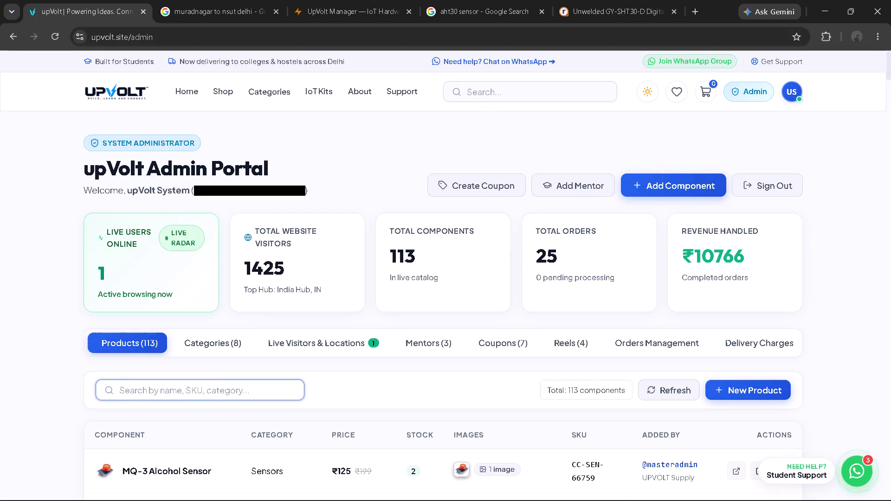
{"action": "type", "text": "buzz"}
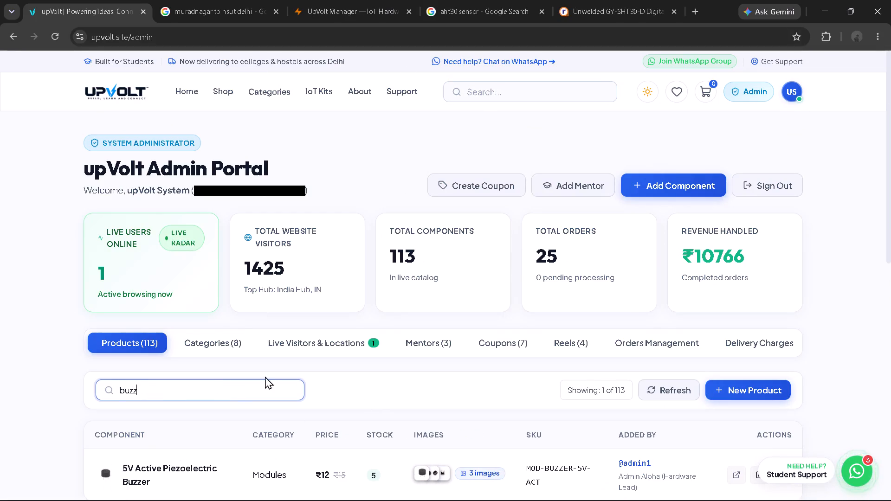
Replace the product list search with "capa" and check the stock of the capacitors.
{"action": "key", "text": "BackSpace"}
{"action": "key", "text": "BackSpace"}
{"action": "key", "text": "BackSpace"}
{"action": "key", "text": "BackSpace"}
{"action": "key", "text": "BackSpace"}
{"action": "key", "text": "c"}
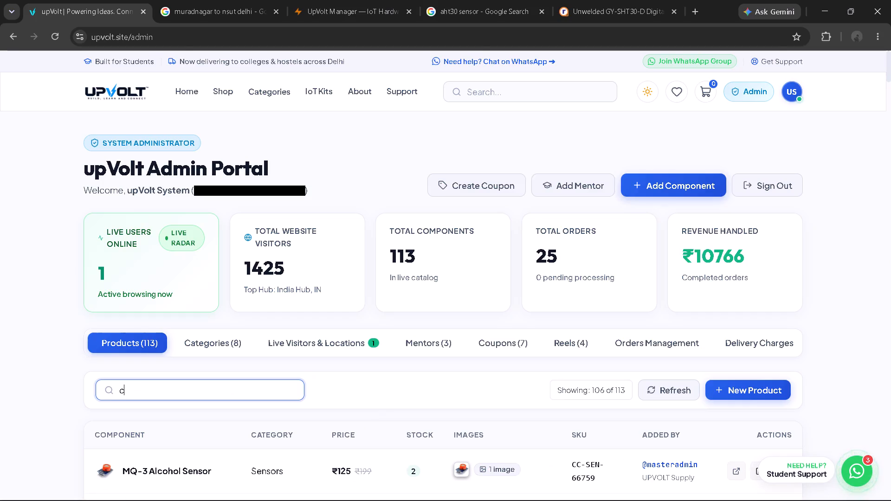
{"action": "type", "text": "apa"}
{"action": "scroll", "coordinate": [394, 417], "scroll_direction": "down", "scroll_amount": 1}
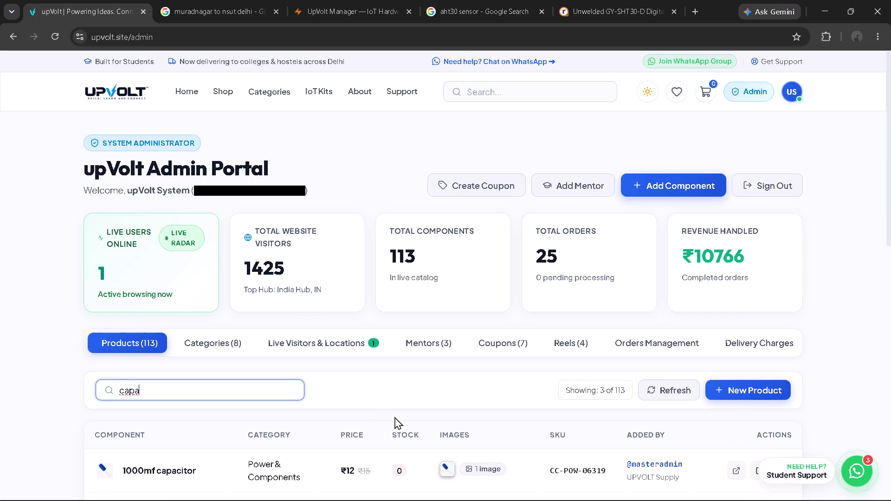
{"action": "scroll", "coordinate": [394, 417], "scroll_direction": "down", "scroll_amount": 1}
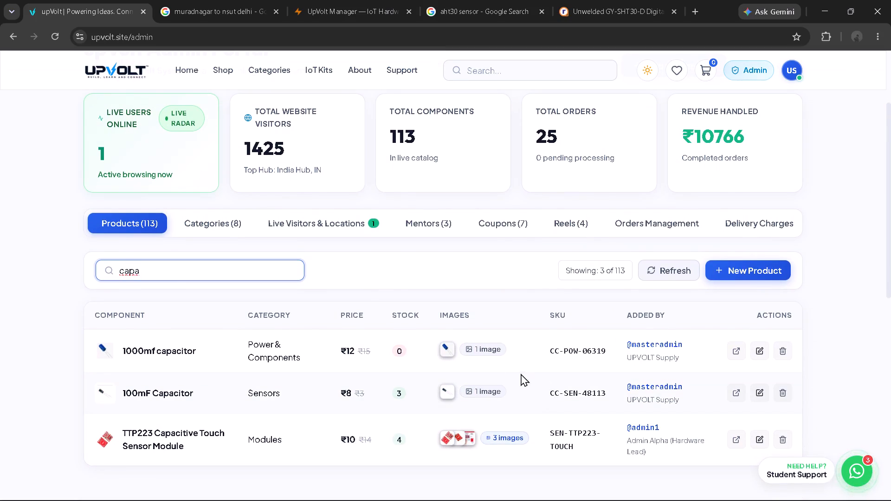
Switch to UpVolt Manager and look through the delivered orders list and its item summaries.
{"action": "left_click", "coordinate": [363, 0]}
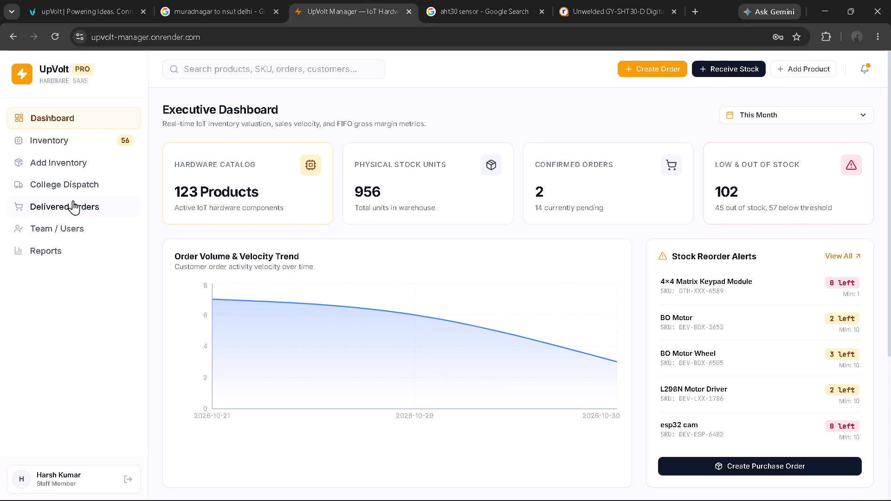
{"action": "left_click", "coordinate": [73, 200]}
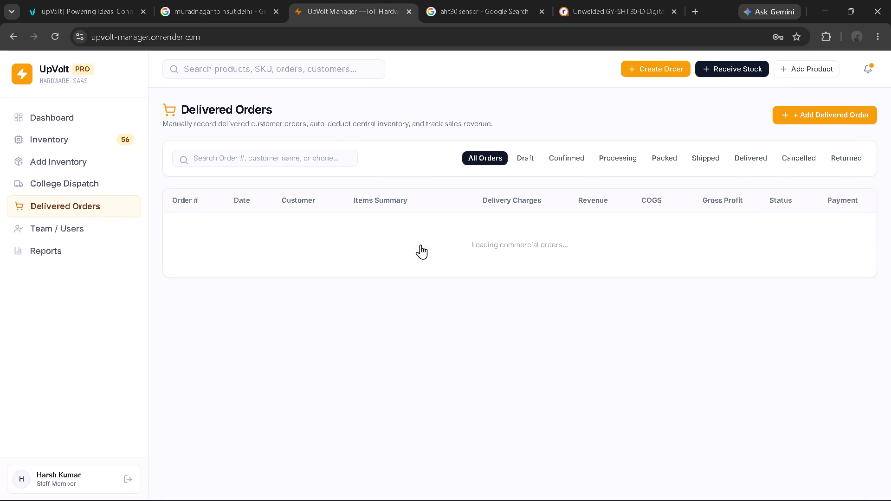
{"action": "scroll", "coordinate": [508, 251], "scroll_direction": "down", "scroll_amount": 1}
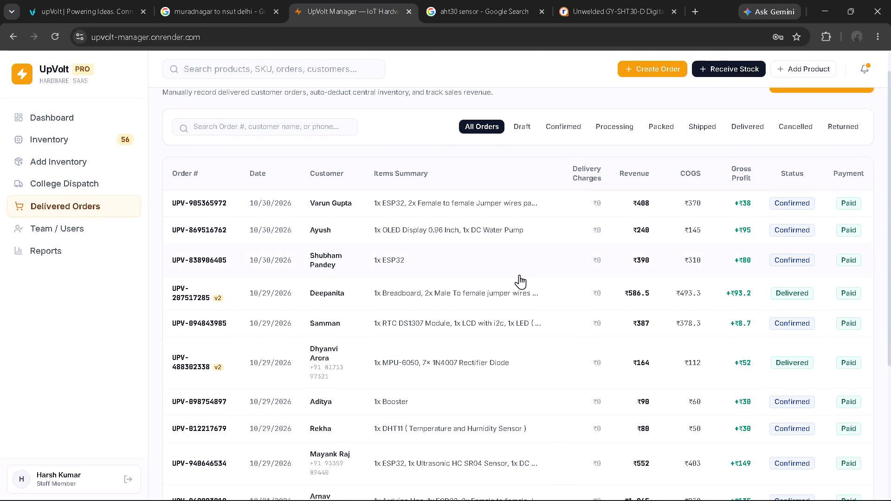
{"action": "scroll", "coordinate": [519, 275], "scroll_direction": "down", "scroll_amount": 2}
{"action": "scroll", "coordinate": [519, 275], "scroll_direction": "up", "scroll_amount": 1}
{"action": "scroll", "coordinate": [519, 275], "scroll_direction": "down", "scroll_amount": 2}
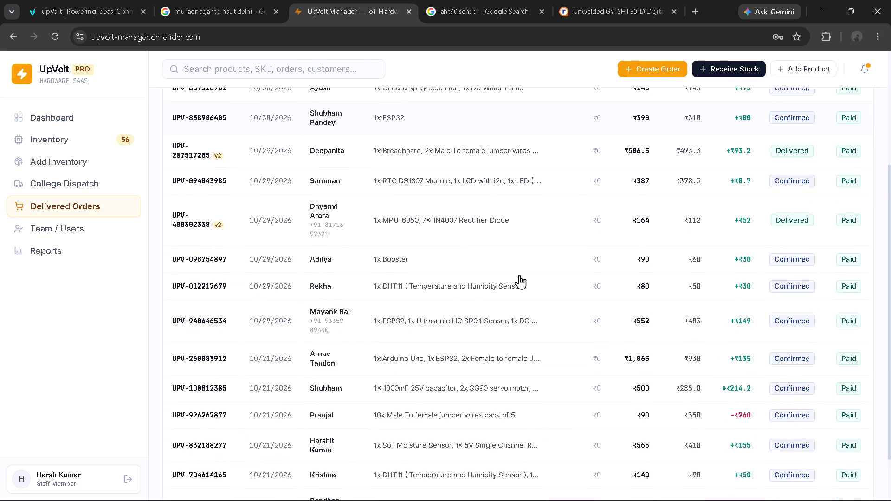
{"action": "scroll", "coordinate": [519, 275], "scroll_direction": "down", "scroll_amount": 2}
{"action": "scroll", "coordinate": [519, 275], "scroll_direction": "up", "scroll_amount": 7}
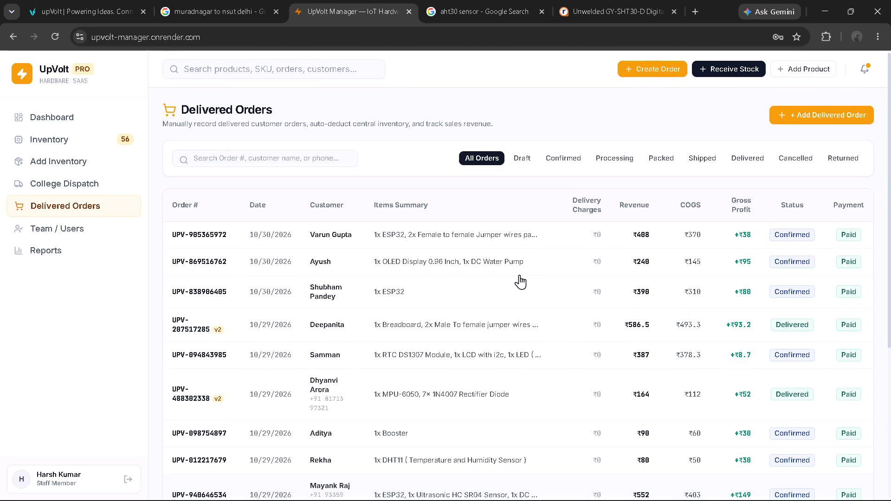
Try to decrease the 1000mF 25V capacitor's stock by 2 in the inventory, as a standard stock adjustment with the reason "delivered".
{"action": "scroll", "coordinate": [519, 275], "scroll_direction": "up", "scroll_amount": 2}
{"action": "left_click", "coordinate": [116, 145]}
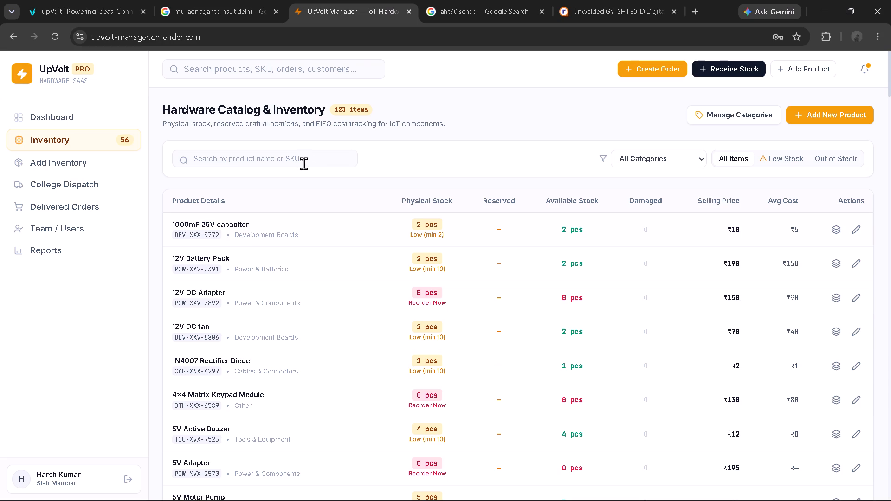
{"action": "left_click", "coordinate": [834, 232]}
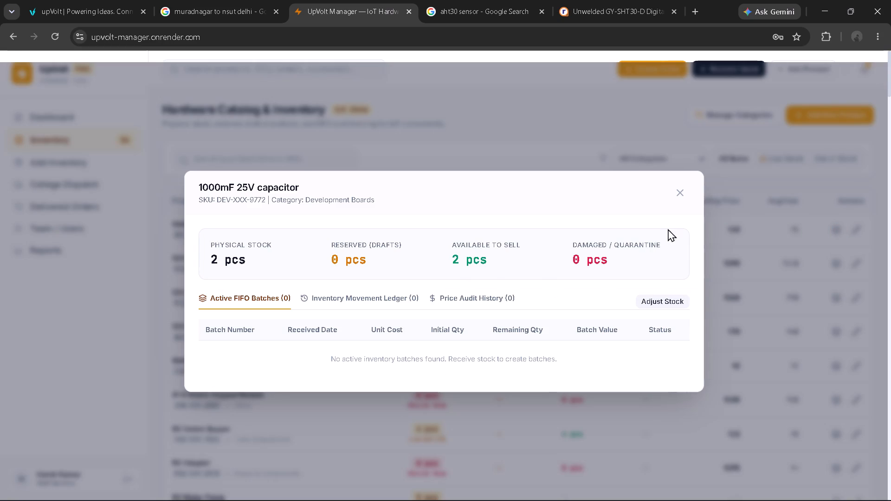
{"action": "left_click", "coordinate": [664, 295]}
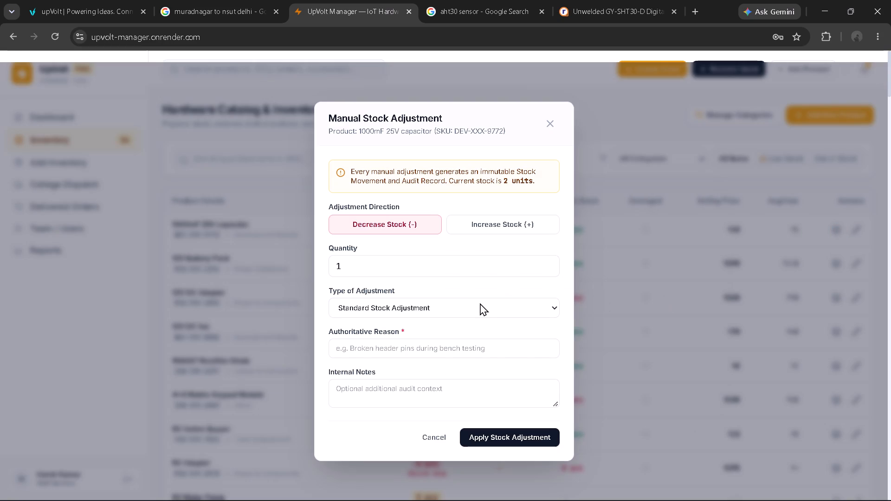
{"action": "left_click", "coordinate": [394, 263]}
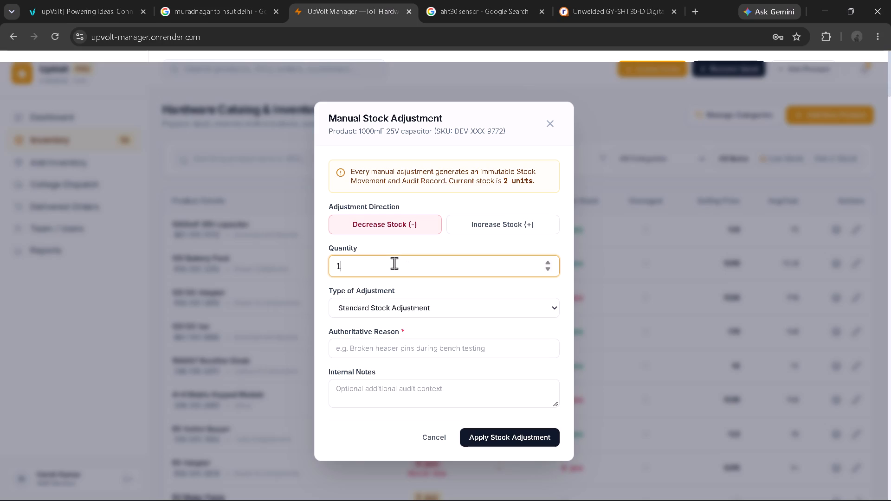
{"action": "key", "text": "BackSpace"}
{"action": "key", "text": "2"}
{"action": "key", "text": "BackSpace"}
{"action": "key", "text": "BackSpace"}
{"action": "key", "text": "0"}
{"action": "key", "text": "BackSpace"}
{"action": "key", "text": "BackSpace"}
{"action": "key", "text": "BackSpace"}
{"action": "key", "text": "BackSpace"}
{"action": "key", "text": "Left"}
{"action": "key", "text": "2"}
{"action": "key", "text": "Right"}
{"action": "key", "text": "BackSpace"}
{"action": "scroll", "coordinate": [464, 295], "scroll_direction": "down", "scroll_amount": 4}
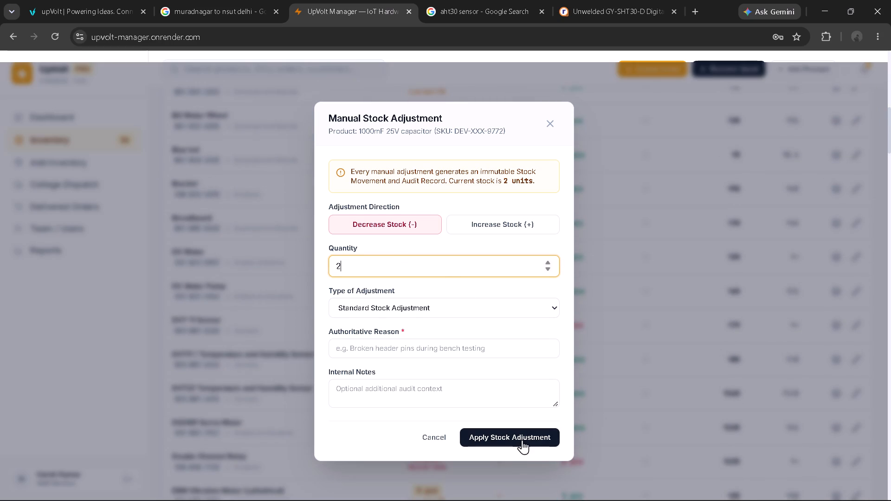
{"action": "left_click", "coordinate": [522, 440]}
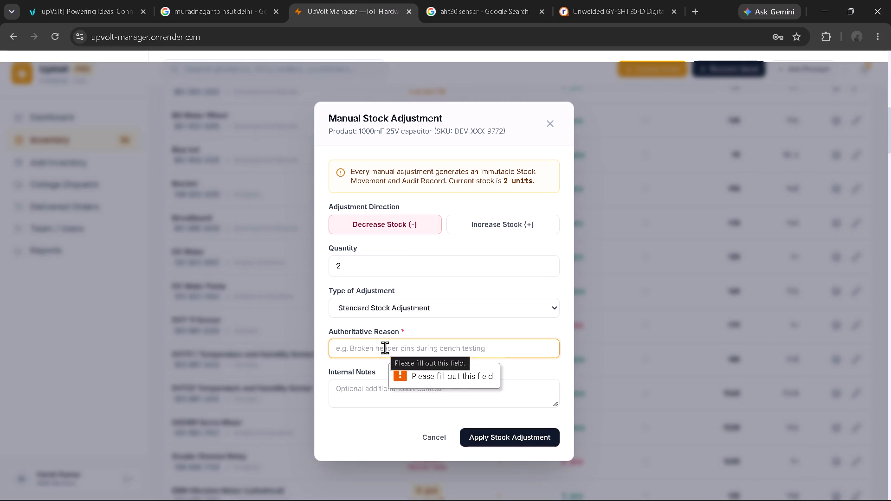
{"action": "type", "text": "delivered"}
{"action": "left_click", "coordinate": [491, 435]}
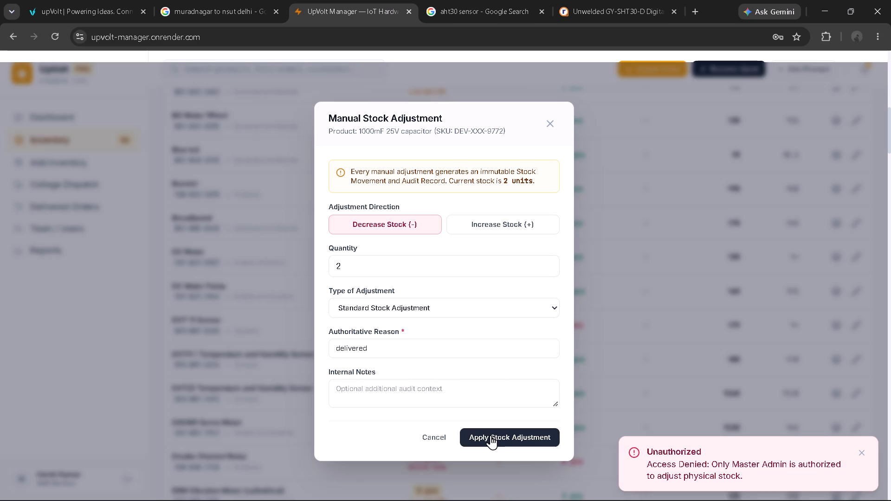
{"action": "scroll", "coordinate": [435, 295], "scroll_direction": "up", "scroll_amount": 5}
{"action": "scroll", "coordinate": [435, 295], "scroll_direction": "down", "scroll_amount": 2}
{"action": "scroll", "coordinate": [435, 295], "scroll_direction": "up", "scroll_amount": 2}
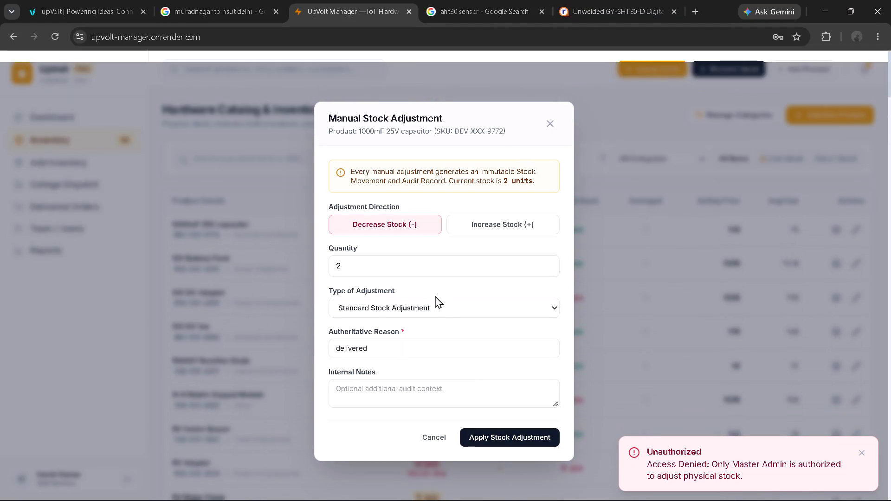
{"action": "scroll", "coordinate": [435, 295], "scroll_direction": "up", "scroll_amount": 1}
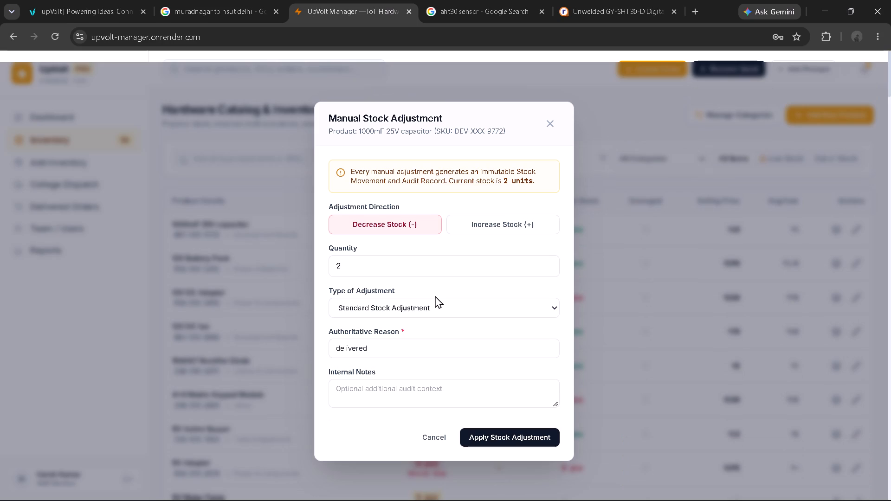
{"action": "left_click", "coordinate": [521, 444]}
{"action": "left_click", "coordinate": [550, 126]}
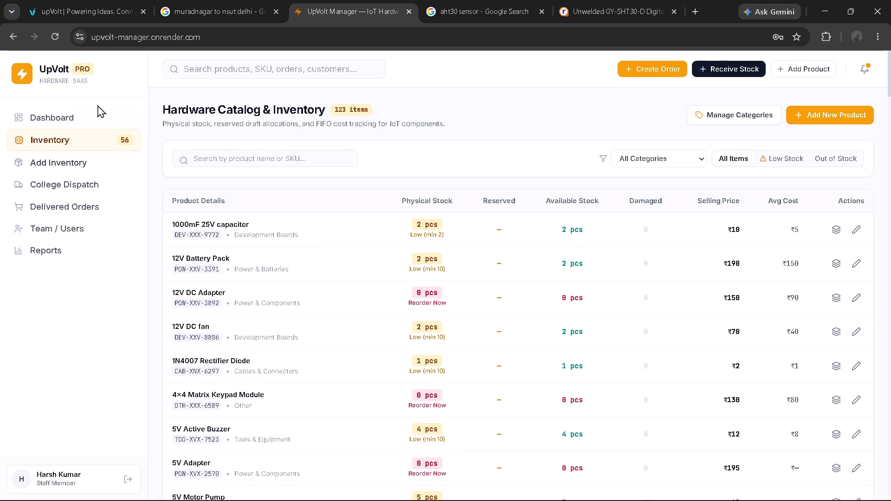
Look through the dashboard, inventory, College Dispatch and Reports pages of UpVolt Manager.
{"action": "left_click", "coordinate": [96, 113]}
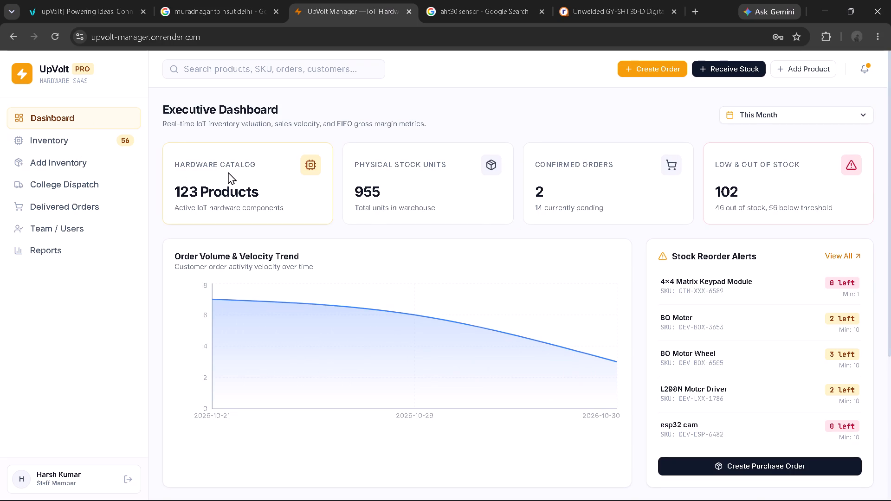
{"action": "scroll", "coordinate": [228, 172], "scroll_direction": "down", "scroll_amount": 1}
{"action": "left_click", "coordinate": [96, 139]}
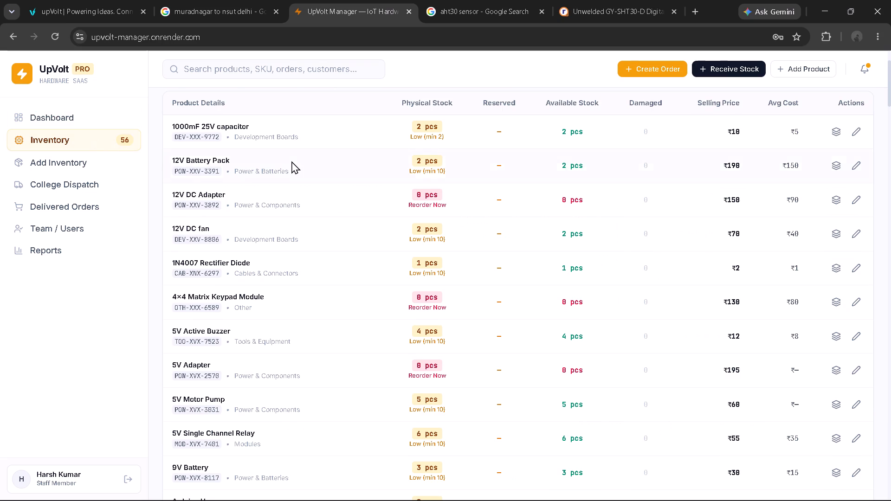
{"action": "scroll", "coordinate": [291, 161], "scroll_direction": "up", "scroll_amount": 5}
{"action": "left_click", "coordinate": [100, 161]}
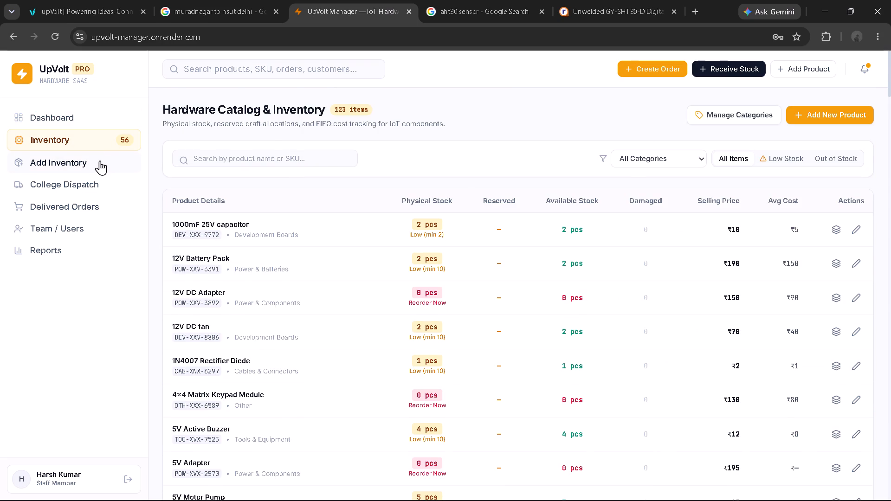
{"action": "left_click", "coordinate": [75, 187]}
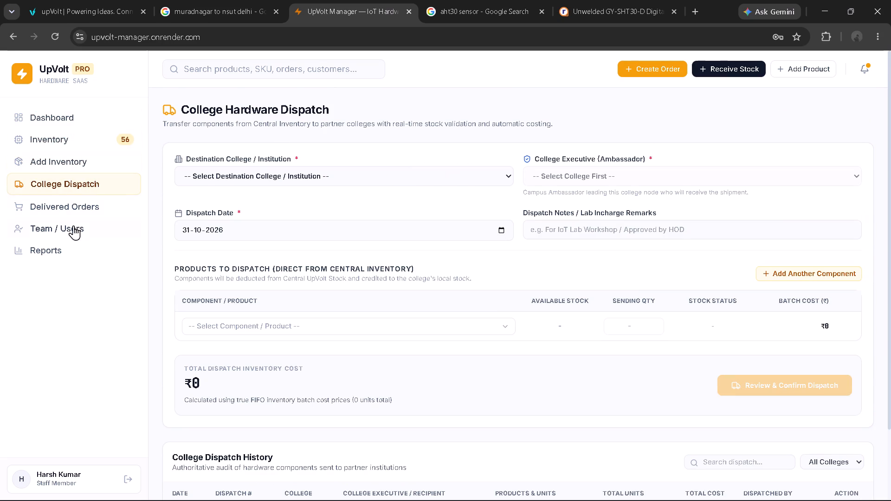
{"action": "left_click", "coordinate": [70, 247]}
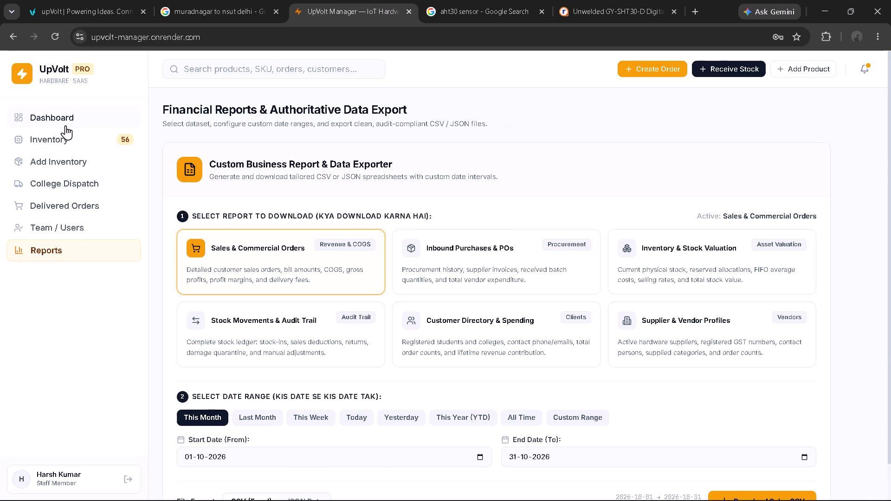
{"action": "left_click", "coordinate": [65, 123]}
{"action": "scroll", "coordinate": [345, 173], "scroll_direction": "left", "scroll_amount": 4}
{"action": "scroll", "coordinate": [345, 173], "scroll_direction": "up", "scroll_amount": 1}
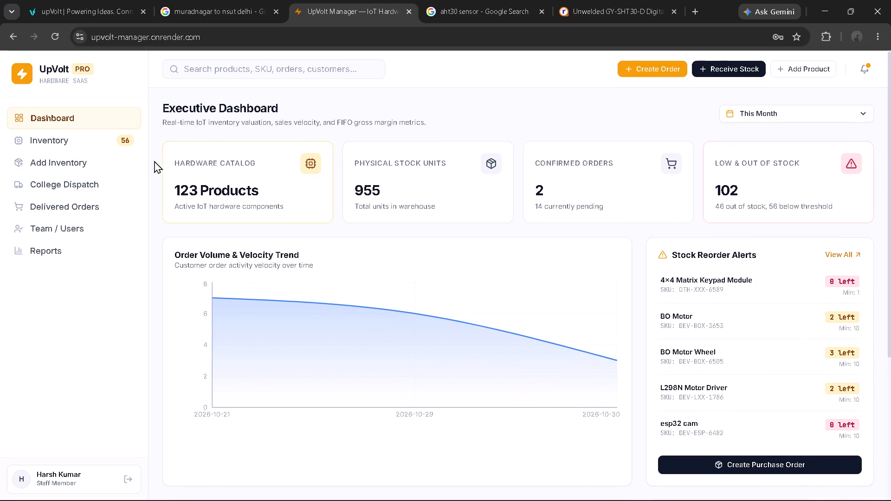
{"action": "left_click", "coordinate": [116, 145]}
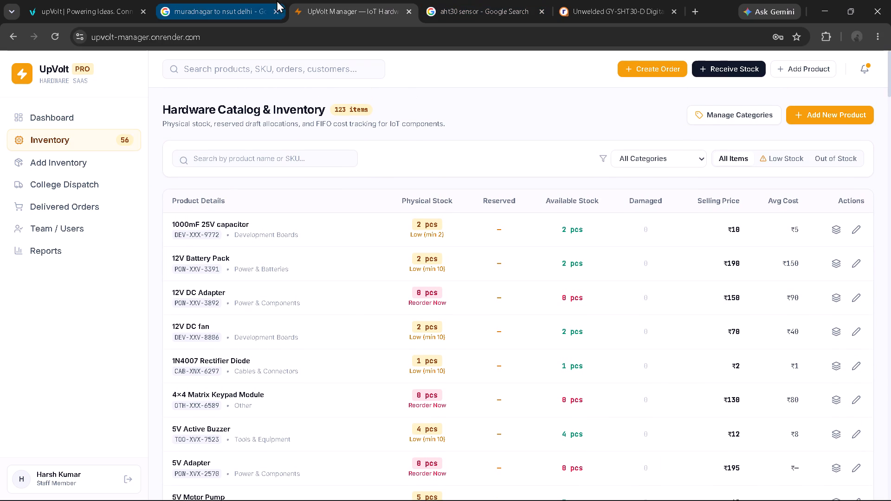
Switch to the upVolt admin portal and clear the "capa" search to list all products.
{"action": "left_click", "coordinate": [23, 0]}
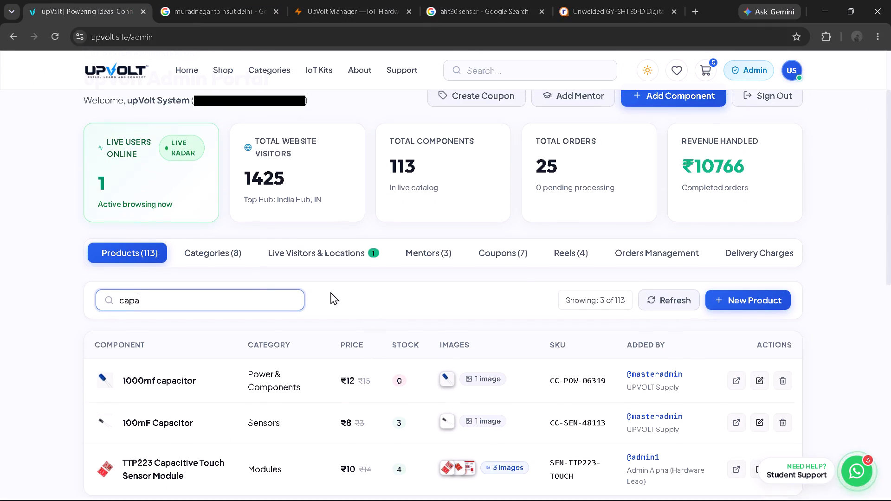
{"action": "key", "text": "BackSpace"}
{"action": "key", "text": "BackSpace"}
{"action": "key", "text": "BackSpace"}
{"action": "key", "text": "BackSpace"}
{"action": "key", "text": "BackSpace"}
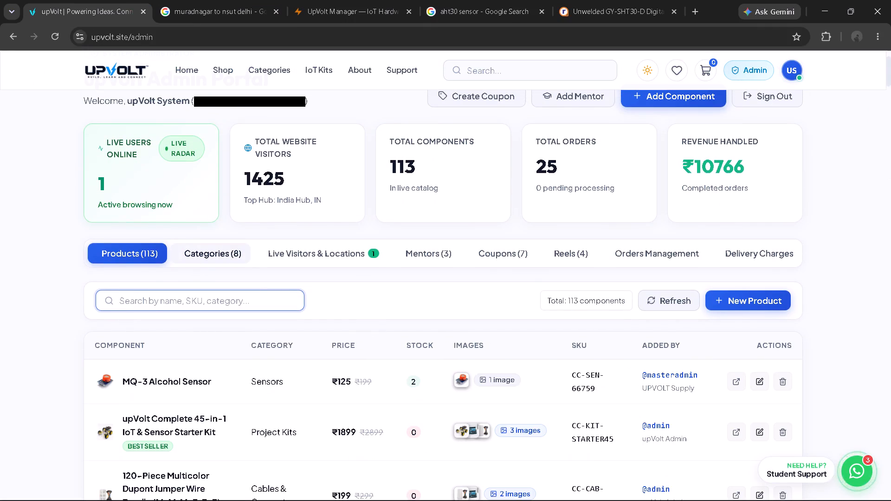
Delete the 0.96 inch I2C OLED Display Module (128x64 Blue/Yellow) from the product catalog, using DELETE as the confirmation text.
{"action": "scroll", "coordinate": [445, 339], "scroll_direction": "down", "scroll_amount": 3}
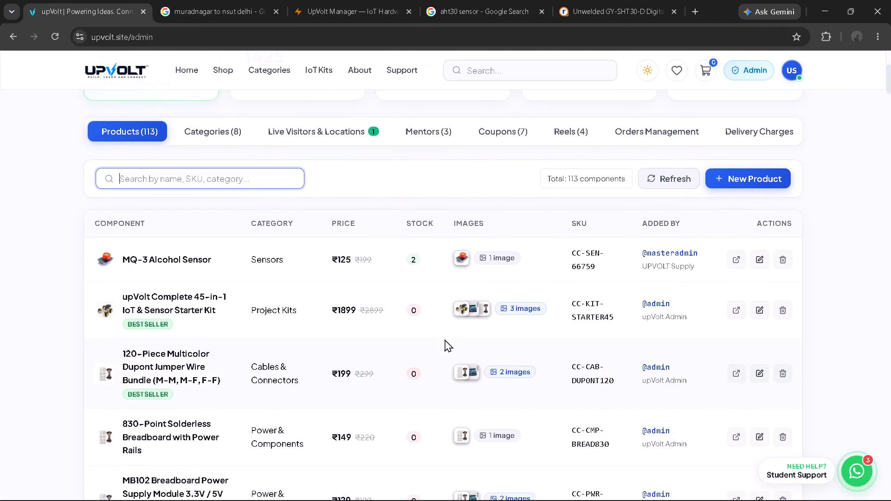
{"action": "scroll", "coordinate": [445, 339], "scroll_direction": "down", "scroll_amount": 4}
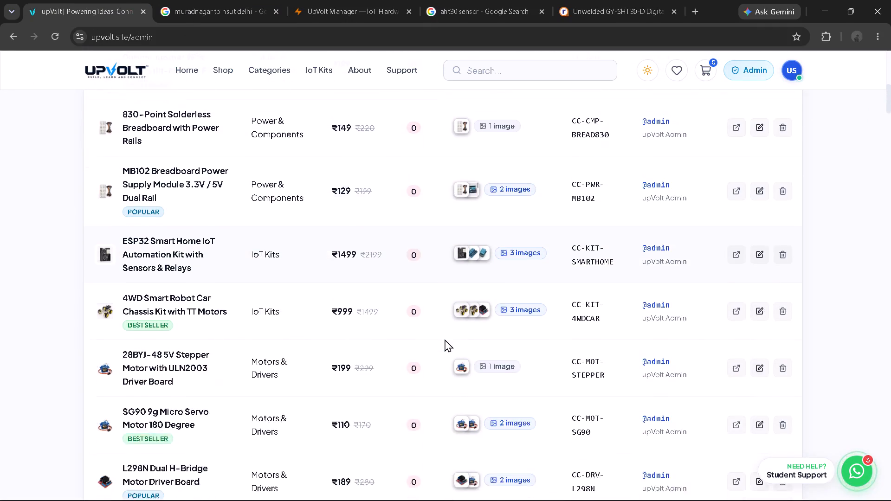
{"action": "scroll", "coordinate": [445, 339], "scroll_direction": "down", "scroll_amount": 6}
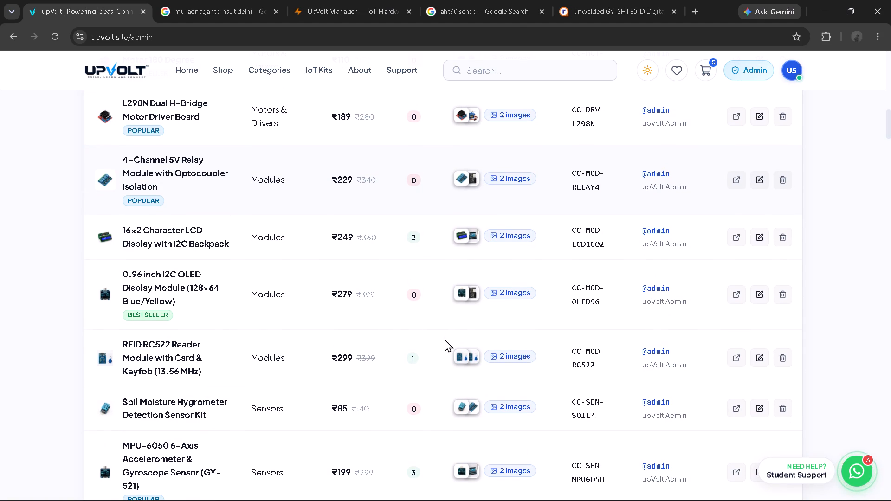
{"action": "scroll", "coordinate": [445, 339], "scroll_direction": "down", "scroll_amount": 2}
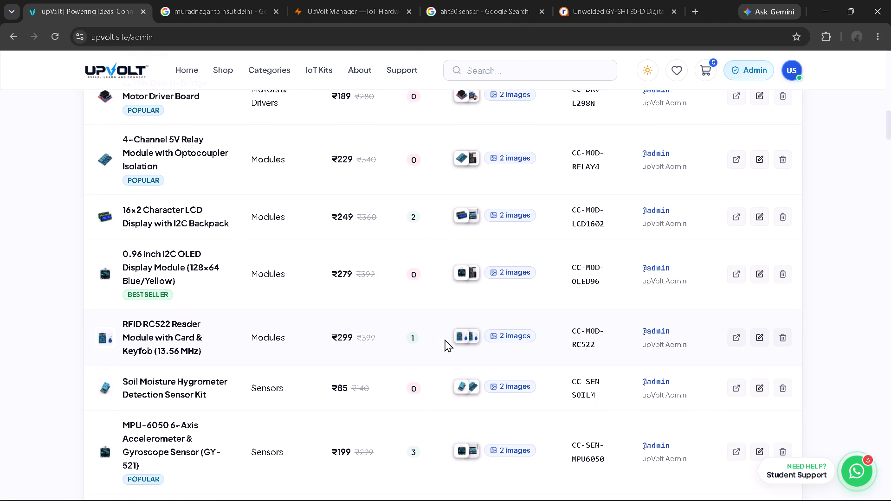
{"action": "scroll", "coordinate": [445, 339], "scroll_direction": "down", "scroll_amount": 1}
{"action": "left_click", "coordinate": [782, 270]}
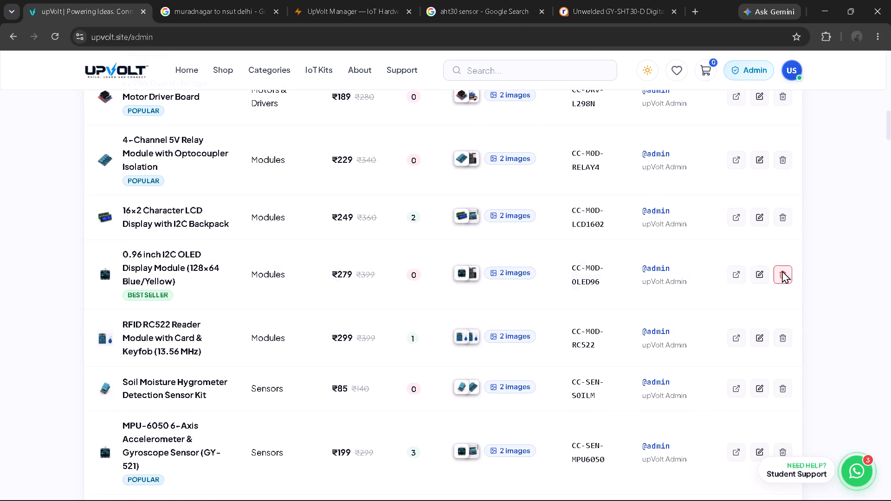
{"action": "left_click", "coordinate": [448, 358]}
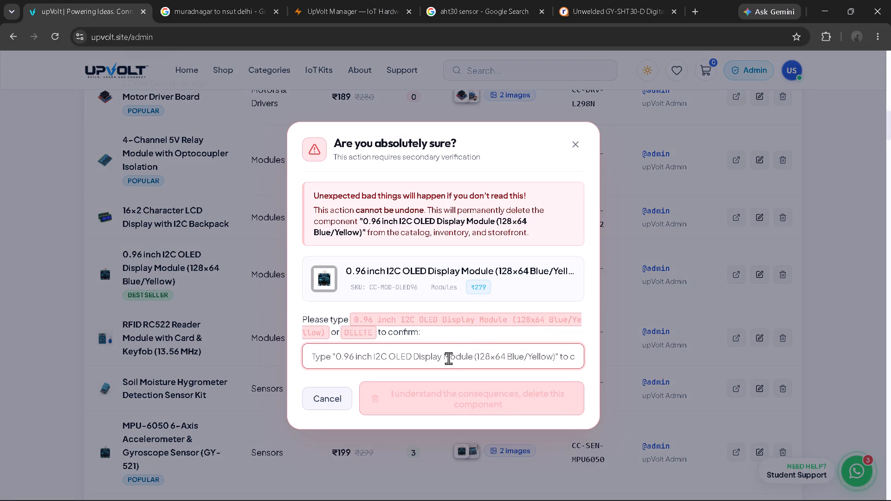
{"action": "type", "text": "DELETE"}
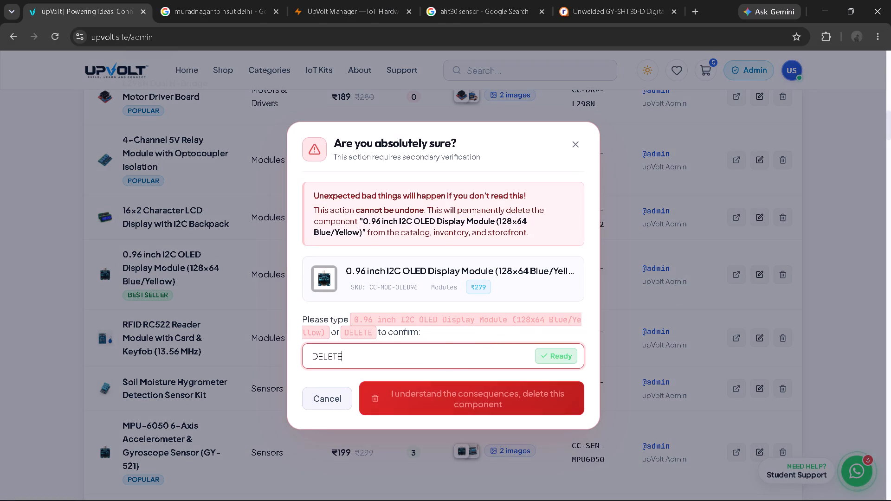
{"action": "left_click", "coordinate": [531, 382]}
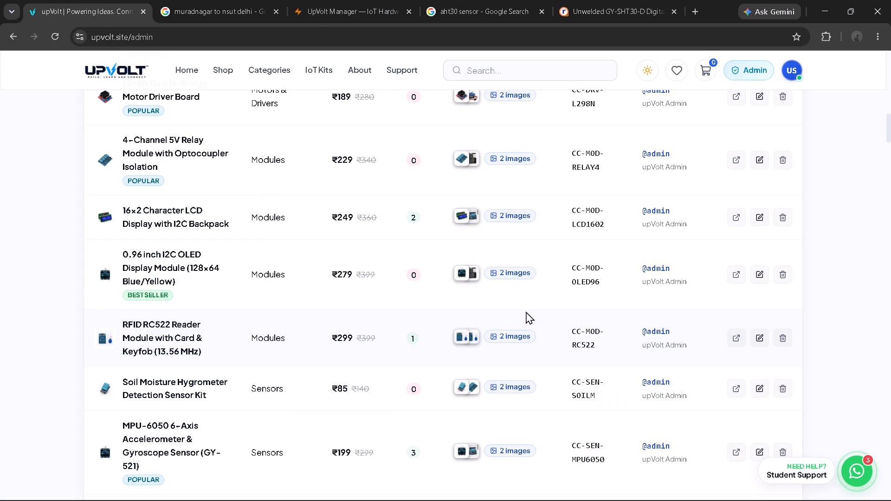
Review the stock quantities in the product catalog from the display and sensor modules down to the HX711 Load Cell and adapters.
{"action": "scroll", "coordinate": [477, 296], "scroll_direction": "down", "scroll_amount": 1}
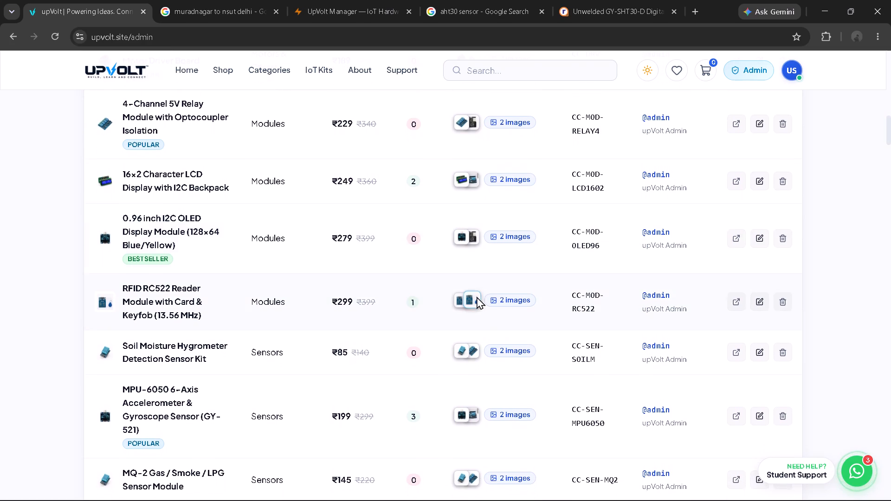
{"action": "scroll", "coordinate": [477, 296], "scroll_direction": "down", "scroll_amount": 1}
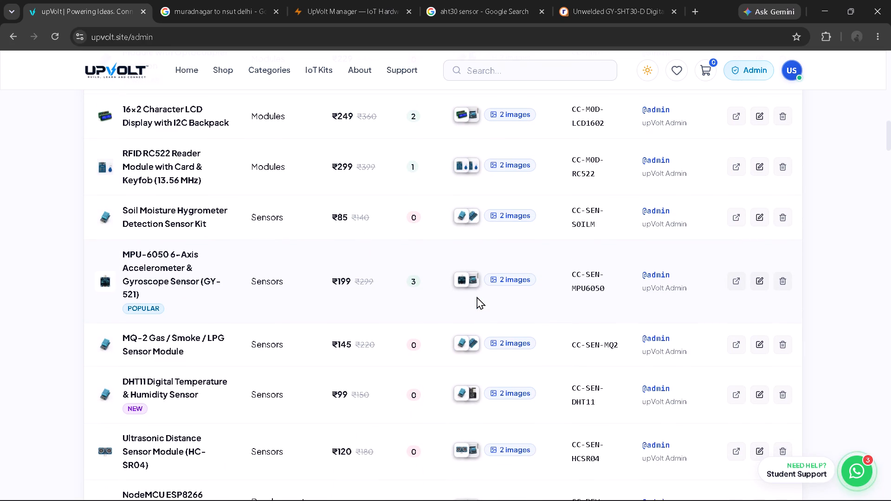
{"action": "scroll", "coordinate": [477, 296], "scroll_direction": "down", "scroll_amount": 2}
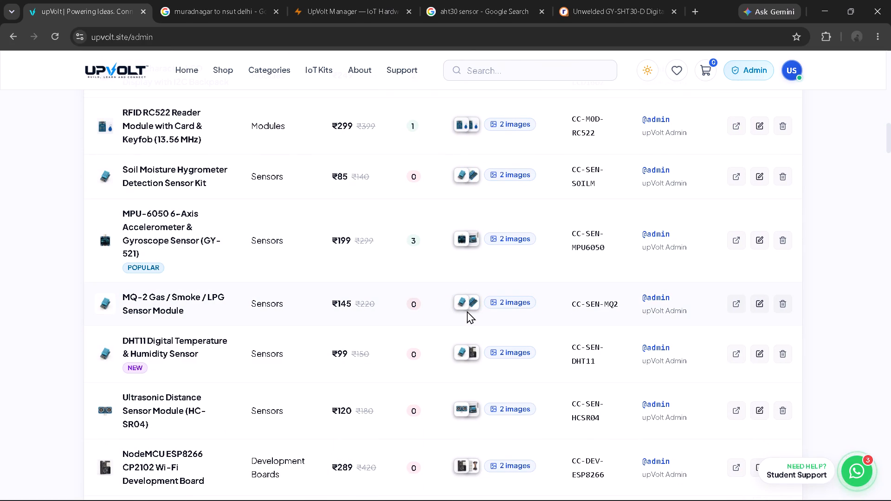
{"action": "scroll", "coordinate": [467, 311], "scroll_direction": "right", "scroll_amount": 1}
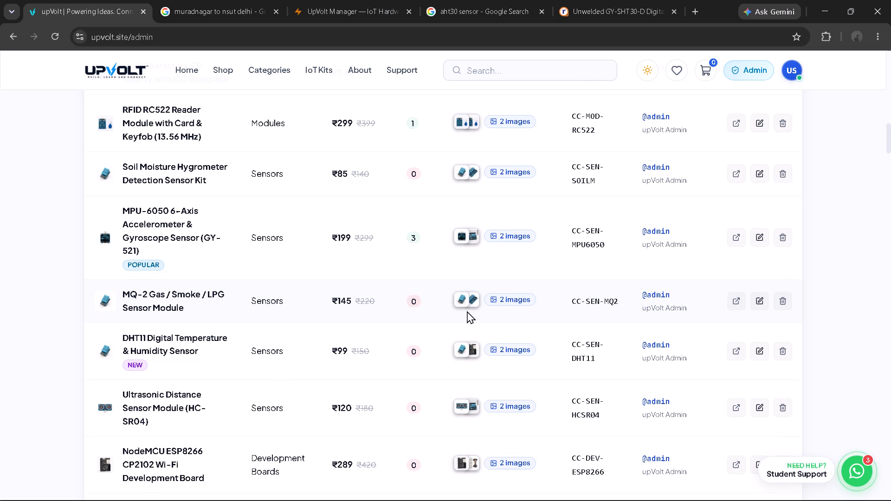
{"action": "scroll", "coordinate": [467, 311], "scroll_direction": "right", "scroll_amount": 1}
{"action": "scroll", "coordinate": [467, 311], "scroll_direction": "down", "scroll_amount": 1}
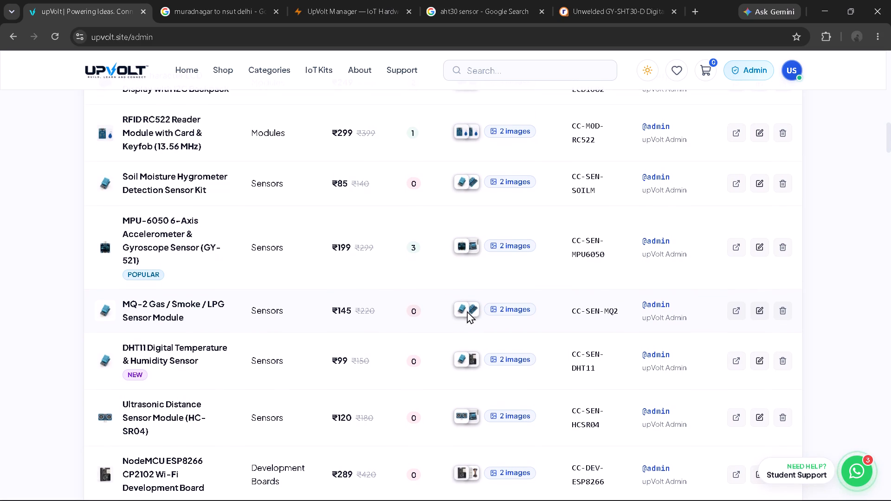
{"action": "scroll", "coordinate": [467, 311], "scroll_direction": "down", "scroll_amount": 2}
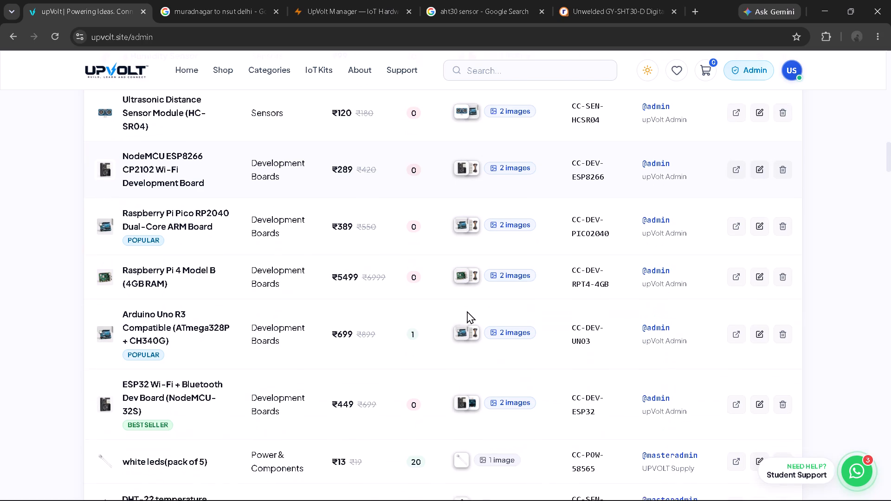
{"action": "scroll", "coordinate": [467, 311], "scroll_direction": "down", "scroll_amount": 2}
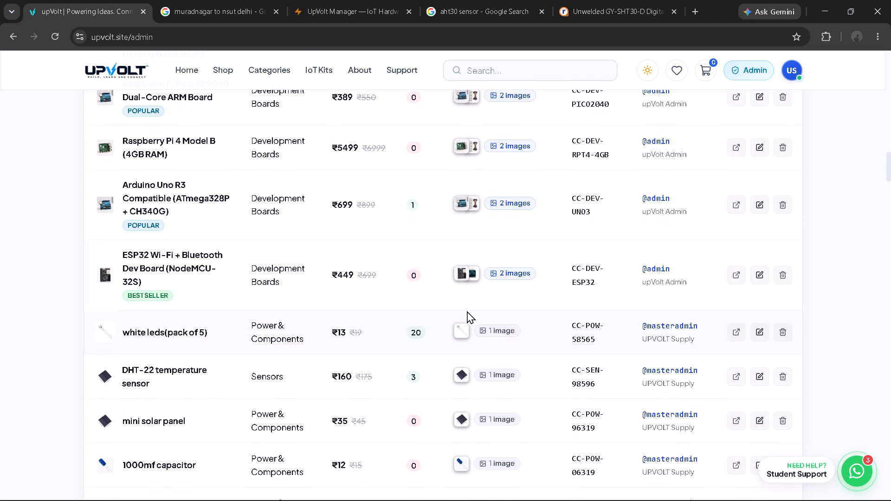
{"action": "scroll", "coordinate": [467, 311], "scroll_direction": "down", "scroll_amount": 2}
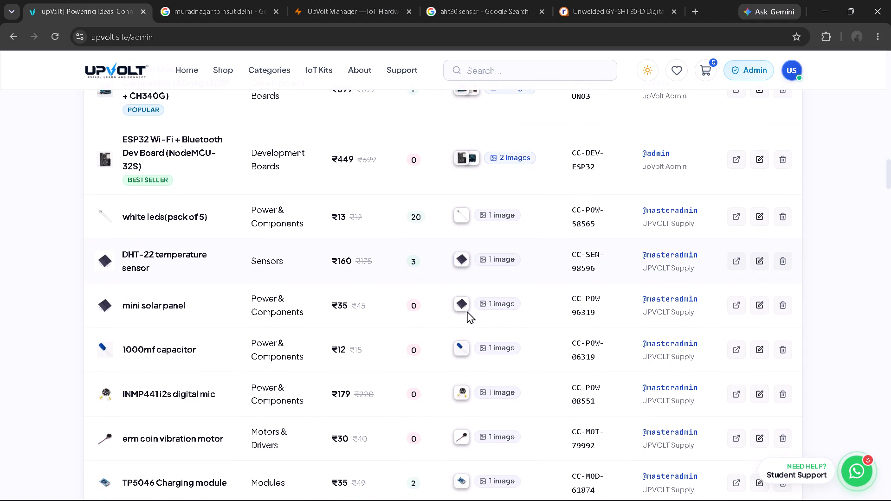
{"action": "scroll", "coordinate": [467, 311], "scroll_direction": "down", "scroll_amount": 2}
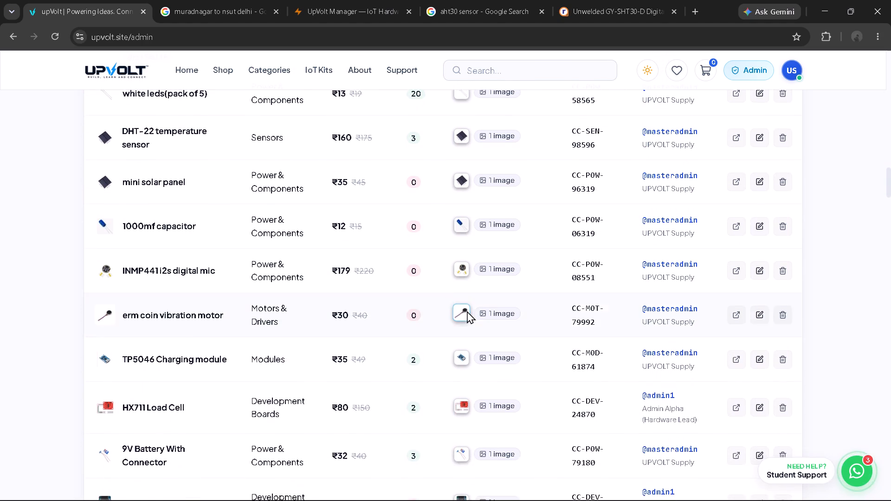
{"action": "scroll", "coordinate": [467, 311], "scroll_direction": "down", "scroll_amount": 1}
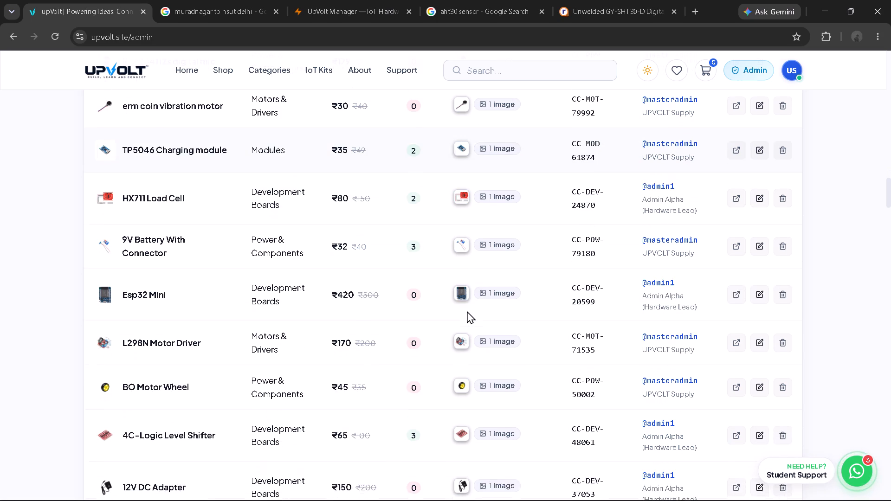
{"action": "scroll", "coordinate": [467, 311], "scroll_direction": "down", "scroll_amount": 1}
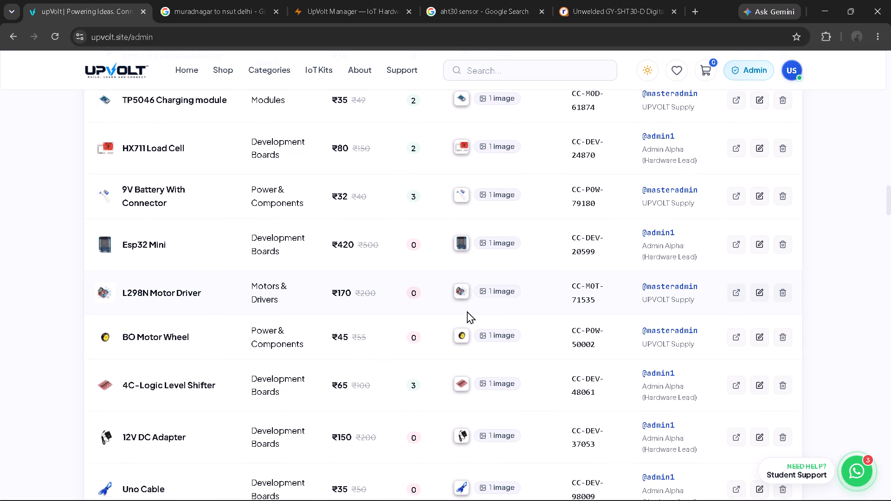
{"action": "scroll", "coordinate": [467, 311], "scroll_direction": "down", "scroll_amount": 3}
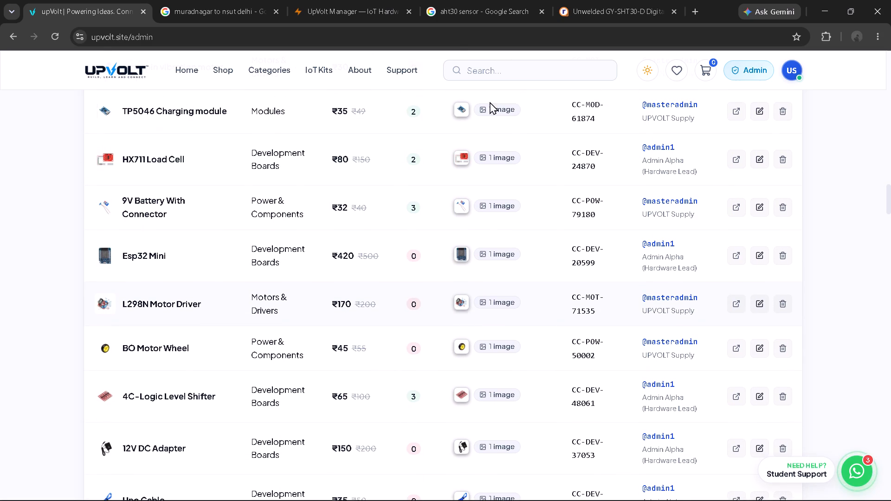
Search Google for "hx711 load cell" in a new browser tab.
{"action": "left_click", "coordinate": [610, 0]}
{"action": "left_click", "coordinate": [695, 6]}
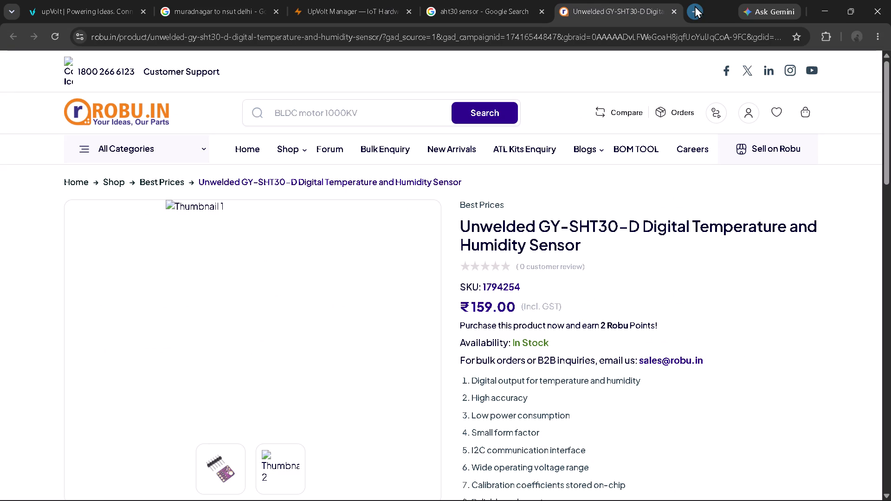
{"action": "type", "text": "hx711 load cell"}
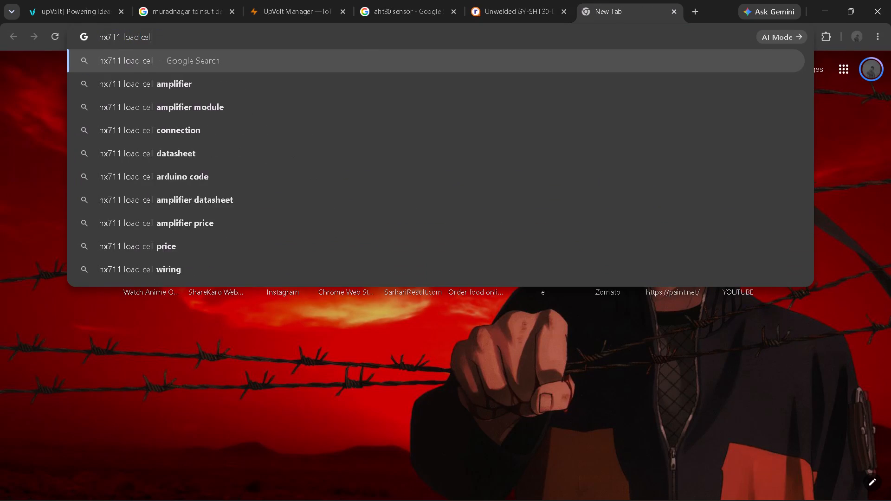
{"action": "key", "text": "Return"}
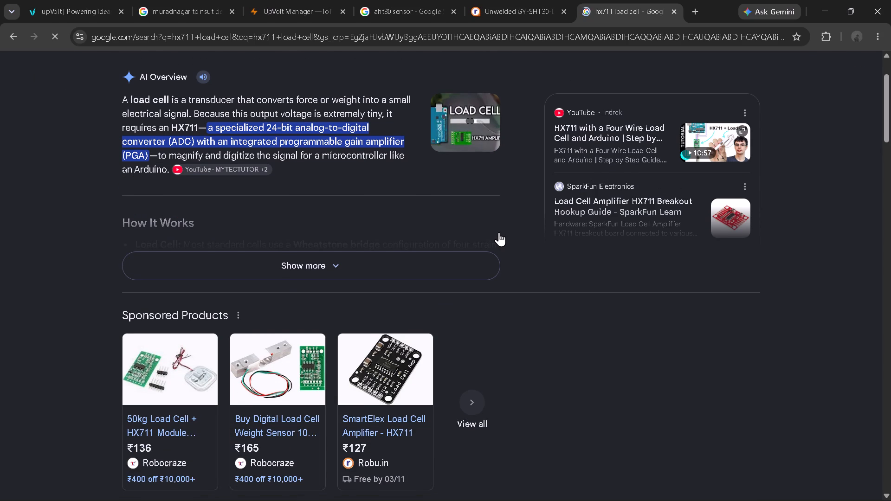
Switch back to the upVolt admin catalog and try to save the HX711 Load Cell with a stock quantity of 1.
{"action": "left_click", "coordinate": [76, 14]}
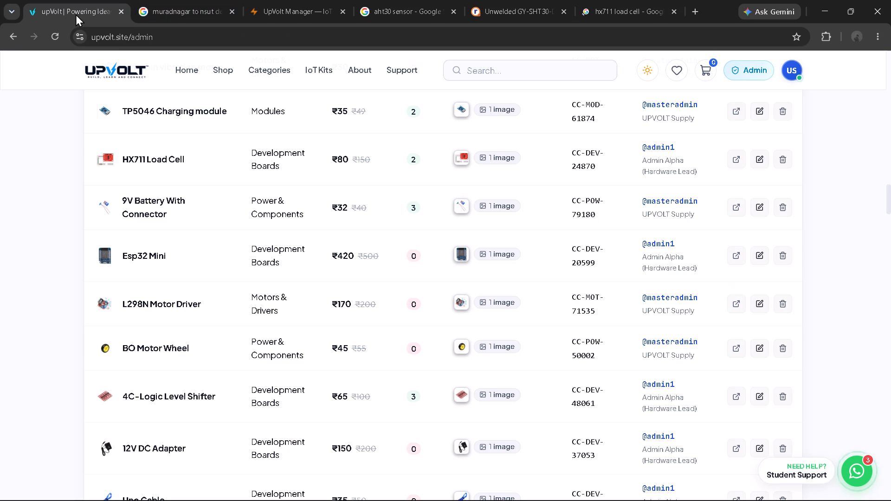
{"action": "left_click", "coordinate": [758, 159]}
{"action": "scroll", "coordinate": [479, 306], "scroll_direction": "down", "scroll_amount": 1}
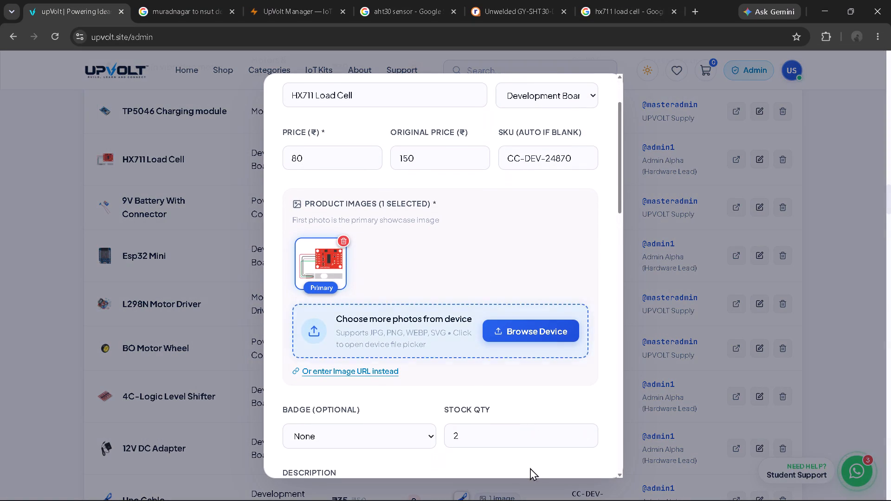
{"action": "left_click", "coordinate": [511, 441]}
{"action": "key", "text": "BackSpace"}
{"action": "key", "text": "1"}
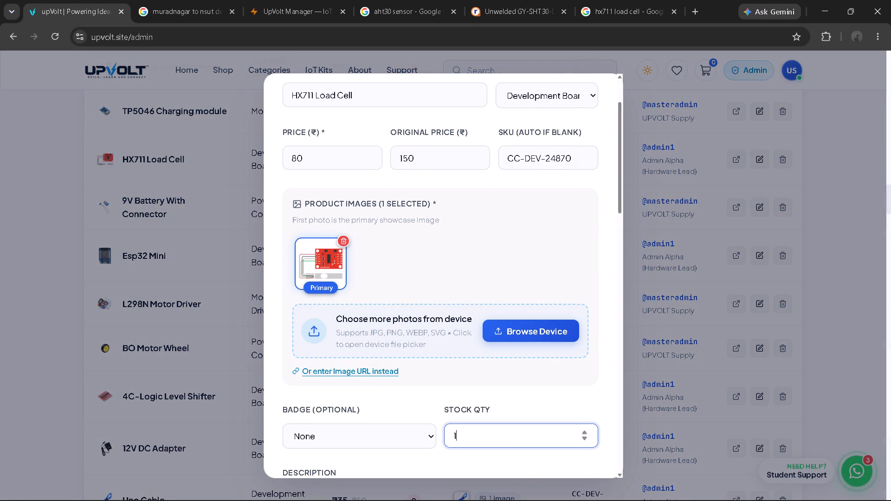
{"action": "scroll", "coordinate": [478, 267], "scroll_direction": "down", "scroll_amount": 6}
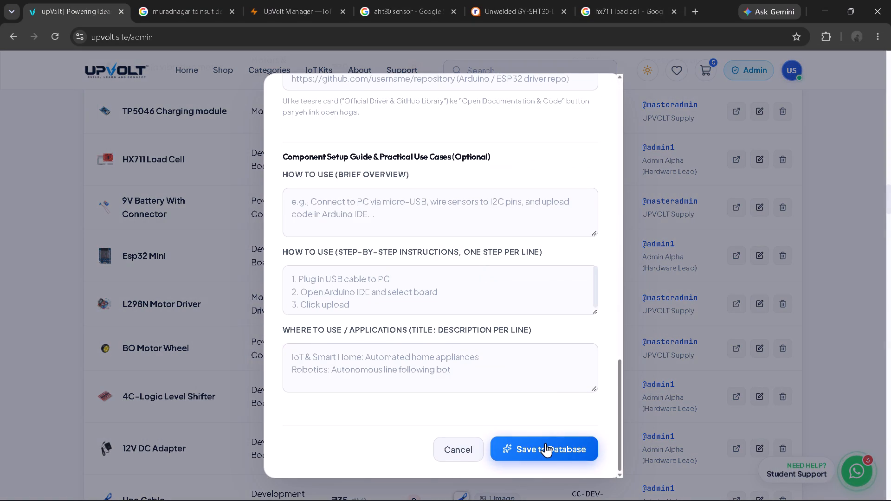
{"action": "left_click", "coordinate": [545, 443]}
{"action": "left_click", "coordinate": [223, 216]}
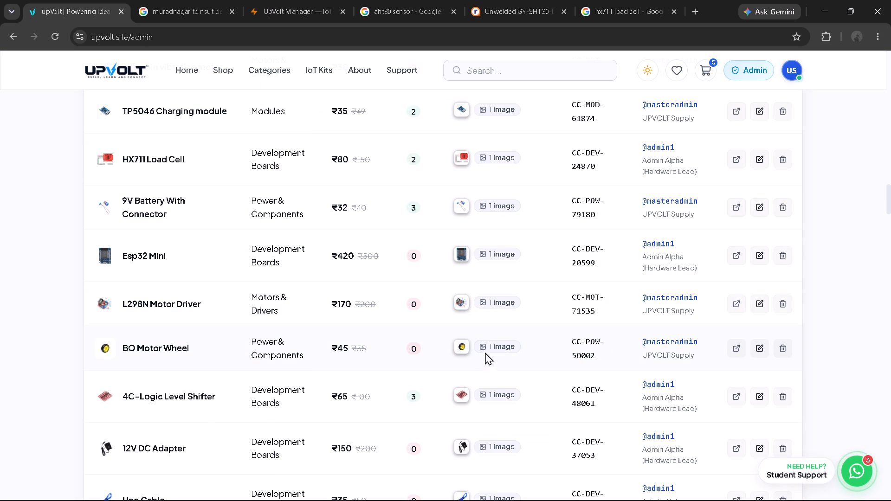
Check the catalog down to the VL53 LOX entry and replace the Google search for the load cell with "vl53 lox".
{"action": "scroll", "coordinate": [525, 339], "scroll_direction": "down", "scroll_amount": 2}
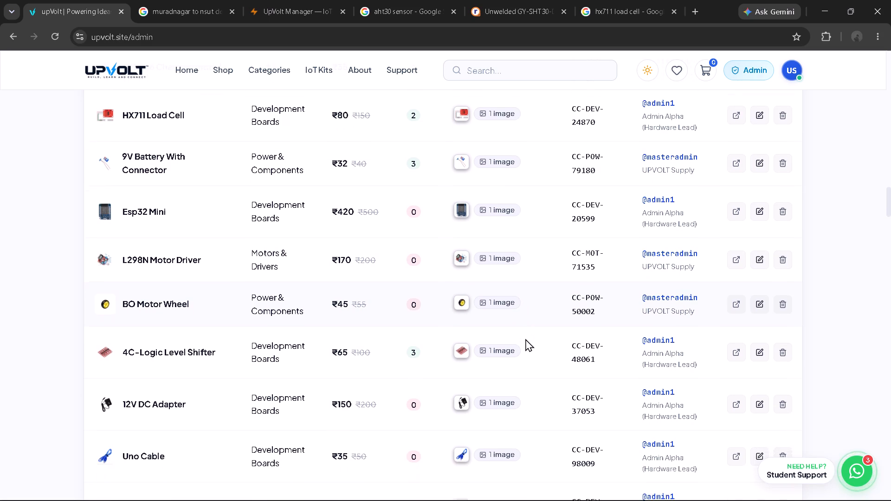
{"action": "scroll", "coordinate": [525, 339], "scroll_direction": "down", "scroll_amount": 3}
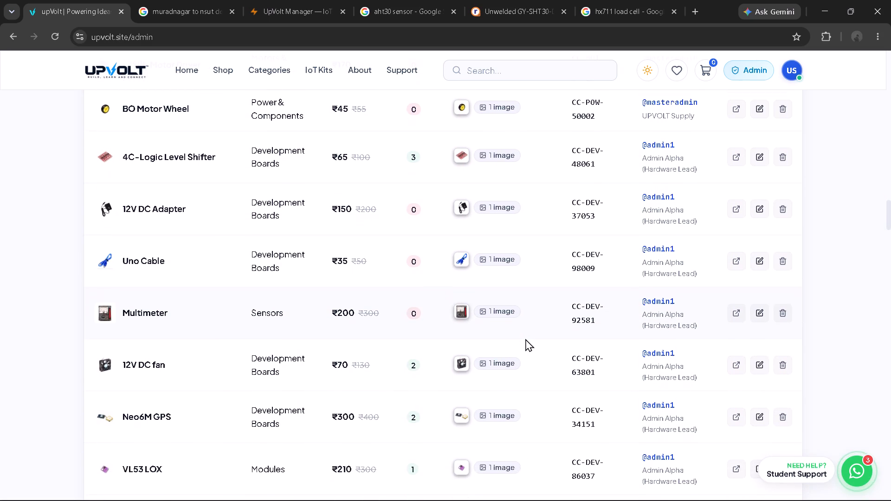
{"action": "scroll", "coordinate": [525, 339], "scroll_direction": "down", "scroll_amount": 2}
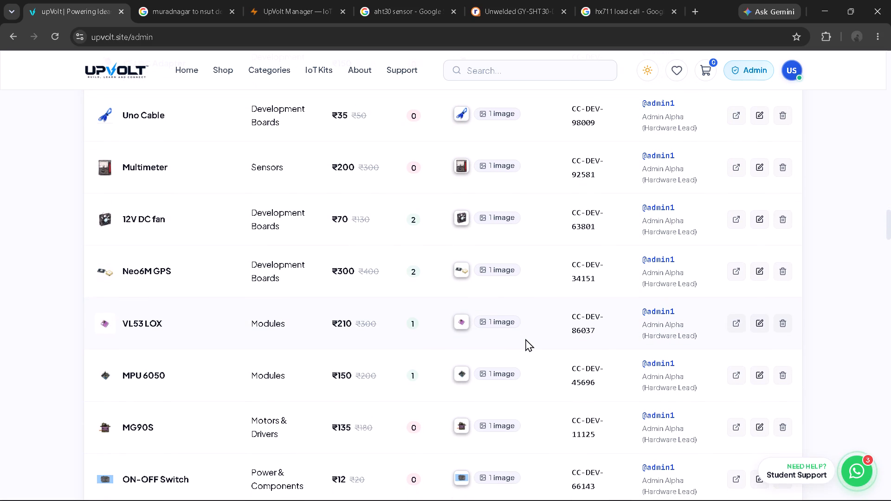
{"action": "scroll", "coordinate": [525, 339], "scroll_direction": "down", "scroll_amount": 1}
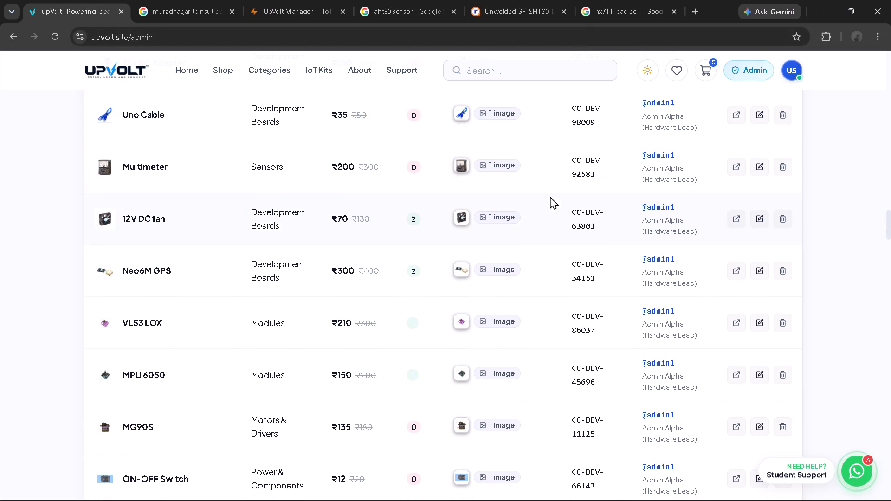
{"action": "left_click", "coordinate": [604, 0]}
{"action": "left_click", "coordinate": [364, 81]}
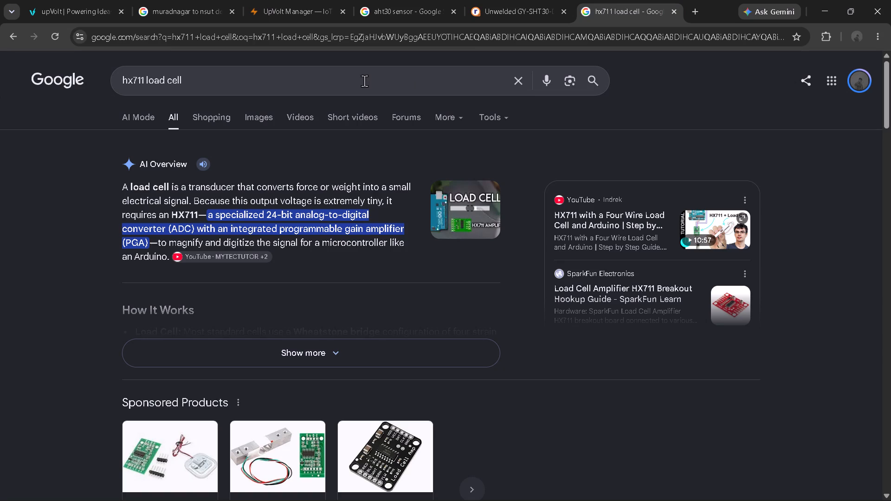
{"action": "key", "text": "BackSpace"}
{"action": "key", "text": "BackSpace"}
{"action": "key", "text": "BackSpace"}
{"action": "key", "text": "BackSpace"}
{"action": "key", "text": "BackSpace"}
{"action": "key", "text": "BackSpace"}
{"action": "key", "text": "BackSpace"}
{"action": "key", "text": "BackSpace"}
{"action": "key", "text": "BackSpace"}
{"action": "key", "text": "BackSpace"}
{"action": "key", "text": "BackSpace"}
{"action": "key", "text": "BackSpace"}
{"action": "key", "text": "BackSpace"}
{"action": "key", "text": "BackSpace"}
{"action": "key", "text": "BackSpace"}
{"action": "key", "text": "BackSpace"}
{"action": "key", "text": "BackSpace"}
{"action": "key", "text": "BackSpace"}
{"action": "key", "text": "BackSpace"}
{"action": "key", "text": "BackSpace"}
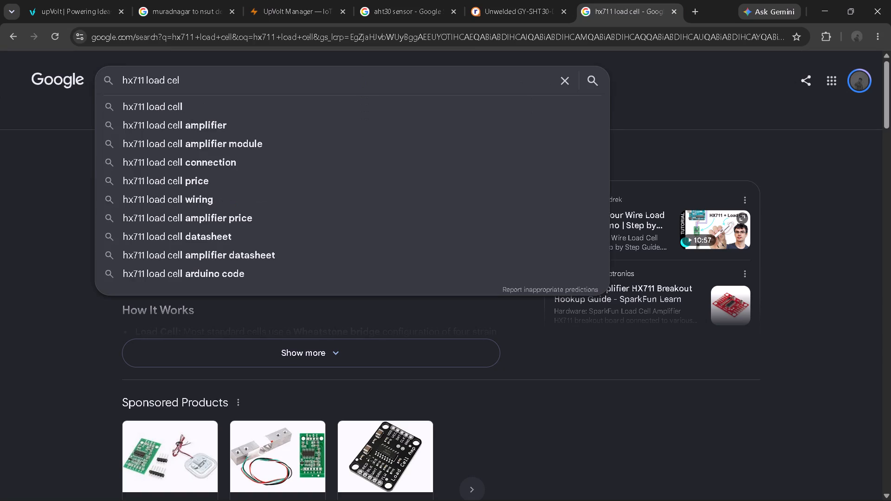
{"action": "key", "text": "BackSpace"}
{"action": "key", "text": "BackSpace"}
{"action": "type", "text": "vl53"}
{"action": "key", "text": "space"}
{"action": "type", "text": "lox"}
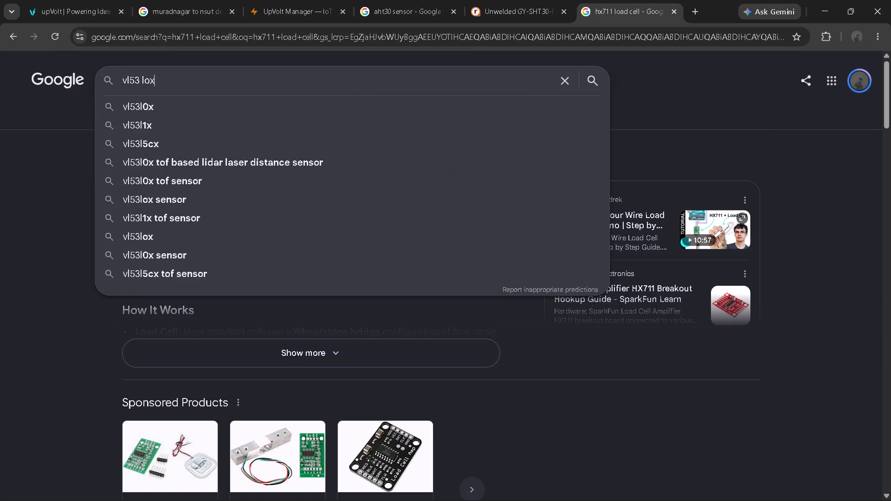
{"action": "key", "text": "Return"}
Examine the "vl53 lox" web results and the matching product images to see what the sensor looks like.
{"action": "scroll", "coordinate": [407, 194], "scroll_direction": "right", "scroll_amount": 1}
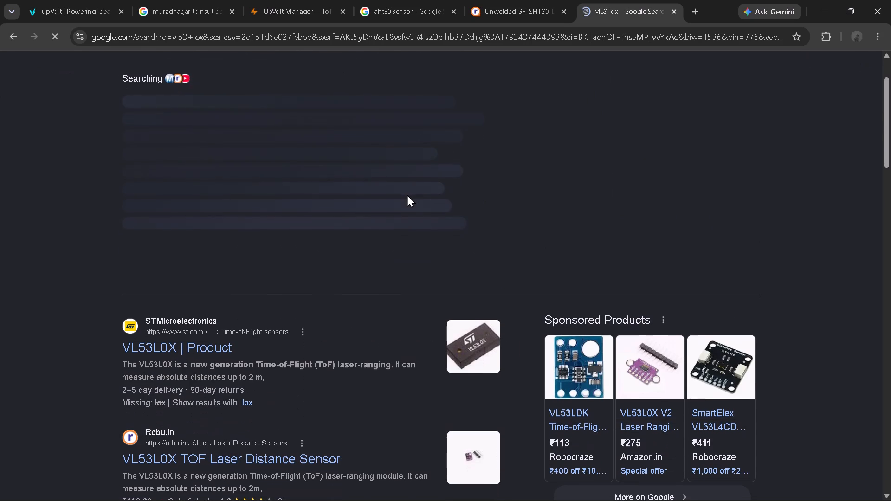
{"action": "scroll", "coordinate": [407, 194], "scroll_direction": "right", "scroll_amount": 2}
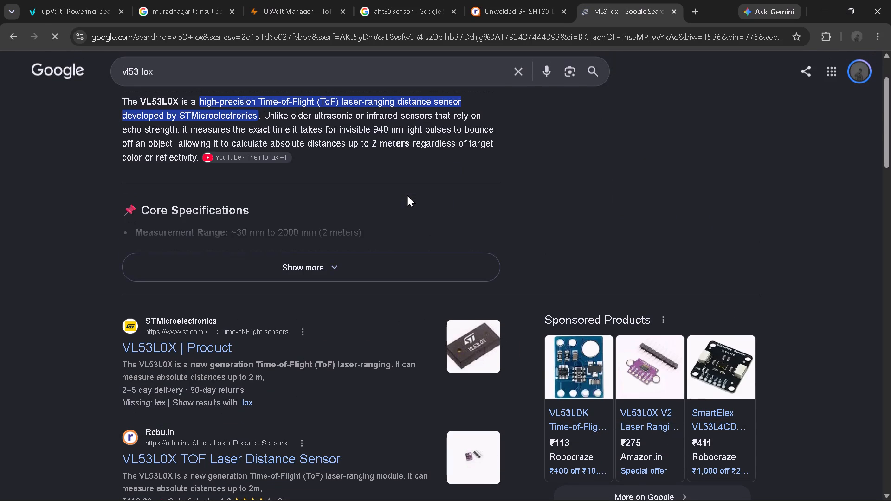
{"action": "scroll", "coordinate": [407, 194], "scroll_direction": "right", "scroll_amount": 1}
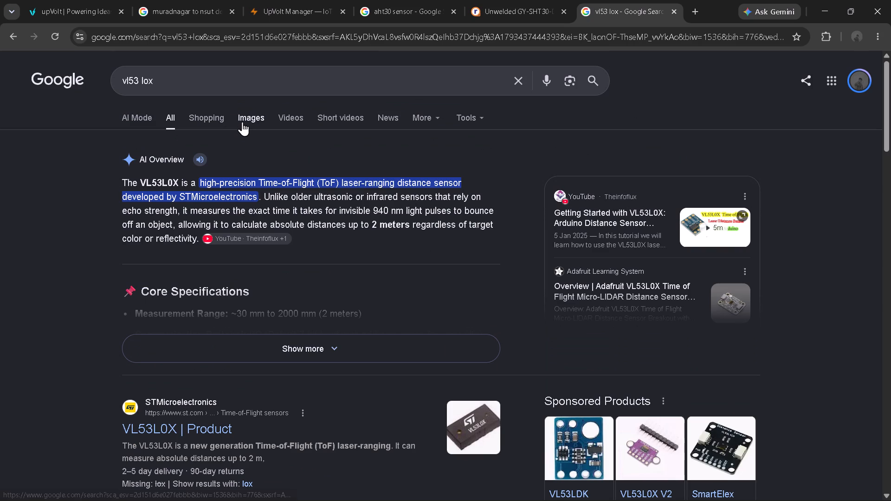
{"action": "left_click", "coordinate": [242, 122]}
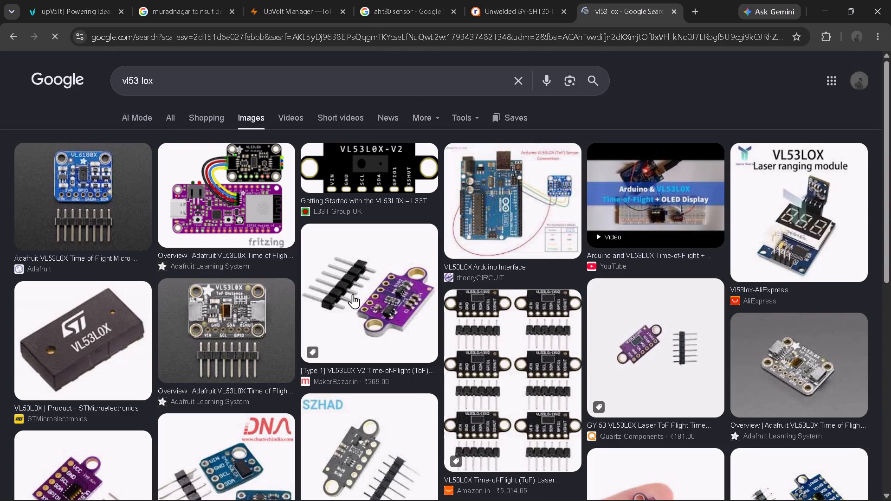
{"action": "scroll", "coordinate": [355, 291], "scroll_direction": "down", "scroll_amount": 2}
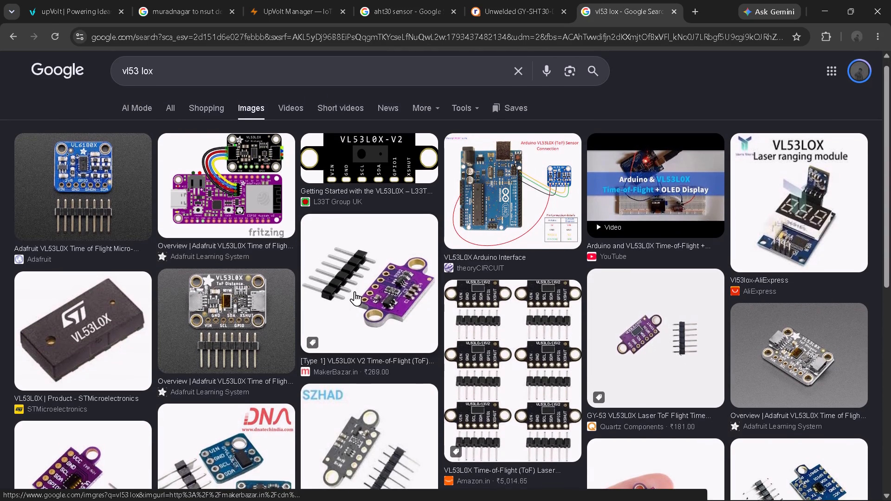
{"action": "scroll", "coordinate": [355, 291], "scroll_direction": "down", "scroll_amount": 1}
{"action": "scroll", "coordinate": [355, 291], "scroll_direction": "up", "scroll_amount": 2}
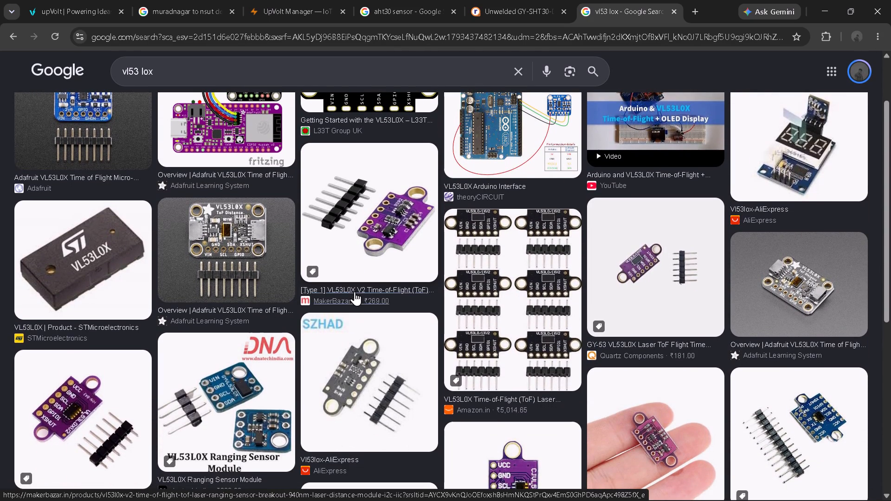
{"action": "scroll", "coordinate": [355, 291], "scroll_direction": "up", "scroll_amount": 1}
Return to the upVolt admin catalog, check stock from VL53 LOX down to the BC547 Transistor, and view the transistor's edit details without changing them.
{"action": "left_click", "coordinate": [80, 1]}
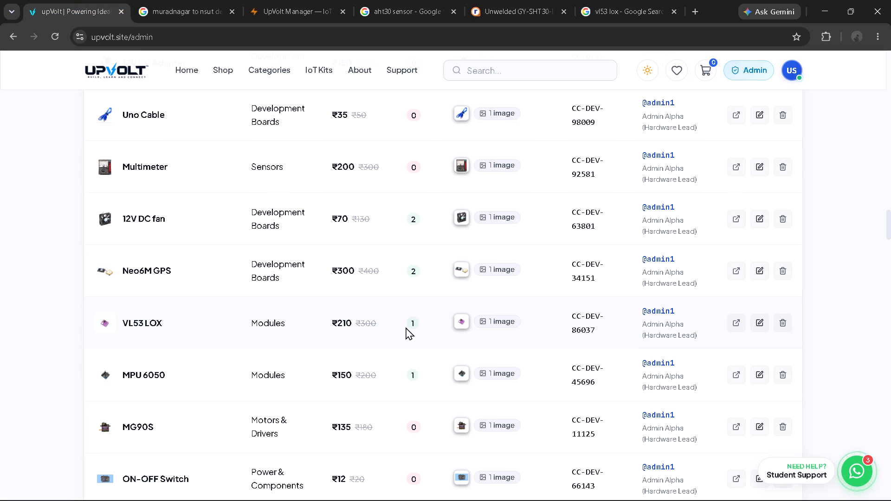
{"action": "scroll", "coordinate": [406, 327], "scroll_direction": "down", "scroll_amount": 1}
{"action": "scroll", "coordinate": [406, 327], "scroll_direction": "up", "scroll_amount": 1}
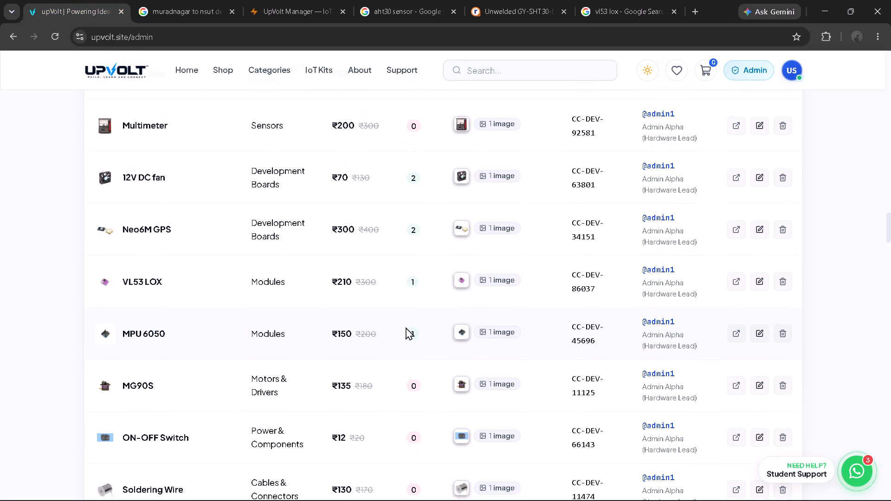
{"action": "scroll", "coordinate": [406, 327], "scroll_direction": "up", "scroll_amount": 1}
{"action": "scroll", "coordinate": [379, 370], "scroll_direction": "down", "scroll_amount": 1}
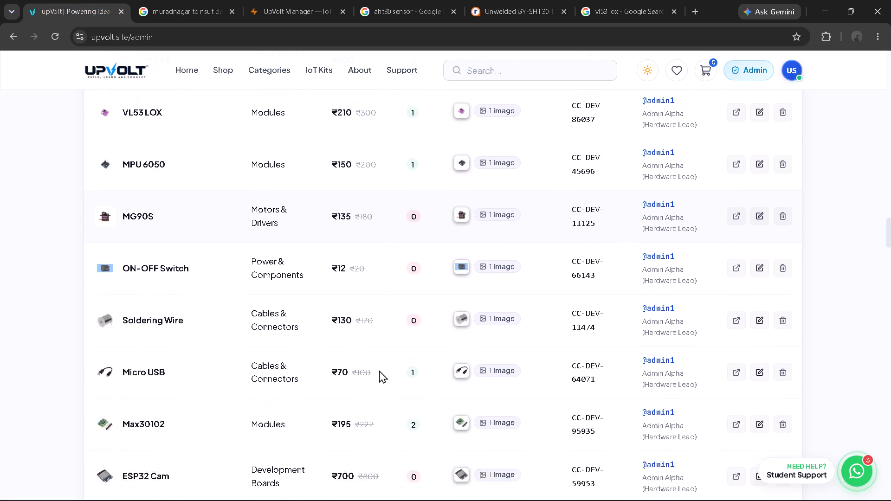
{"action": "scroll", "coordinate": [379, 370], "scroll_direction": "down", "scroll_amount": 2}
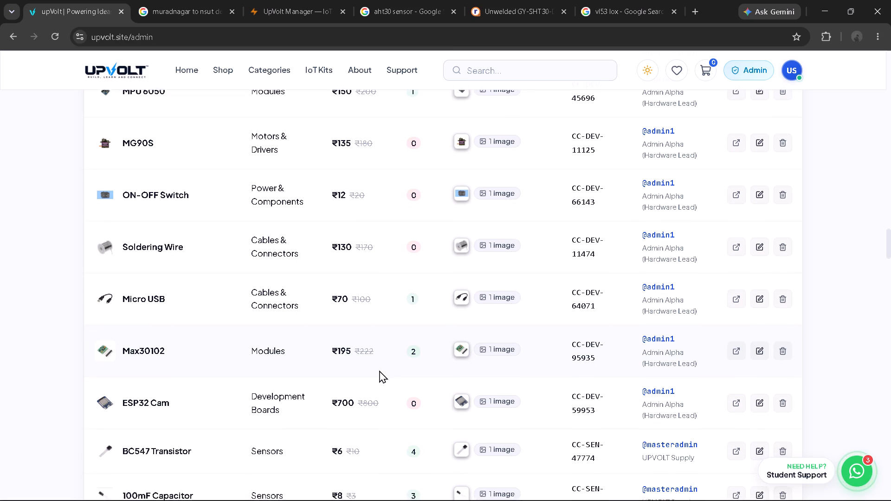
{"action": "scroll", "coordinate": [379, 370], "scroll_direction": "down", "scroll_amount": 2}
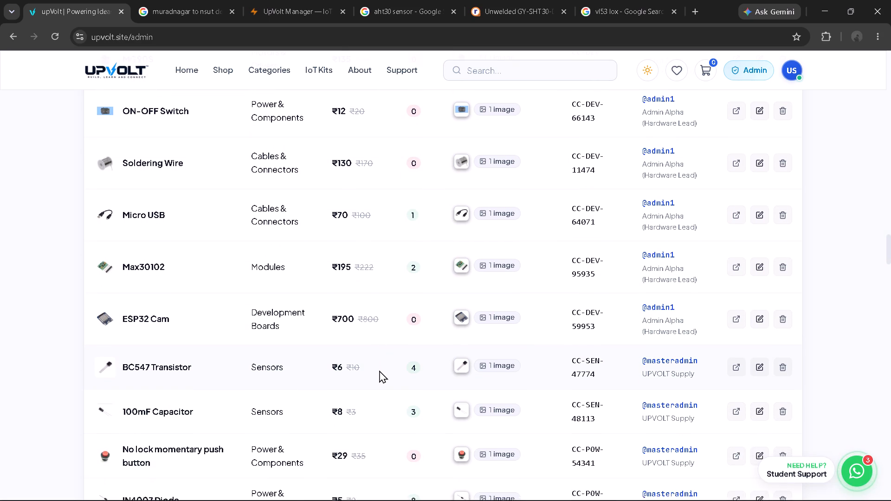
{"action": "scroll", "coordinate": [379, 370], "scroll_direction": "down", "scroll_amount": 2}
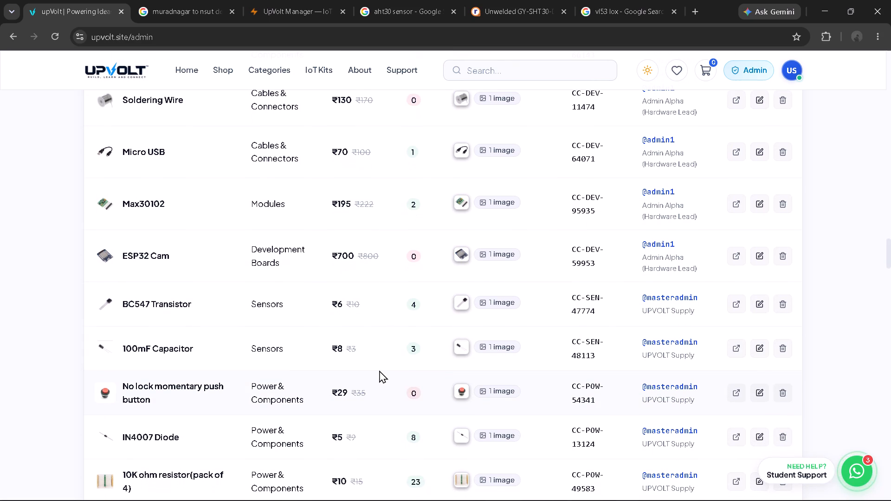
{"action": "scroll", "coordinate": [379, 370], "scroll_direction": "down", "scroll_amount": 1}
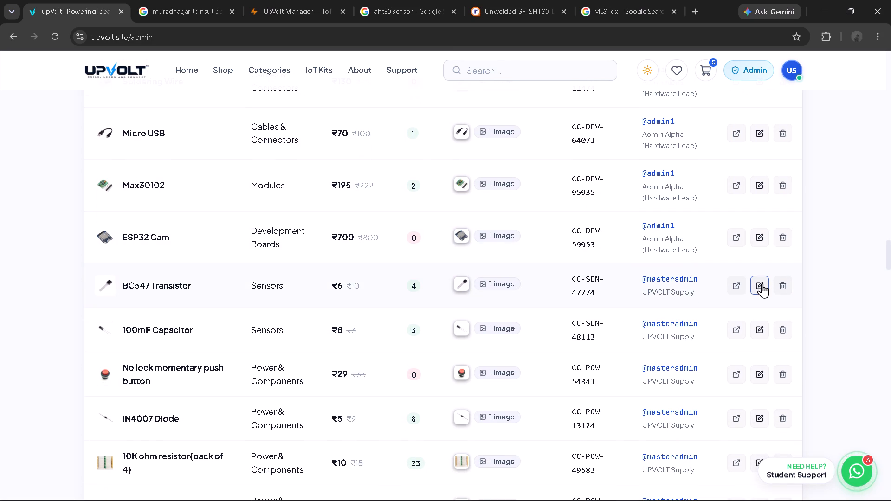
{"action": "left_click", "coordinate": [762, 283]}
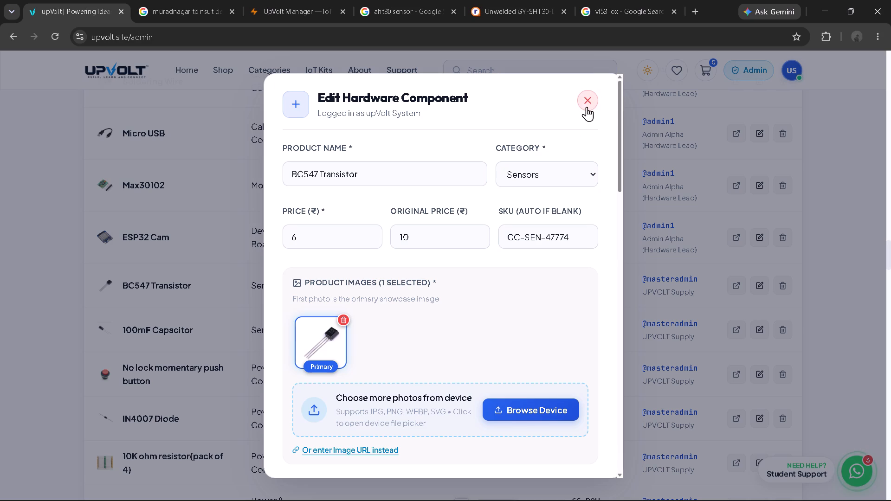
{"action": "left_click", "coordinate": [587, 106]}
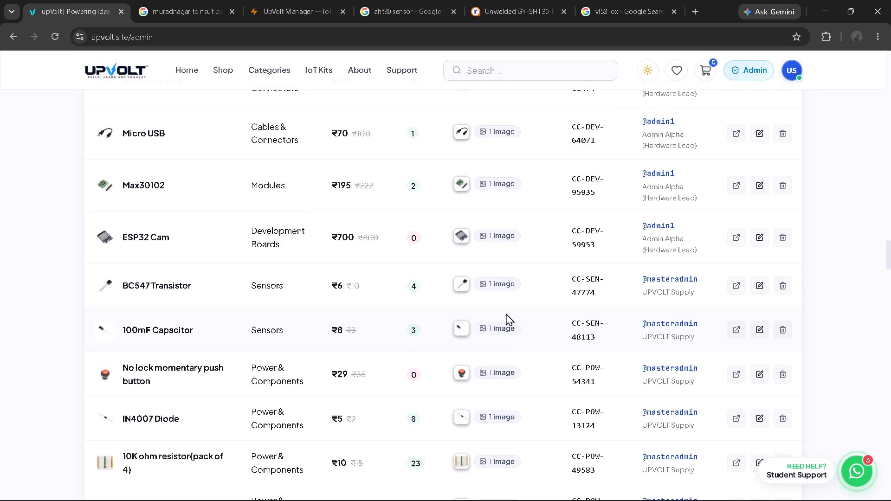
Check the stock quantities of the catalog entries from the 100mF Capacitor down to the 5V 2A DC Power Adapter.
{"action": "scroll", "coordinate": [506, 313], "scroll_direction": "down", "scroll_amount": 2}
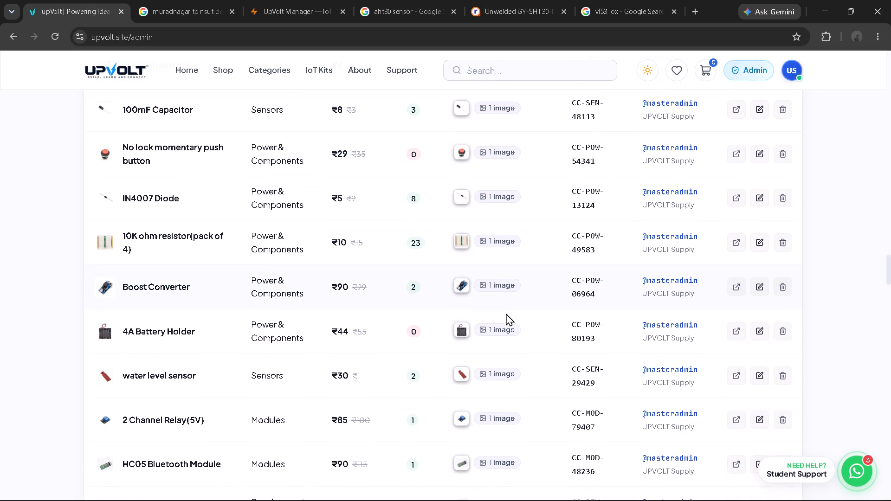
{"action": "scroll", "coordinate": [506, 313], "scroll_direction": "down", "scroll_amount": 2}
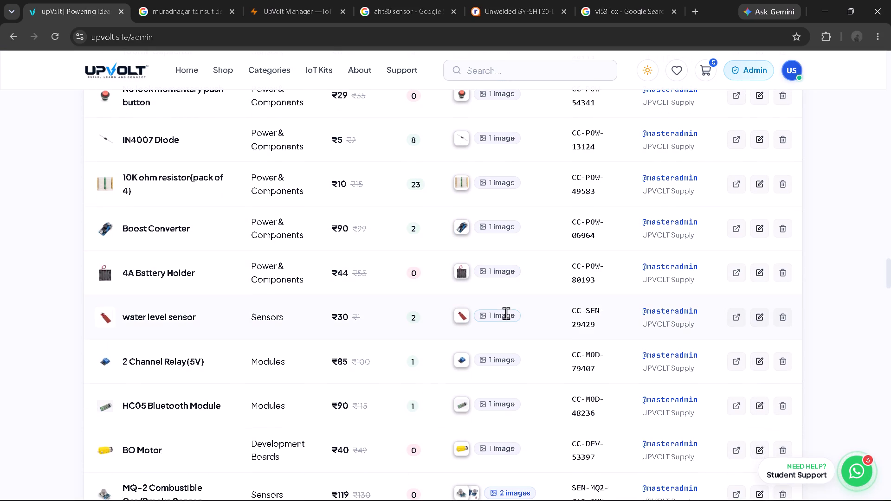
{"action": "scroll", "coordinate": [506, 313], "scroll_direction": "down", "scroll_amount": 1}
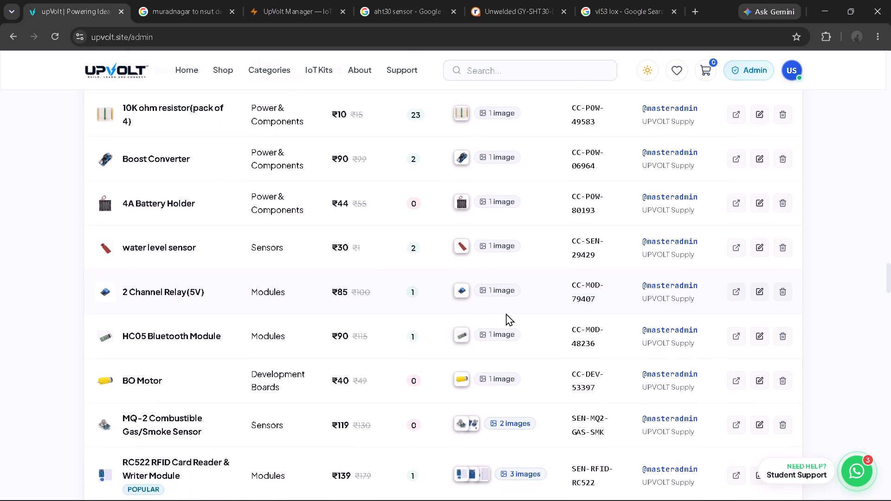
{"action": "scroll", "coordinate": [506, 313], "scroll_direction": "down", "scroll_amount": 2}
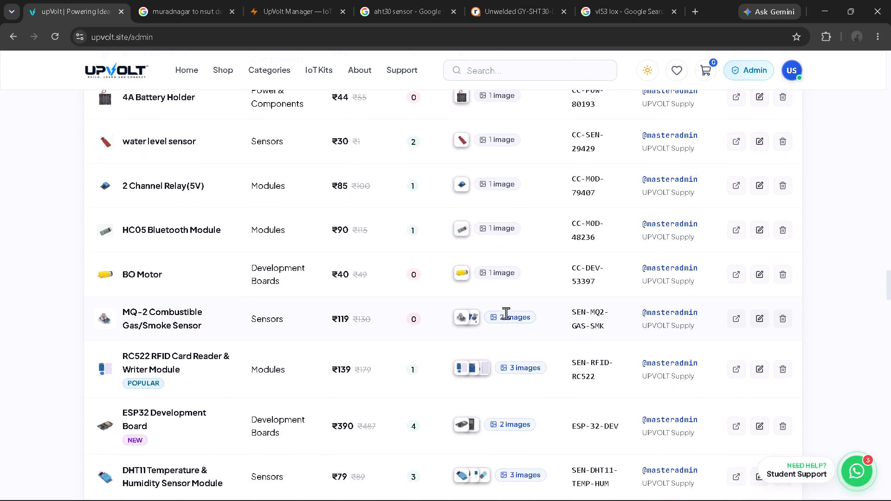
{"action": "scroll", "coordinate": [506, 313], "scroll_direction": "down", "scroll_amount": 2}
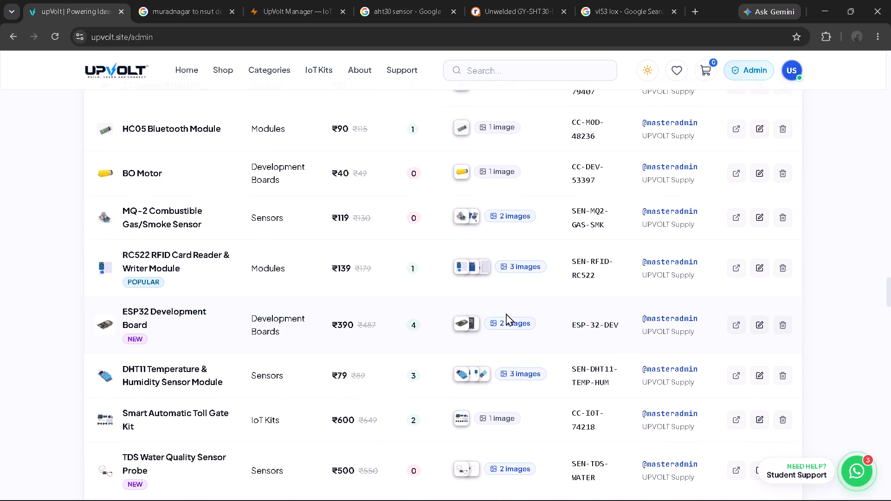
{"action": "scroll", "coordinate": [506, 313], "scroll_direction": "down", "scroll_amount": 2}
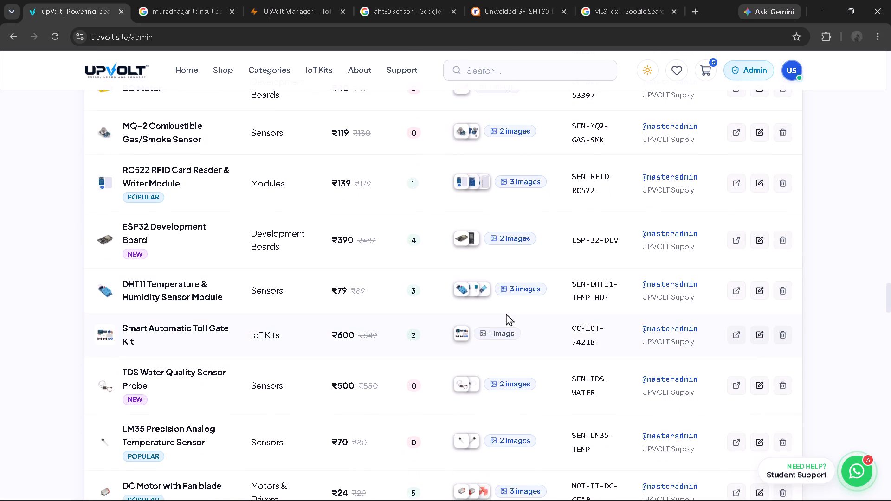
{"action": "scroll", "coordinate": [506, 313], "scroll_direction": "down", "scroll_amount": 3}
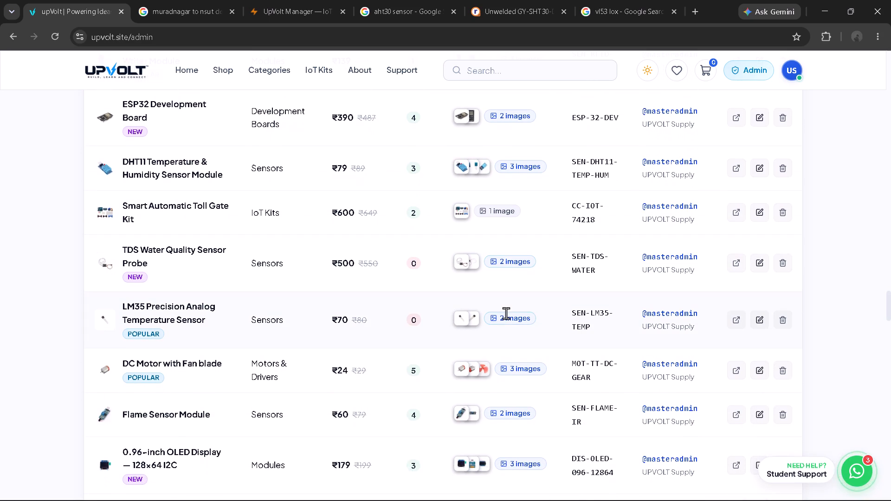
{"action": "scroll", "coordinate": [506, 313], "scroll_direction": "down", "scroll_amount": 1}
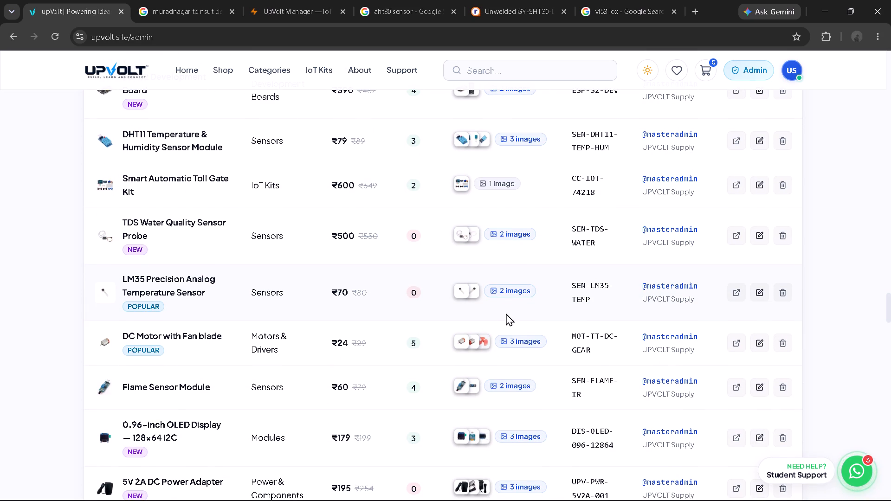
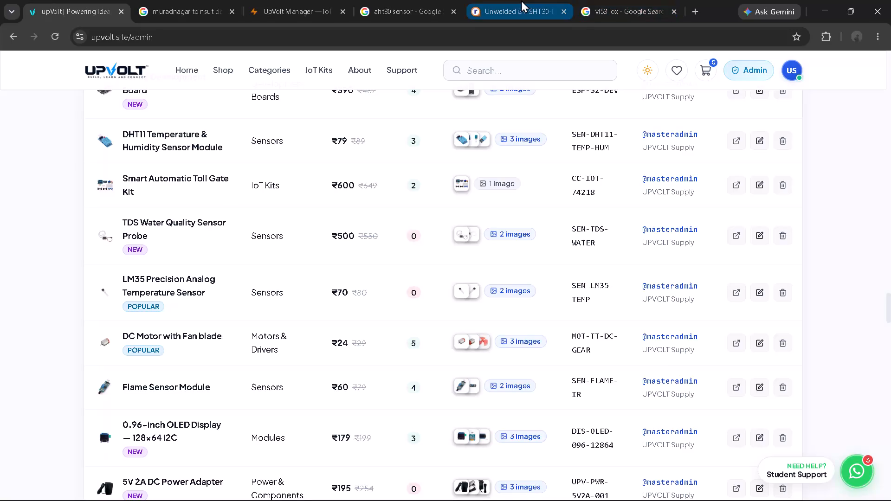
Switch to the UpVolt Manager inventory and view its stock alert notifications.
{"action": "left_click", "coordinate": [637, 11]}
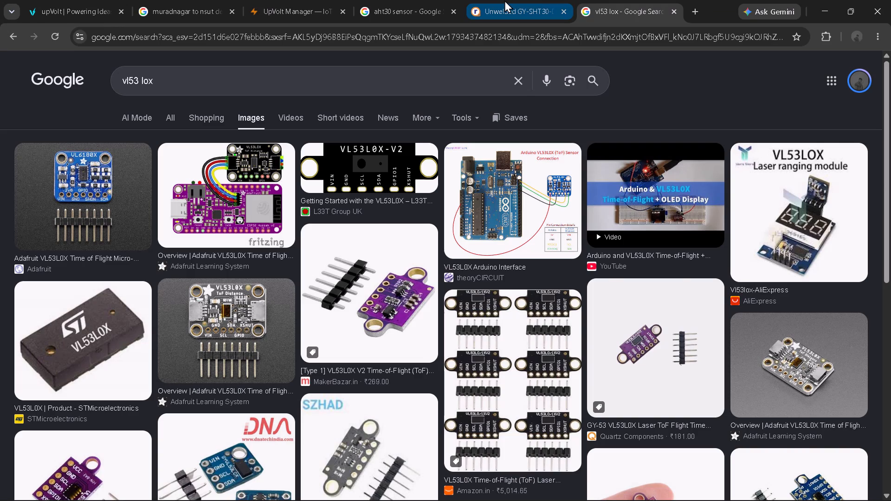
{"action": "left_click", "coordinate": [504, 0]}
{"action": "left_click", "coordinate": [410, 0]}
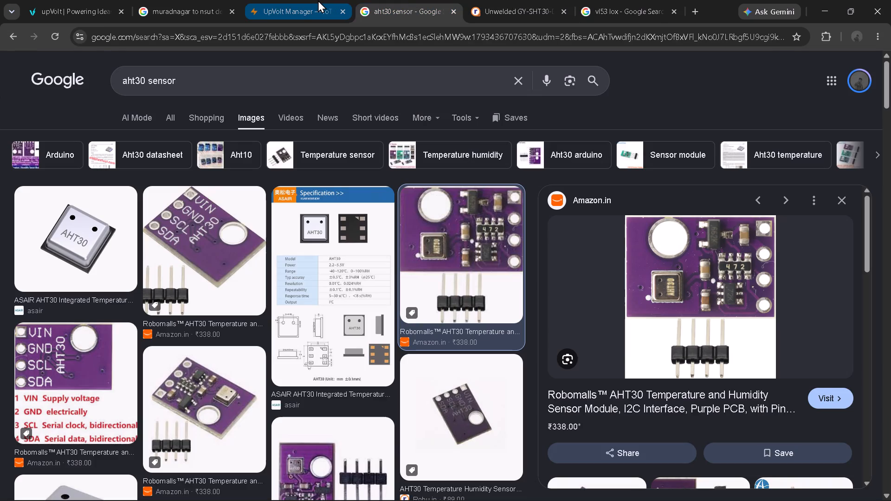
{"action": "left_click", "coordinate": [318, 0]}
{"action": "left_click", "coordinate": [198, 0]}
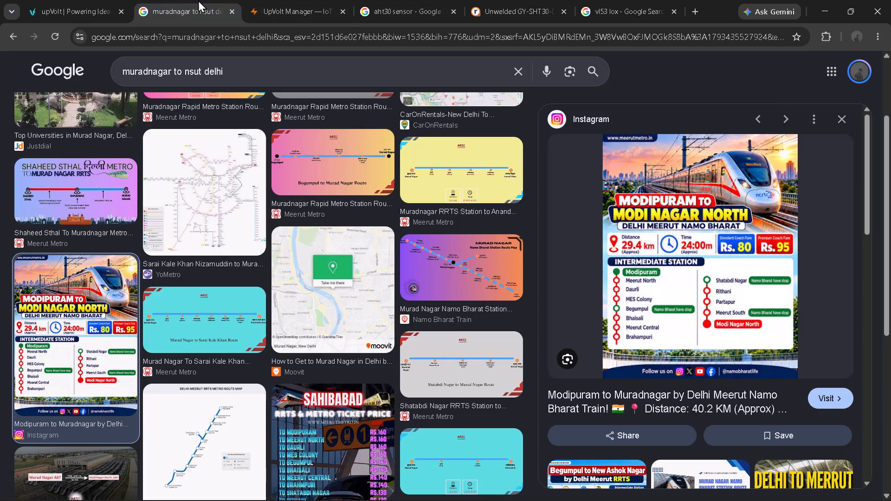
{"action": "left_click", "coordinate": [271, 0]}
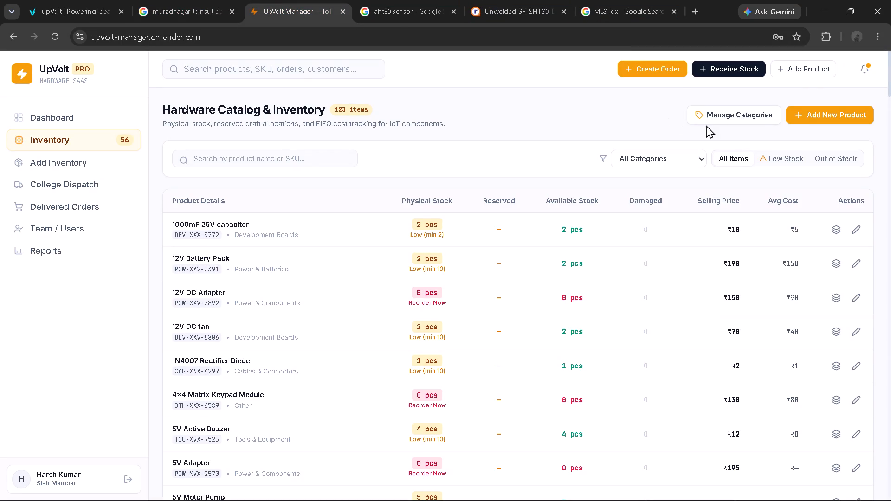
{"action": "left_click", "coordinate": [862, 71]}
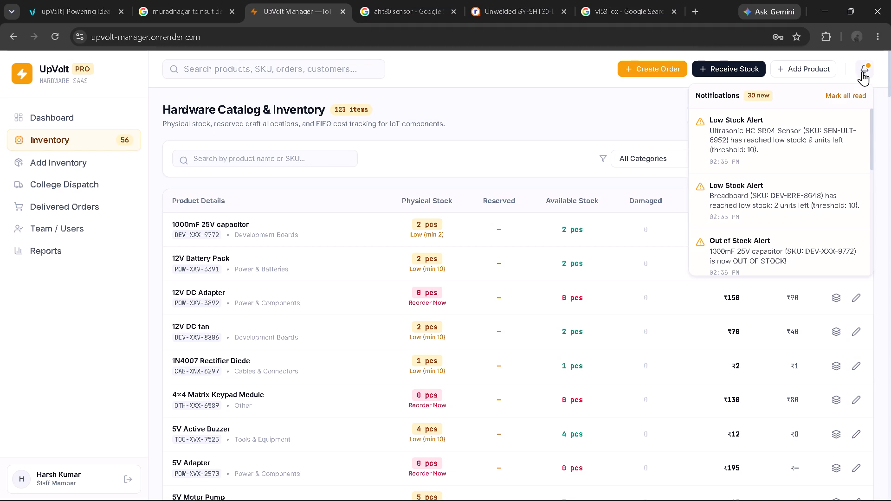
{"action": "left_click", "coordinate": [557, 103]}
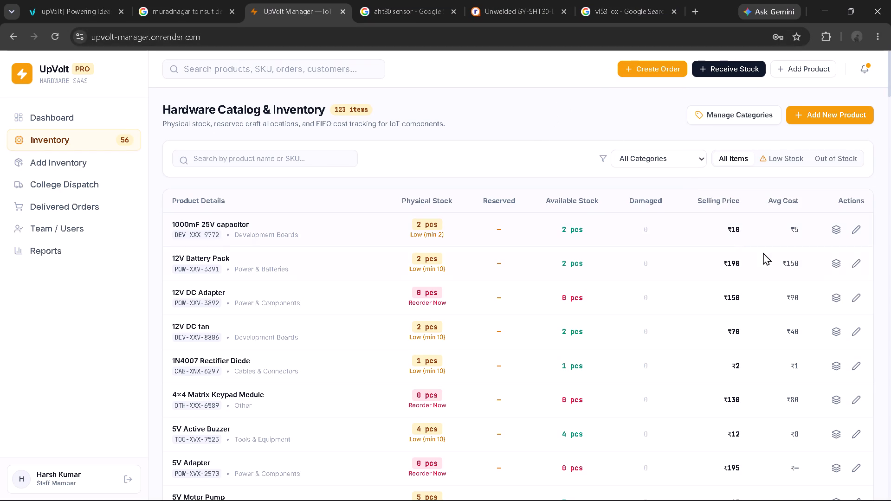
View the 1000mF 25V capacitor's stock details and its manual stock adjustment form without applying an adjustment.
{"action": "left_click", "coordinate": [837, 228]}
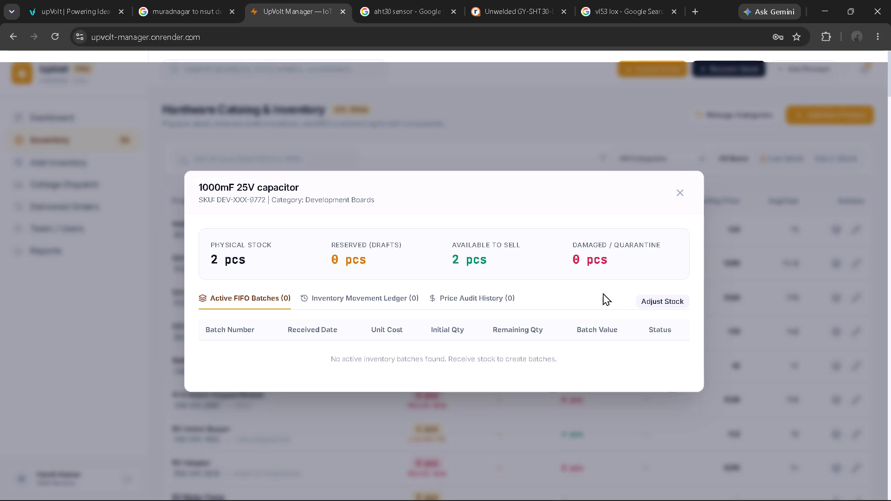
{"action": "left_click", "coordinate": [659, 302]}
{"action": "scroll", "coordinate": [495, 315], "scroll_direction": "down", "scroll_amount": 1}
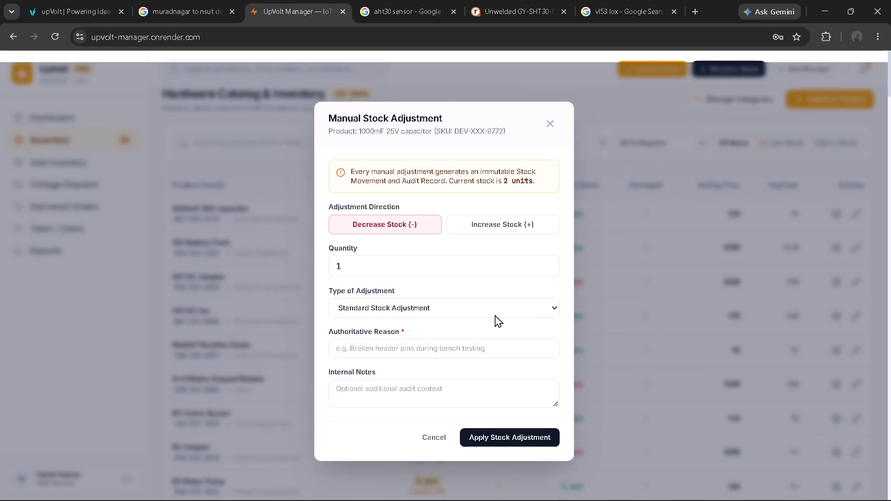
{"action": "scroll", "coordinate": [495, 315], "scroll_direction": "down", "scroll_amount": 1}
{"action": "left_click", "coordinate": [552, 122]}
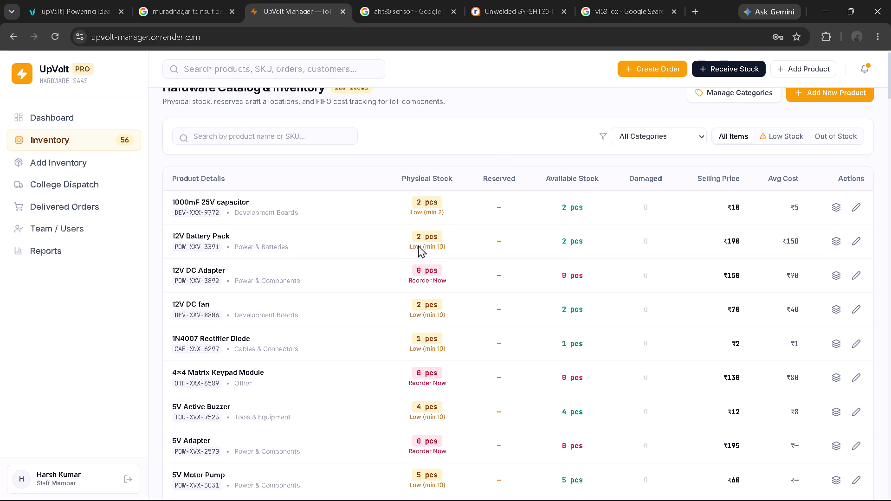
Check the physical stock quantities in the UpVolt Manager inventory from the 12V Battery Pack down to the Breadboard.
{"action": "scroll", "coordinate": [403, 271], "scroll_direction": "down", "scroll_amount": 4}
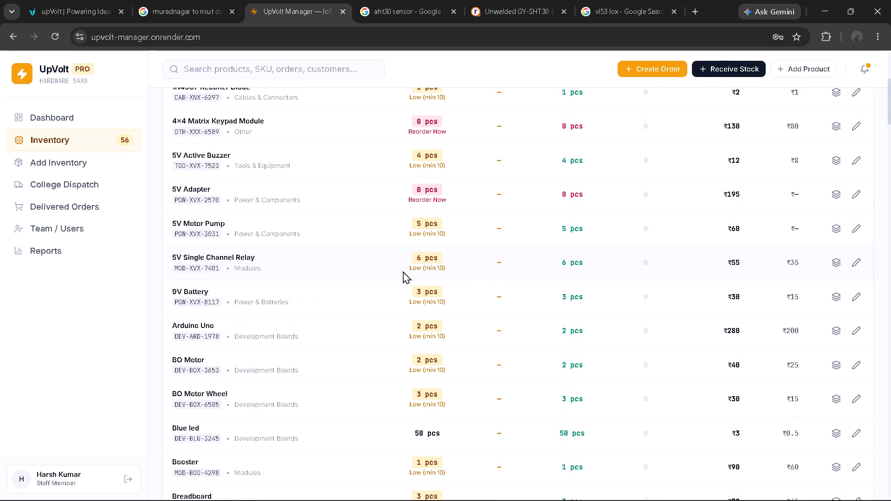
{"action": "scroll", "coordinate": [403, 271], "scroll_direction": "up", "scroll_amount": 1}
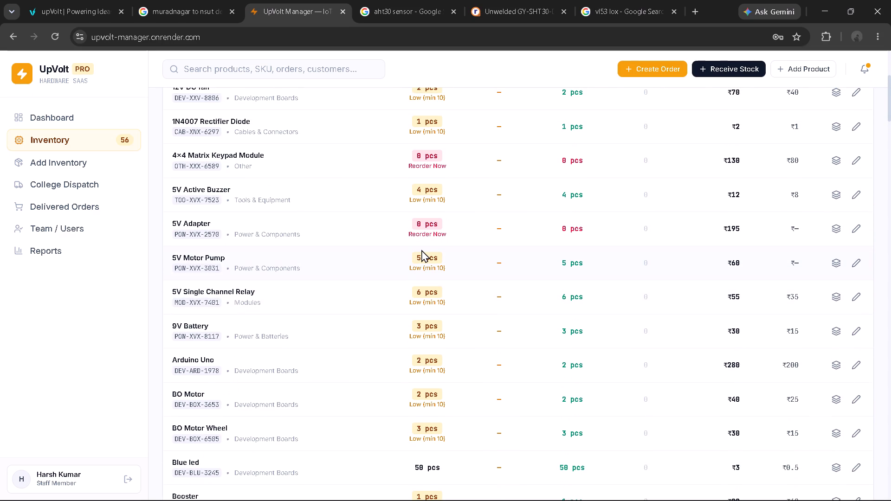
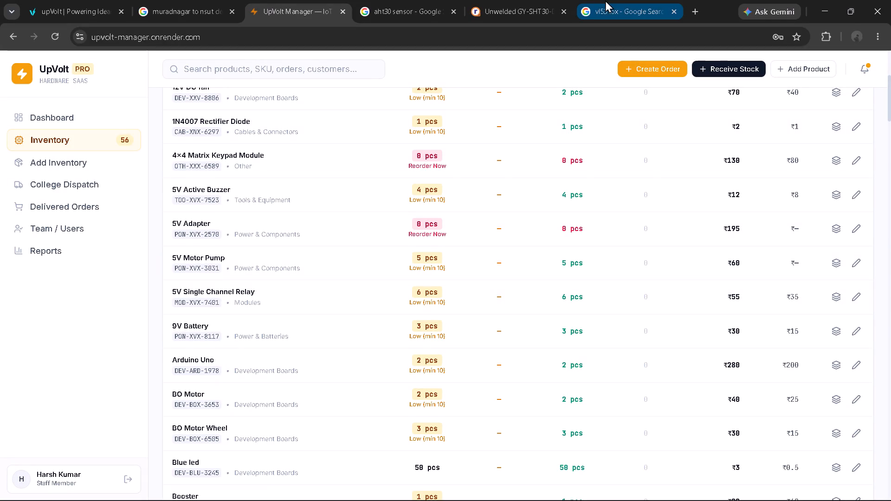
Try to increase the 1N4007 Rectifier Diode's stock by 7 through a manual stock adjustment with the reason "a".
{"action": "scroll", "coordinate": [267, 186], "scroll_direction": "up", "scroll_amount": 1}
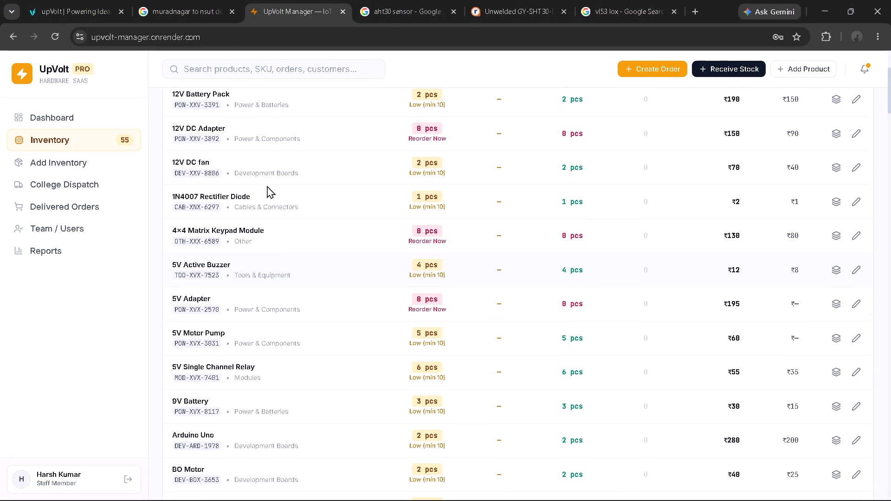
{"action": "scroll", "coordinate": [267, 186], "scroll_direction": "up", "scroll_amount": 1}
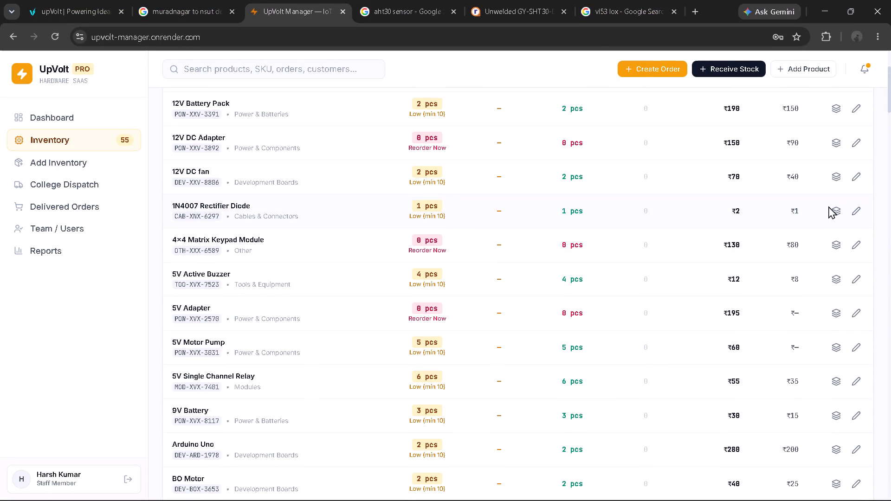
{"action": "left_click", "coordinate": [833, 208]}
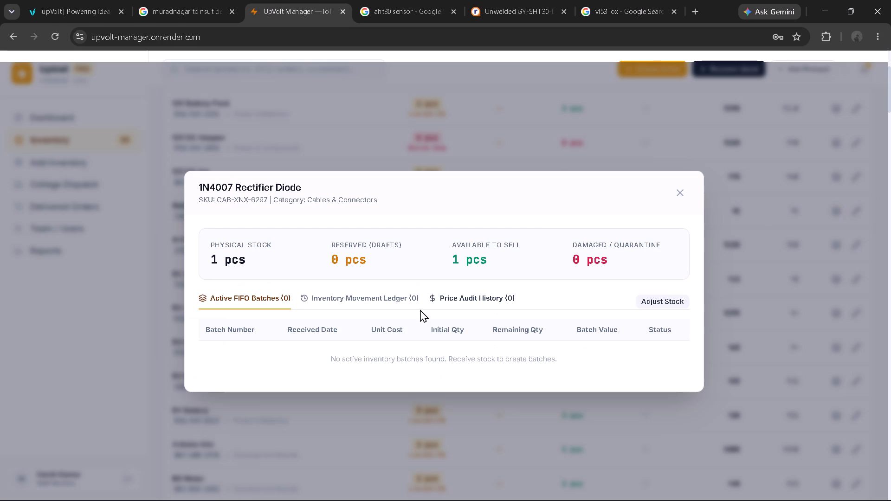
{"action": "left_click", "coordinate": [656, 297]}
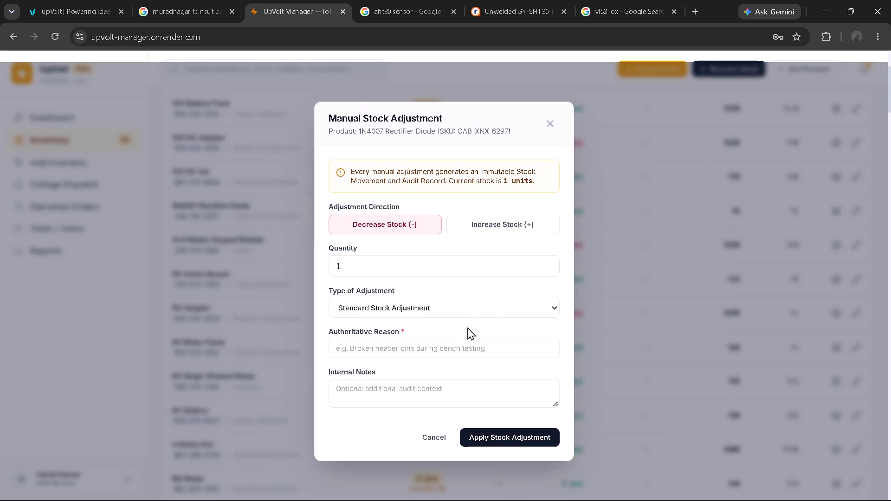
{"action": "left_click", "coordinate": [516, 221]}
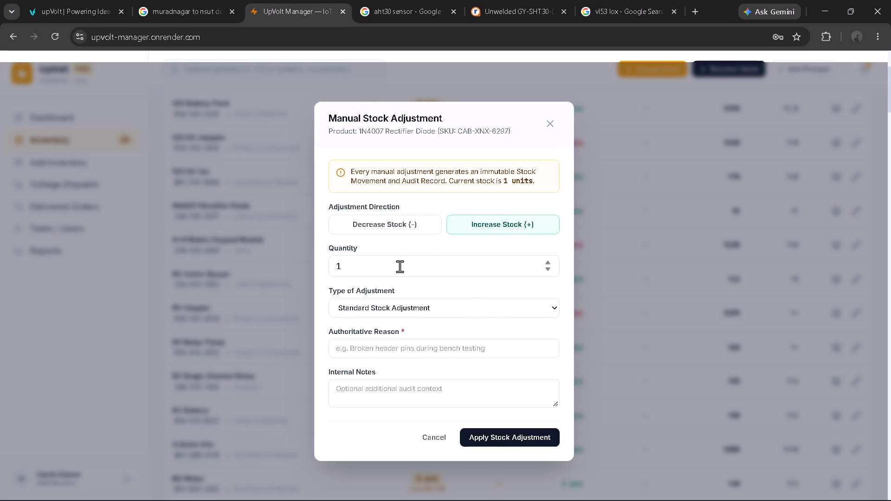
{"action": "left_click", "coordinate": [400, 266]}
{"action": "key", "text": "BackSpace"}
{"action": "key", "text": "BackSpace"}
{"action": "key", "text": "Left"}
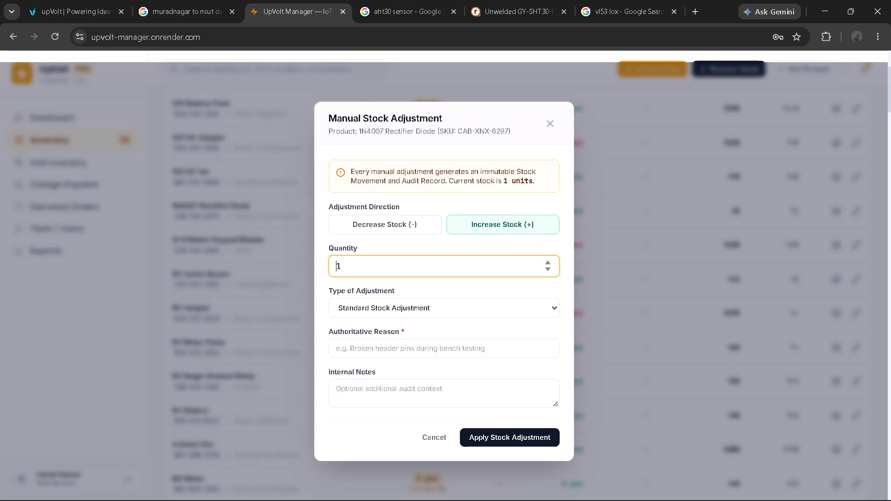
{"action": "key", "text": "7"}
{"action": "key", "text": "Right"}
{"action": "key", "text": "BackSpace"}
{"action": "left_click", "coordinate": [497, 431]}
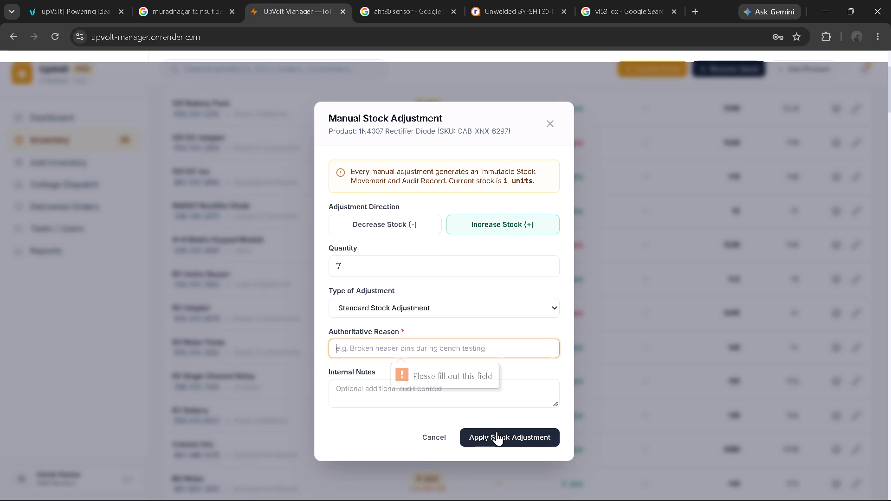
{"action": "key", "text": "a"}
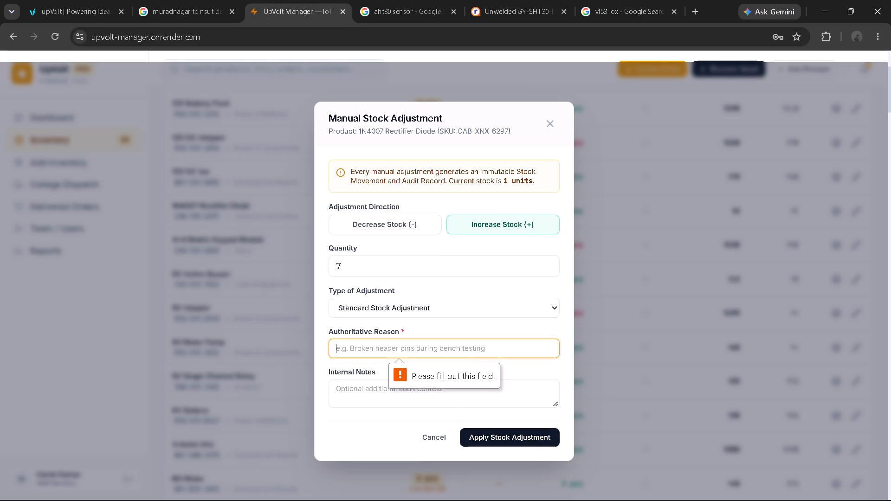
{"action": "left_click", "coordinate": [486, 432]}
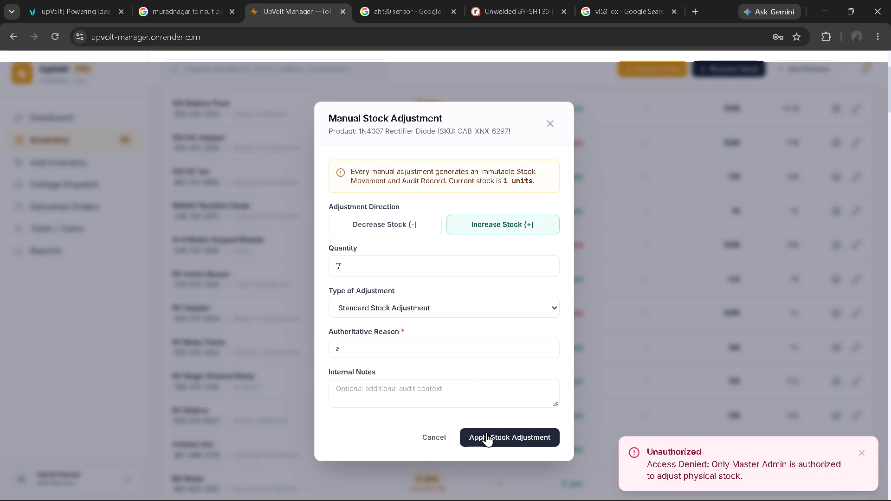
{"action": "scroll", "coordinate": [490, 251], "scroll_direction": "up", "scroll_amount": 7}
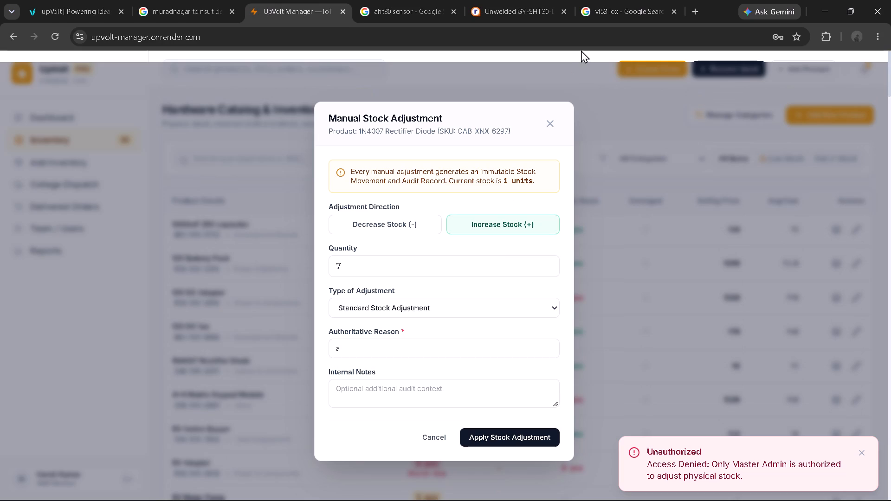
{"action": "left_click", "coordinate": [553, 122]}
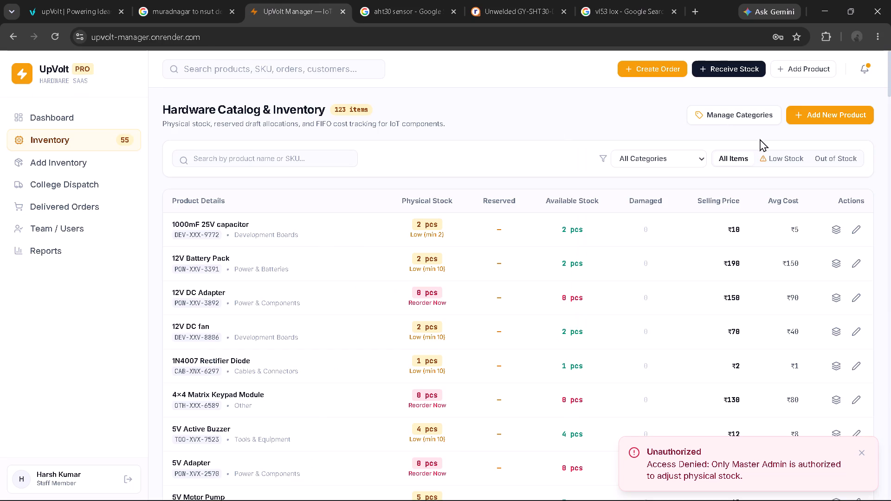
Filter the inventory to out-of-stock products and look through the list down to its end.
{"action": "left_click", "coordinate": [784, 161]}
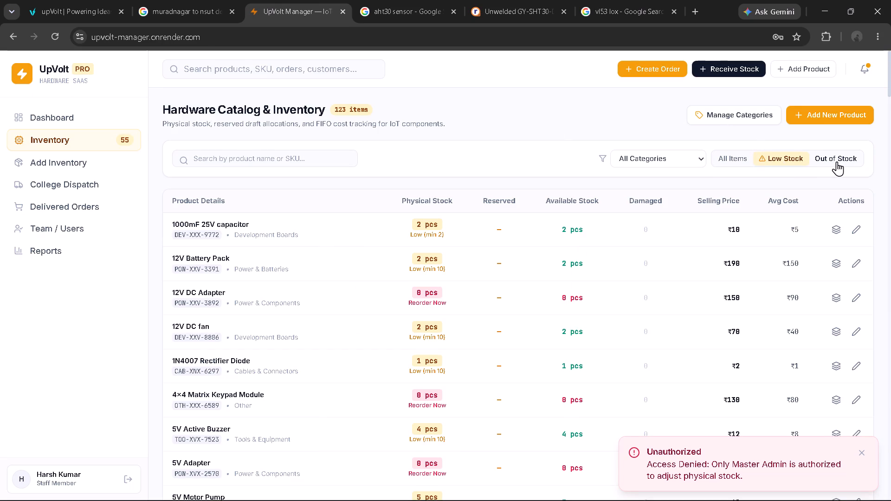
{"action": "left_click", "coordinate": [836, 161]}
{"action": "scroll", "coordinate": [752, 343], "scroll_direction": "down", "scroll_amount": 1}
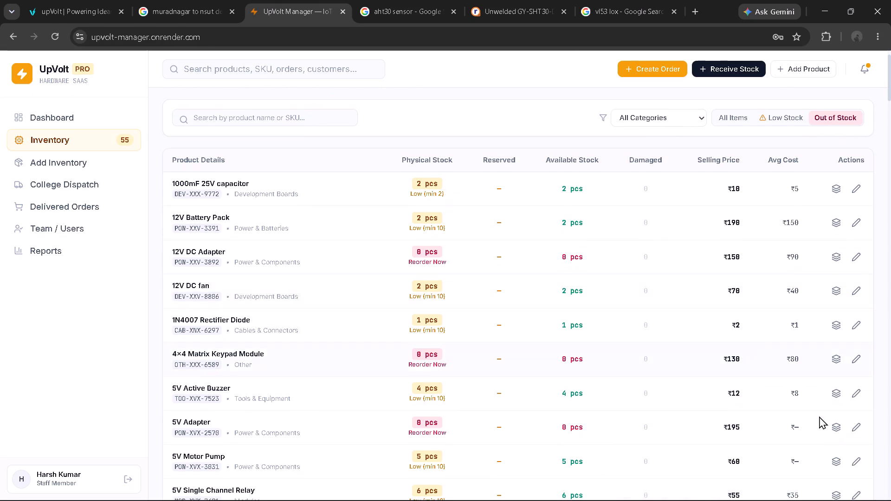
{"action": "scroll", "coordinate": [670, 379], "scroll_direction": "down", "scroll_amount": 2}
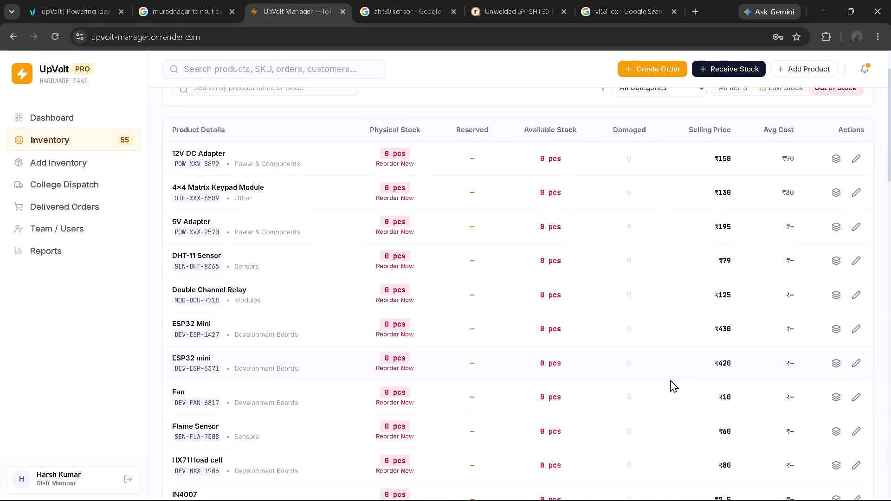
{"action": "scroll", "coordinate": [670, 379], "scroll_direction": "down", "scroll_amount": 9}
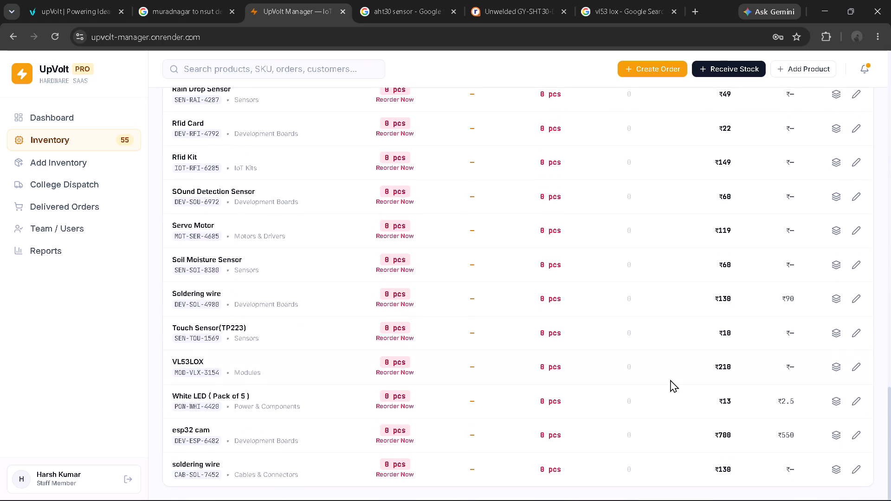
{"action": "scroll", "coordinate": [670, 379], "scroll_direction": "up", "scroll_amount": 14}
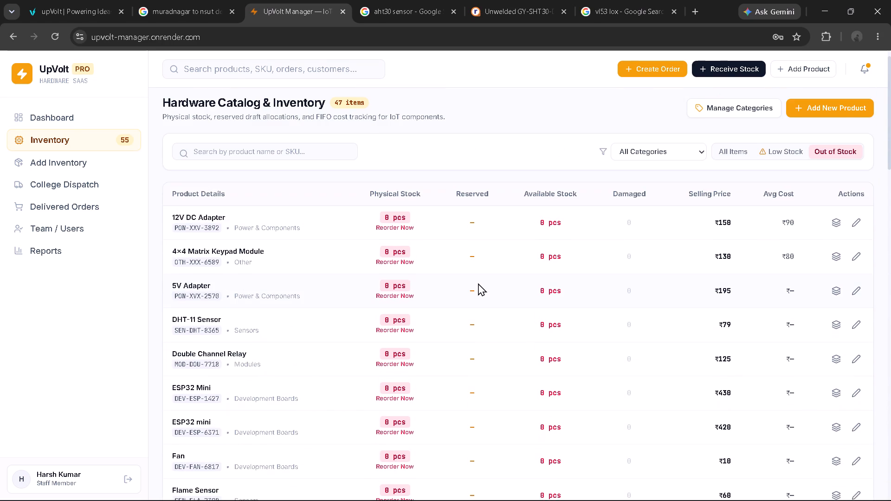
Compare the low-stock filter with the out-of-stock filter and review the out-of-stock products again.
{"action": "left_click", "coordinate": [775, 156]}
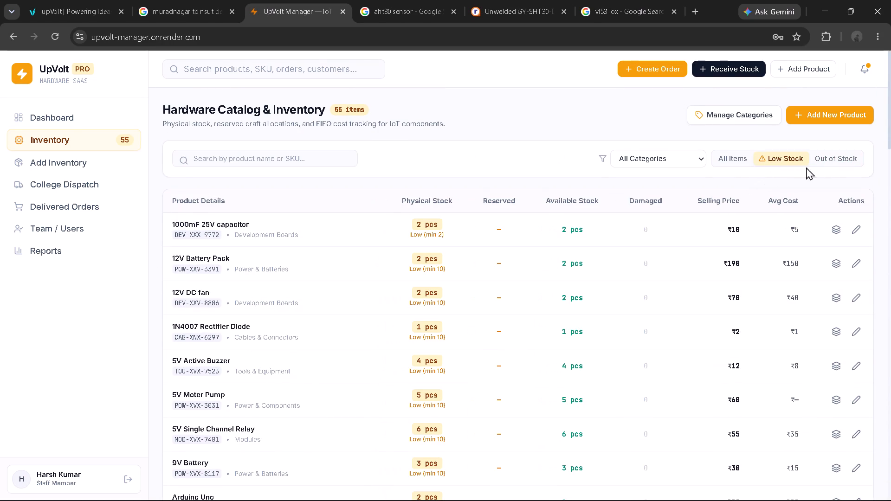
{"action": "left_click", "coordinate": [825, 159]}
{"action": "scroll", "coordinate": [547, 321], "scroll_direction": "down", "scroll_amount": 2}
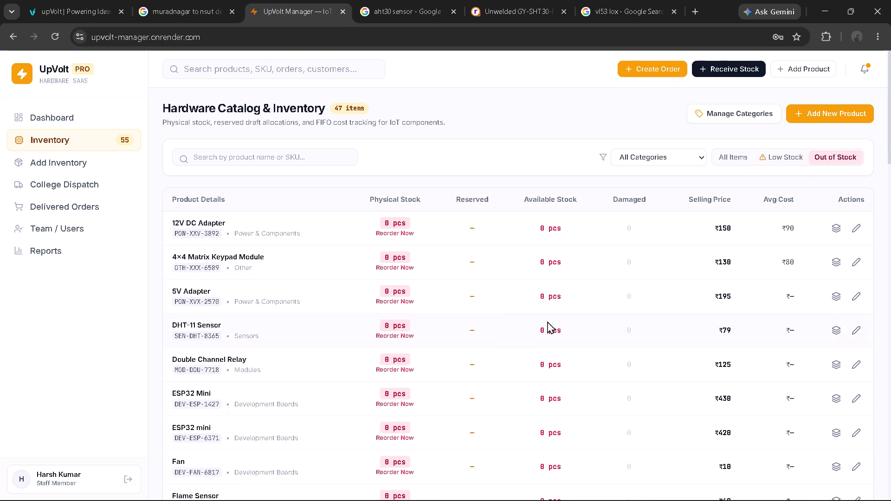
{"action": "scroll", "coordinate": [547, 321], "scroll_direction": "down", "scroll_amount": 3}
{"action": "scroll", "coordinate": [547, 321], "scroll_direction": "up", "scroll_amount": 4}
{"action": "scroll", "coordinate": [485, 334], "scroll_direction": "down", "scroll_amount": 4}
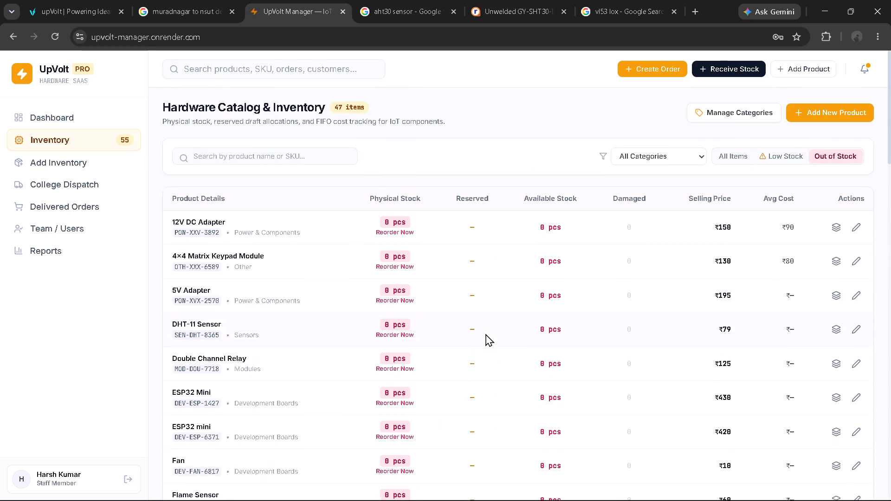
{"action": "scroll", "coordinate": [485, 334], "scroll_direction": "down", "scroll_amount": 10}
{"action": "scroll", "coordinate": [485, 334], "scroll_direction": "right", "scroll_amount": 1}
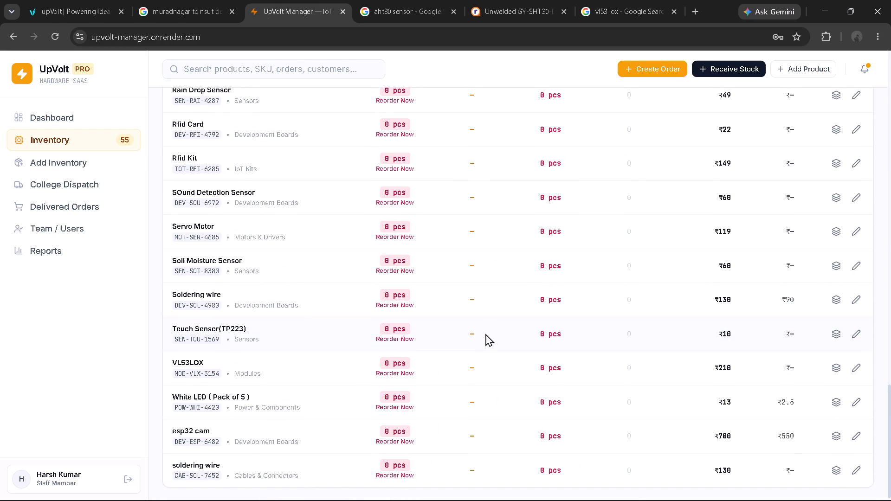
{"action": "scroll", "coordinate": [485, 334], "scroll_direction": "right", "scroll_amount": 1}
{"action": "scroll", "coordinate": [485, 334], "scroll_direction": "up", "scroll_amount": 9}
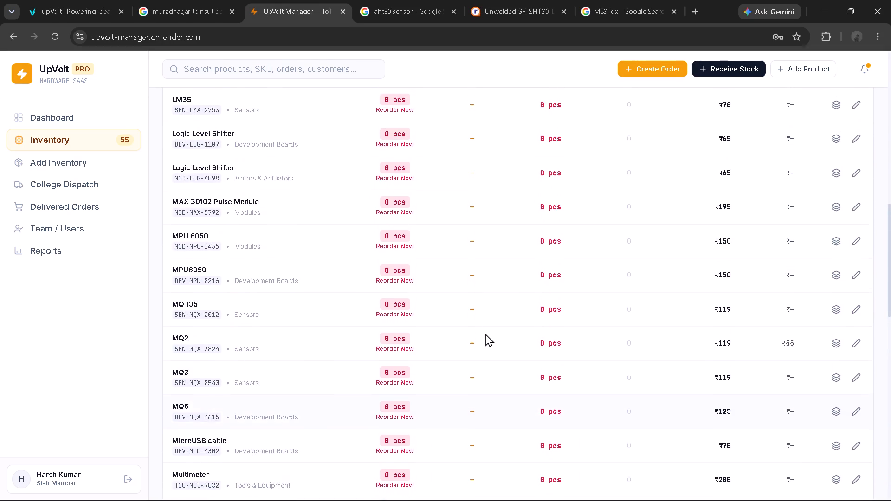
{"action": "scroll", "coordinate": [485, 334], "scroll_direction": "up", "scroll_amount": 3}
List all inventory items again and view the Blue led's product edit form without saving any change.
{"action": "left_click", "coordinate": [726, 155]}
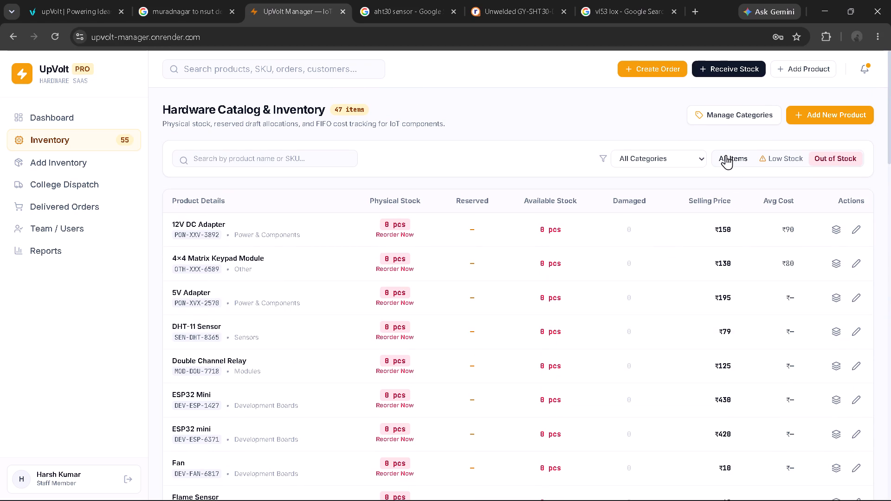
{"action": "scroll", "coordinate": [735, 299], "scroll_direction": "down", "scroll_amount": 3}
{"action": "scroll", "coordinate": [735, 299], "scroll_direction": "up", "scroll_amount": 7}
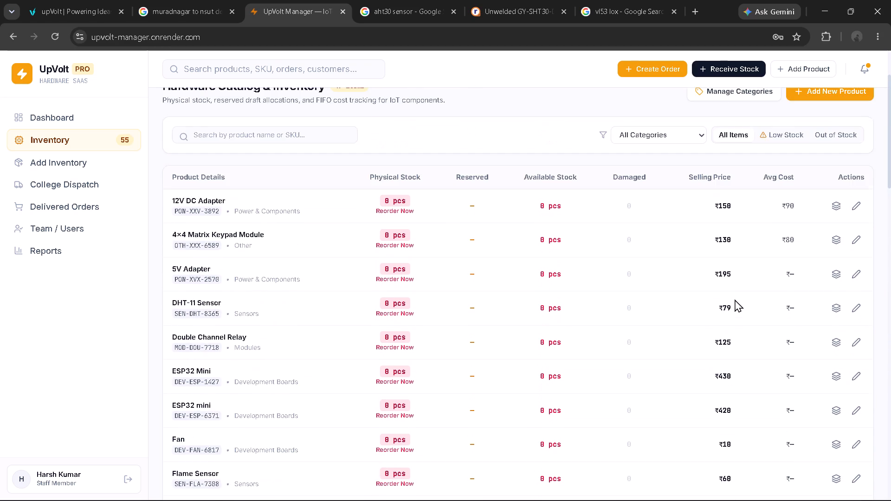
{"action": "left_click", "coordinate": [783, 162]}
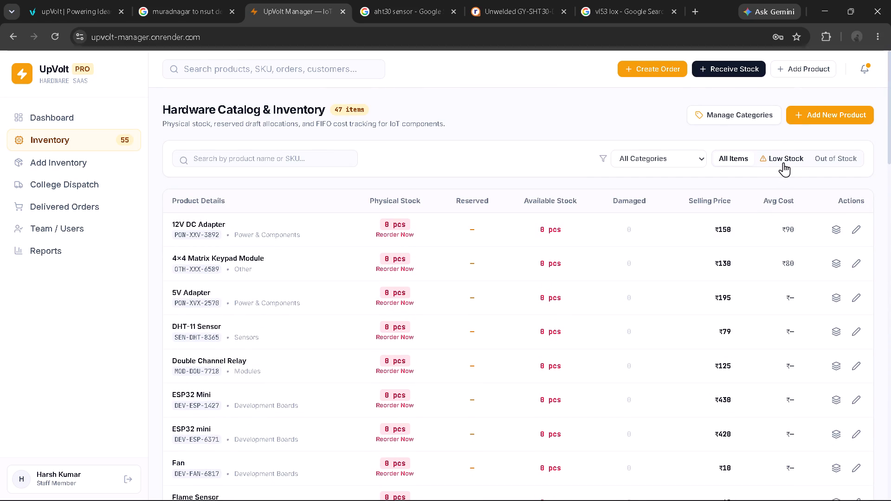
{"action": "scroll", "coordinate": [660, 323], "scroll_direction": "down", "scroll_amount": 5}
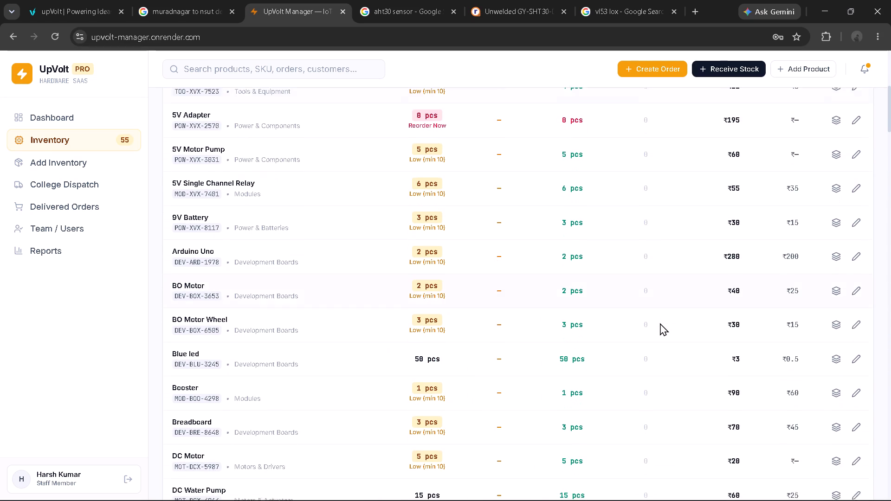
{"action": "scroll", "coordinate": [660, 323], "scroll_direction": "down", "scroll_amount": 1}
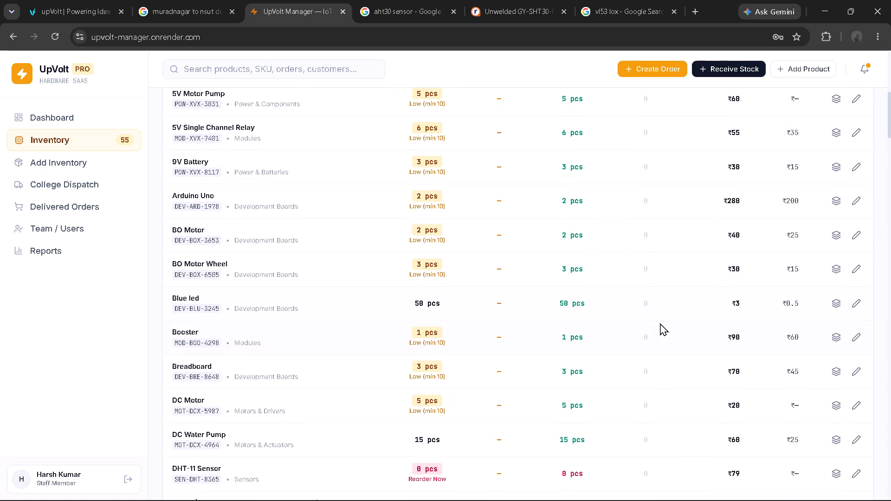
{"action": "left_click", "coordinate": [853, 304]}
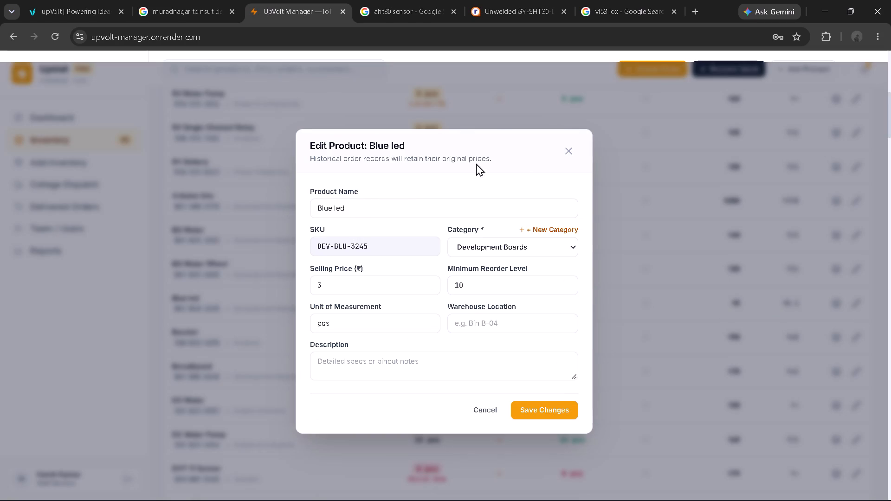
{"action": "left_click", "coordinate": [570, 155]}
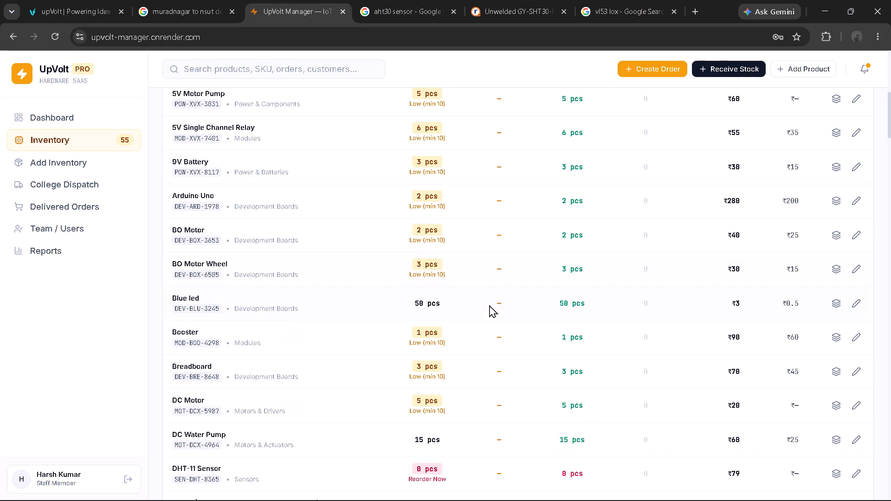
Check the physical stock quantities in the full inventory list from the Blue led down to the ESP32 boards and Fan.
{"action": "scroll", "coordinate": [489, 305], "scroll_direction": "down", "scroll_amount": 2}
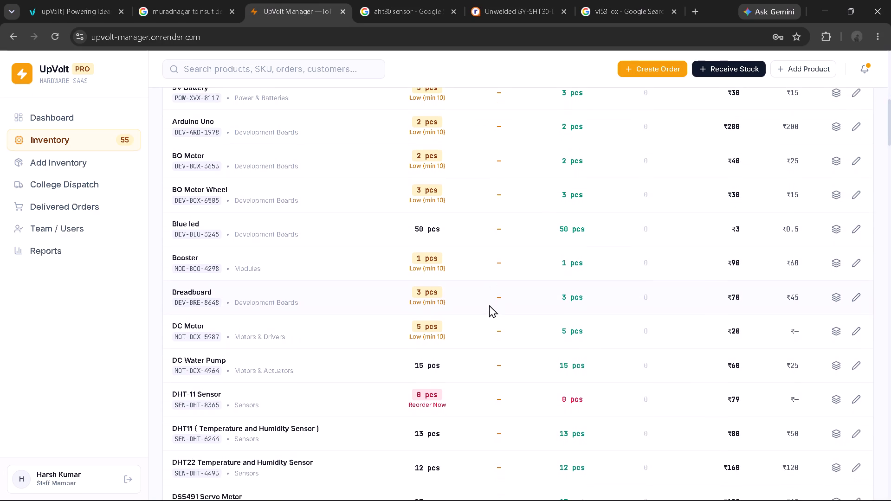
{"action": "scroll", "coordinate": [489, 305], "scroll_direction": "down", "scroll_amount": 2}
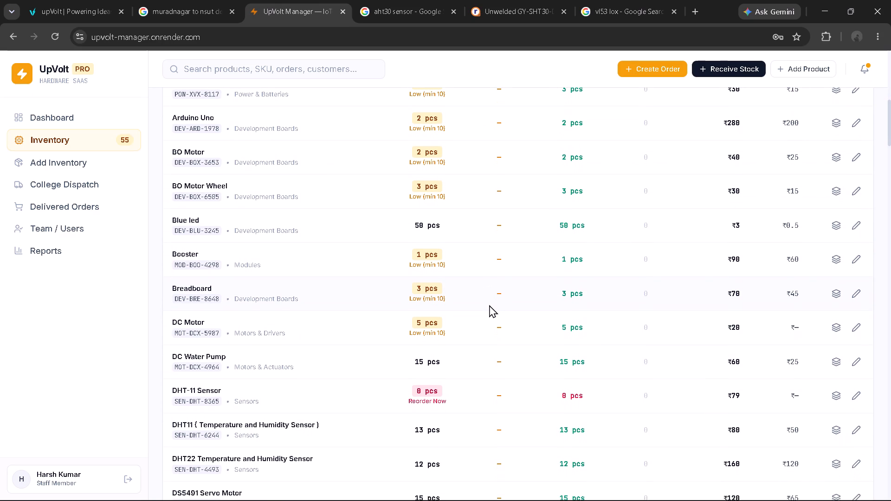
{"action": "scroll", "coordinate": [489, 305], "scroll_direction": "down", "scroll_amount": 2}
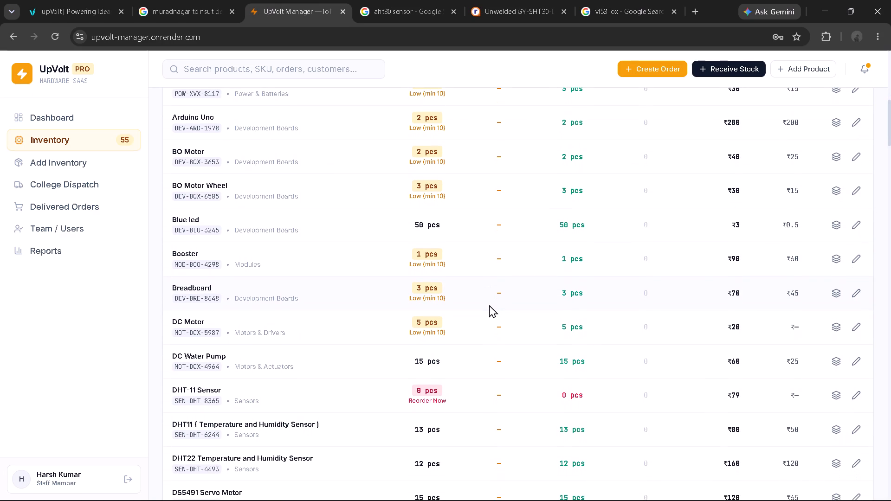
{"action": "scroll", "coordinate": [489, 305], "scroll_direction": "down", "scroll_amount": 2}
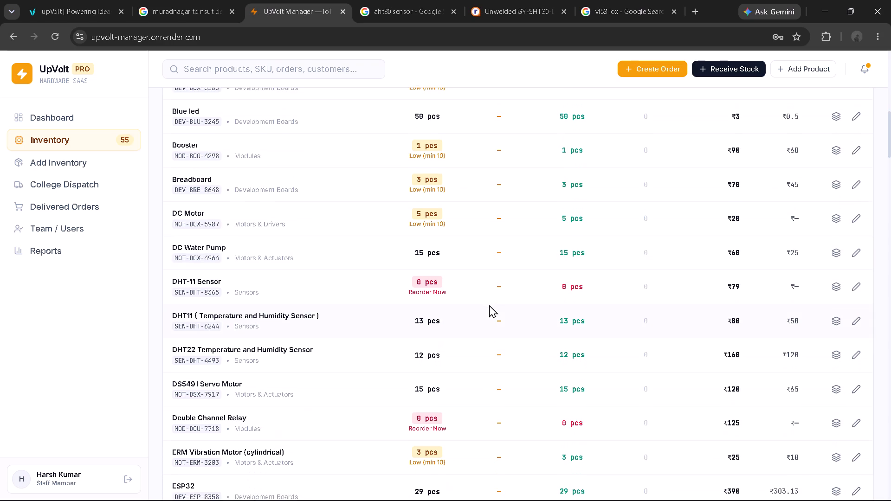
{"action": "scroll", "coordinate": [489, 305], "scroll_direction": "down", "scroll_amount": 2}
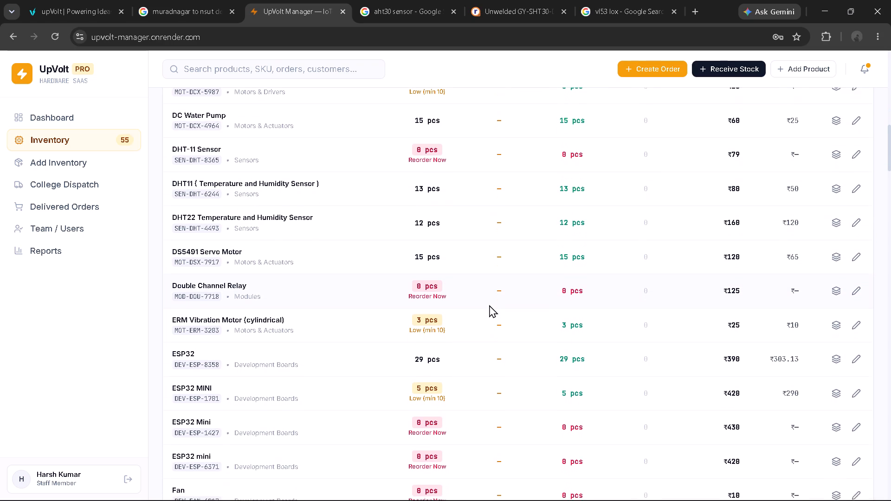
{"action": "scroll", "coordinate": [489, 305], "scroll_direction": "down", "scroll_amount": 1}
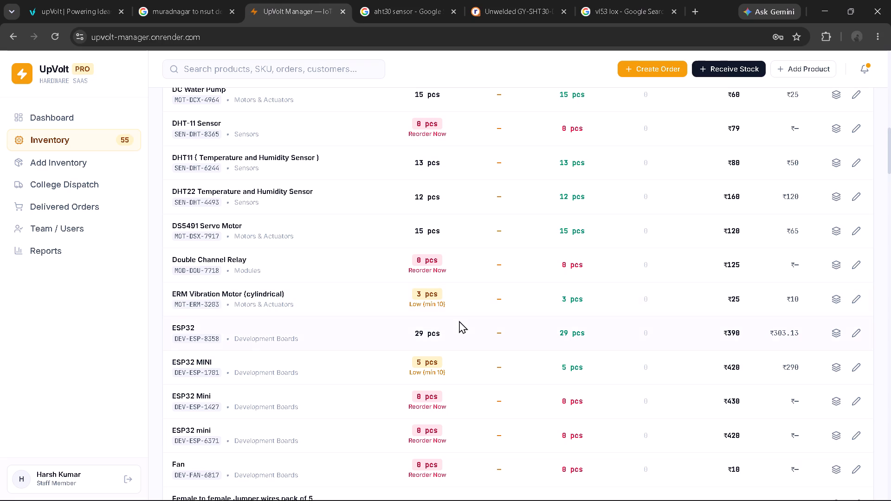
Continue down the inventory list to the ESP32 mini (DEV-ESP-6371) and view its edit form without saving any change.
{"action": "scroll", "coordinate": [459, 321], "scroll_direction": "down", "scroll_amount": 1}
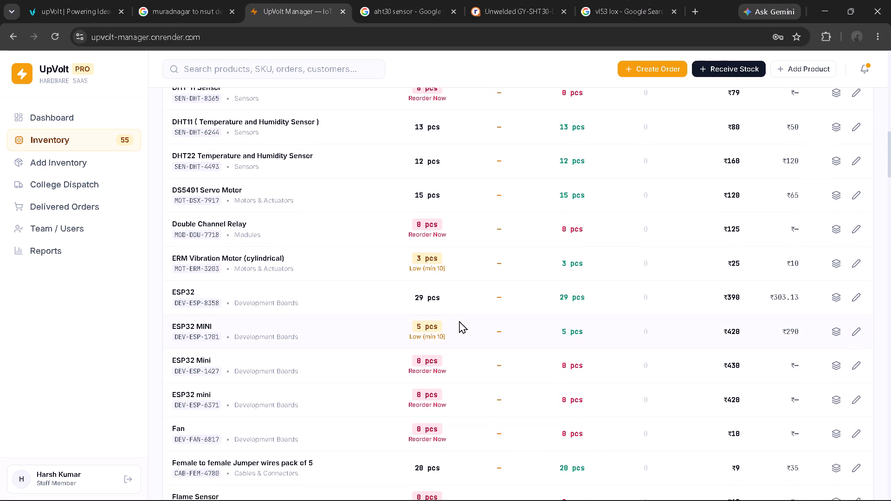
{"action": "scroll", "coordinate": [459, 321], "scroll_direction": "down", "scroll_amount": 1}
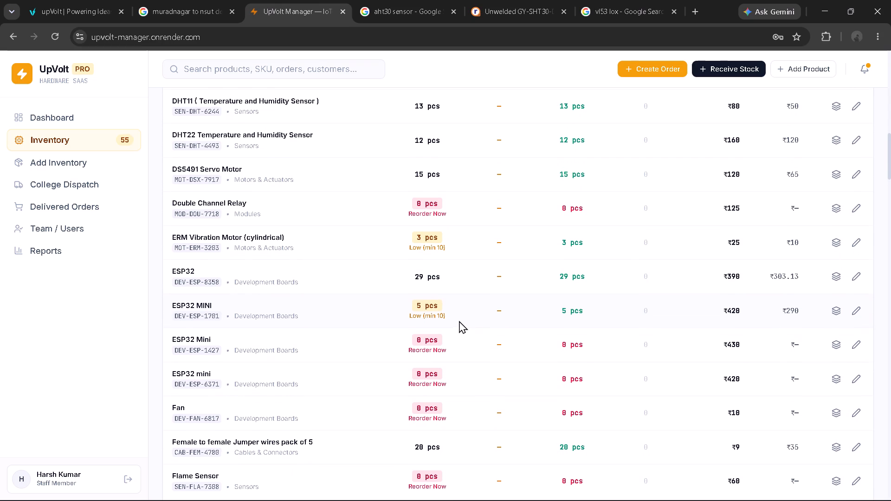
{"action": "scroll", "coordinate": [459, 321], "scroll_direction": "down", "scroll_amount": 1}
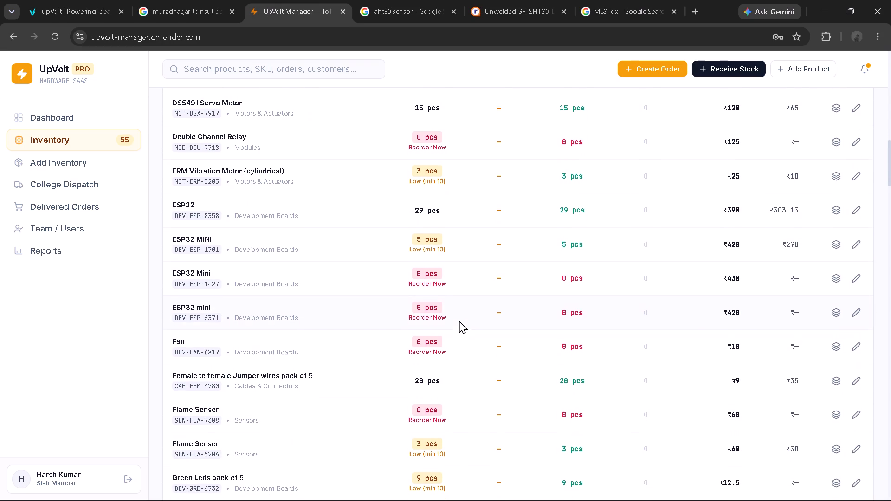
{"action": "left_click", "coordinate": [858, 308]}
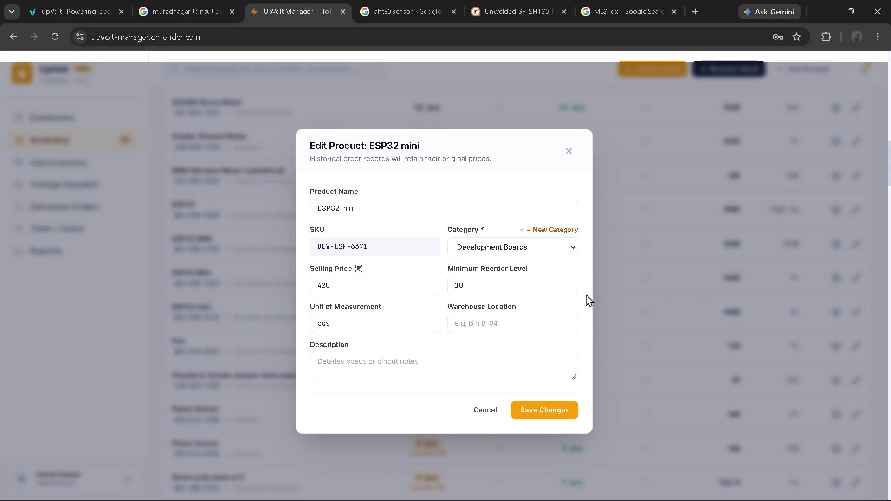
{"action": "scroll", "coordinate": [452, 259], "scroll_direction": "down", "scroll_amount": 1}
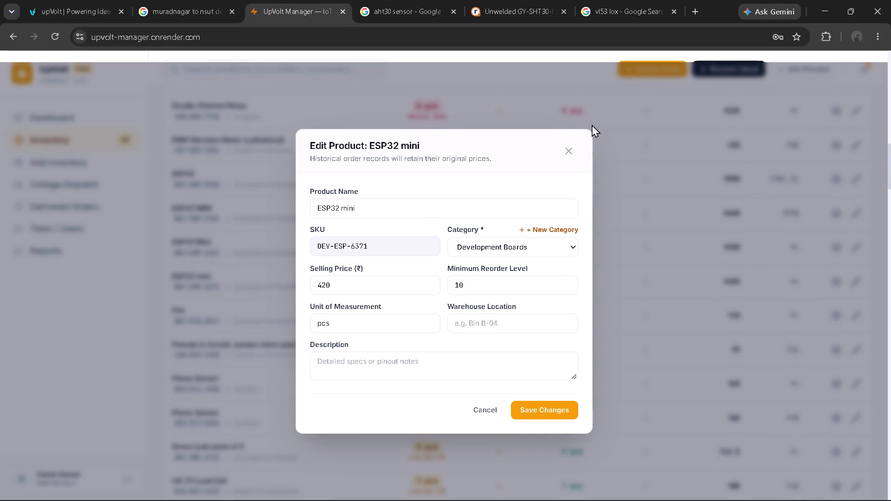
{"action": "left_click", "coordinate": [569, 149]}
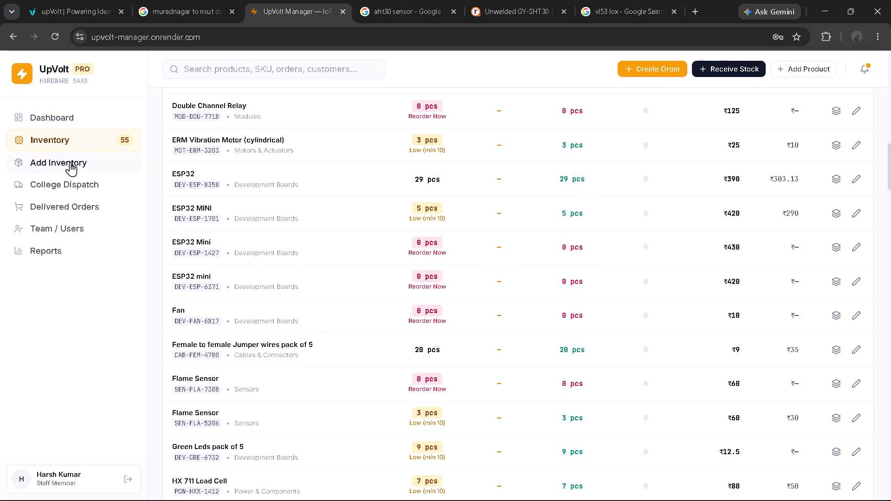
Look over the Add Purchased Inventory page and the Executive Dashboard's stock metrics and order volume trend.
{"action": "left_click", "coordinate": [70, 162]}
{"action": "scroll", "coordinate": [418, 313], "scroll_direction": "down", "scroll_amount": 1}
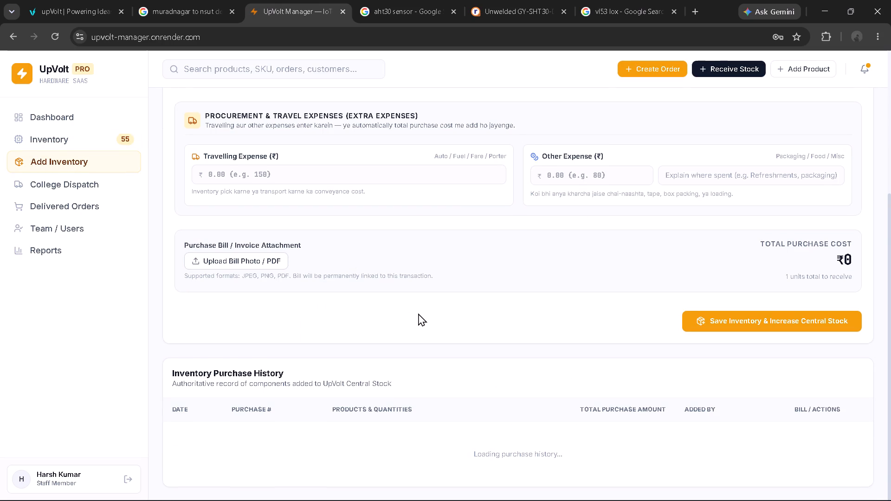
{"action": "scroll", "coordinate": [418, 313], "scroll_direction": "up", "scroll_amount": 6}
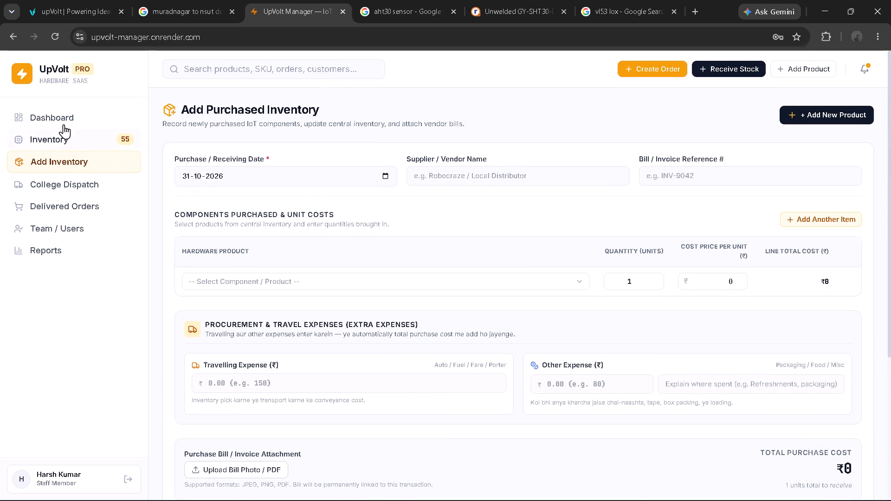
{"action": "left_click", "coordinate": [65, 121]}
{"action": "scroll", "coordinate": [309, 168], "scroll_direction": "up", "scroll_amount": 1}
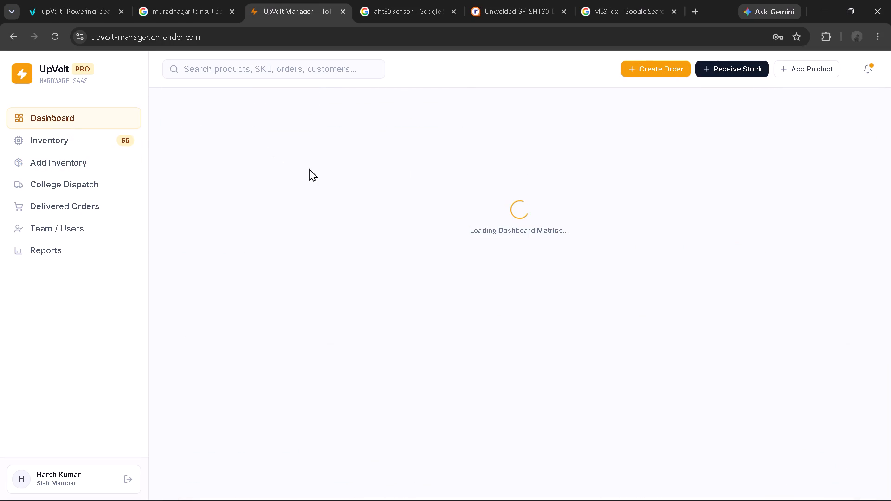
{"action": "scroll", "coordinate": [309, 168], "scroll_direction": "up", "scroll_amount": 2}
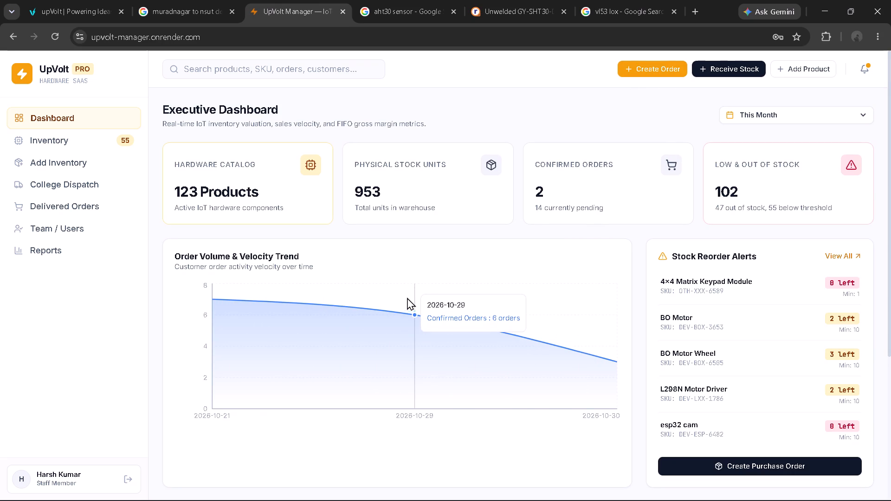
{"action": "left_click_drag", "start_coordinate": [413, 313], "coordinate": [491, 334]}
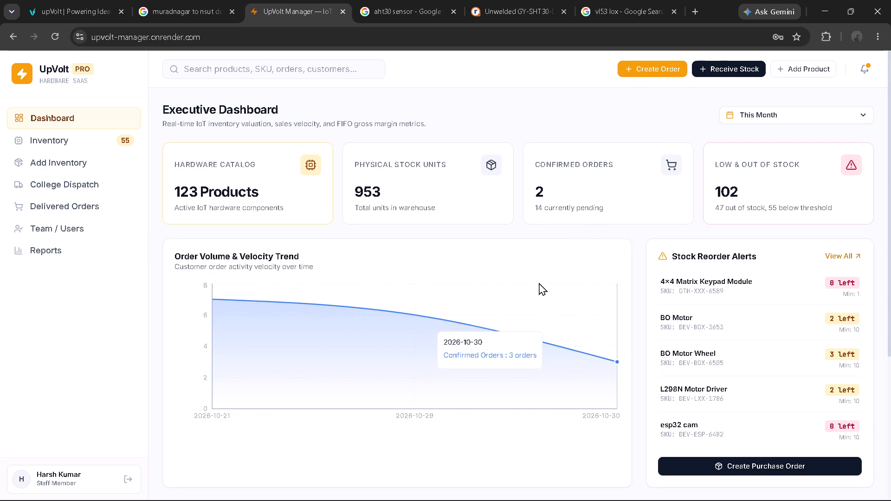
{"action": "left_click", "coordinate": [85, 201]}
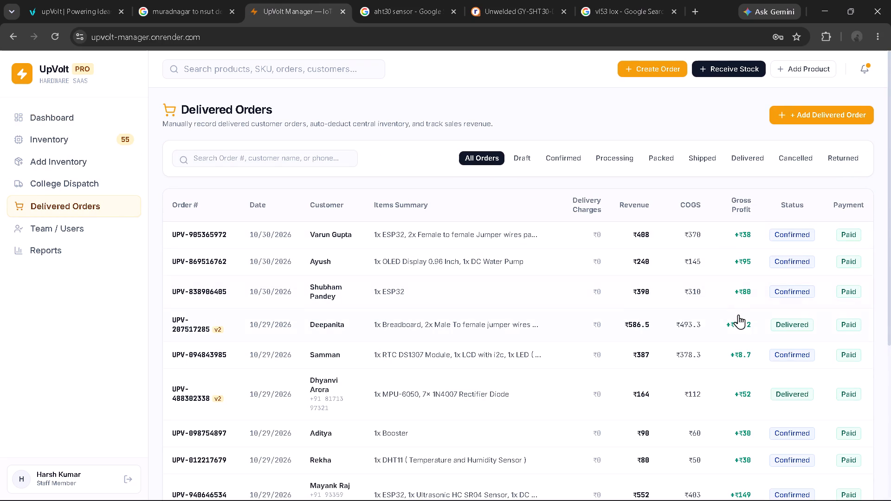
{"action": "left_click", "coordinate": [691, 261]}
{"action": "scroll", "coordinate": [588, 282], "scroll_direction": "down", "scroll_amount": 1}
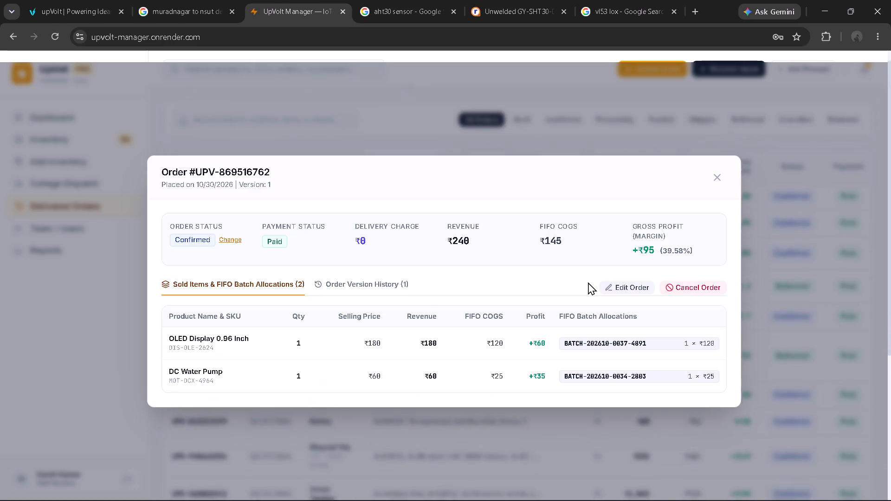
{"action": "scroll", "coordinate": [588, 282], "scroll_direction": "down", "scroll_amount": 1}
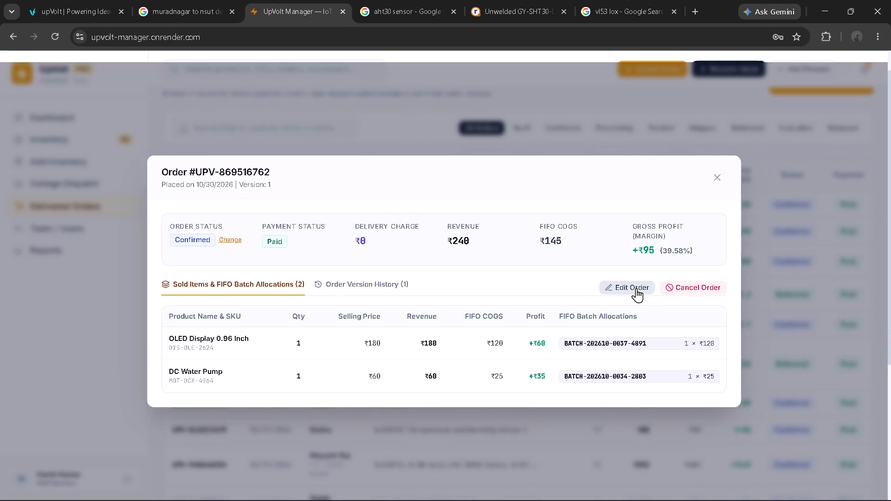
{"action": "left_click", "coordinate": [636, 288]}
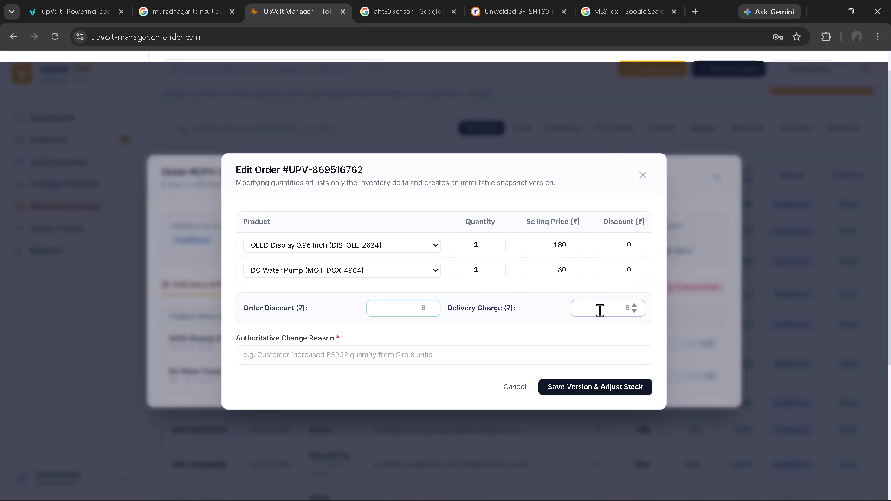
{"action": "scroll", "coordinate": [509, 333], "scroll_direction": "up", "scroll_amount": 1}
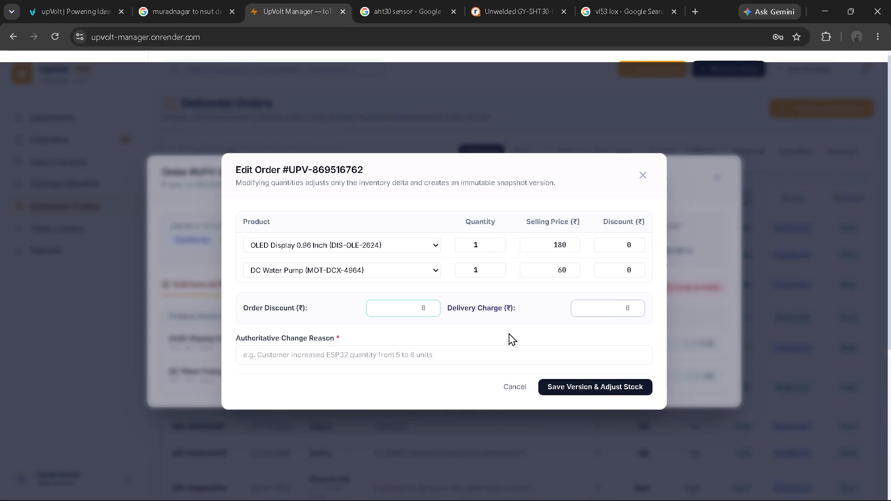
{"action": "scroll", "coordinate": [509, 333], "scroll_direction": "up", "scroll_amount": 1}
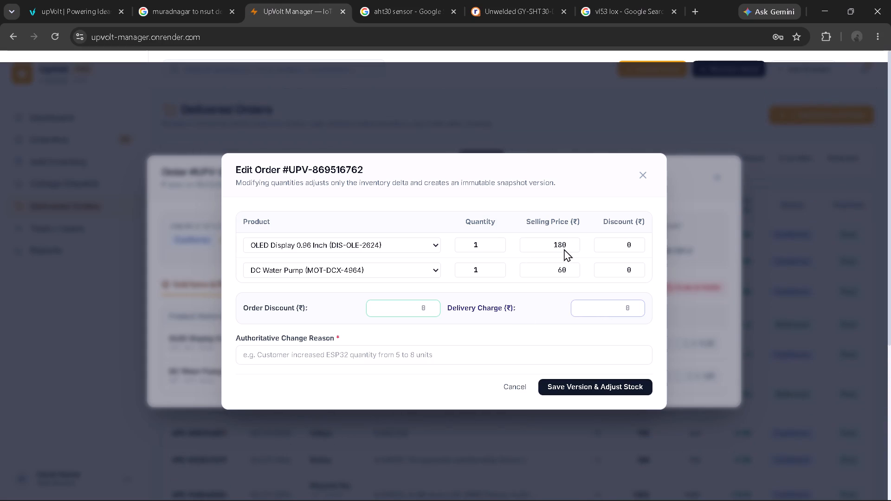
{"action": "left_click", "coordinate": [645, 177]}
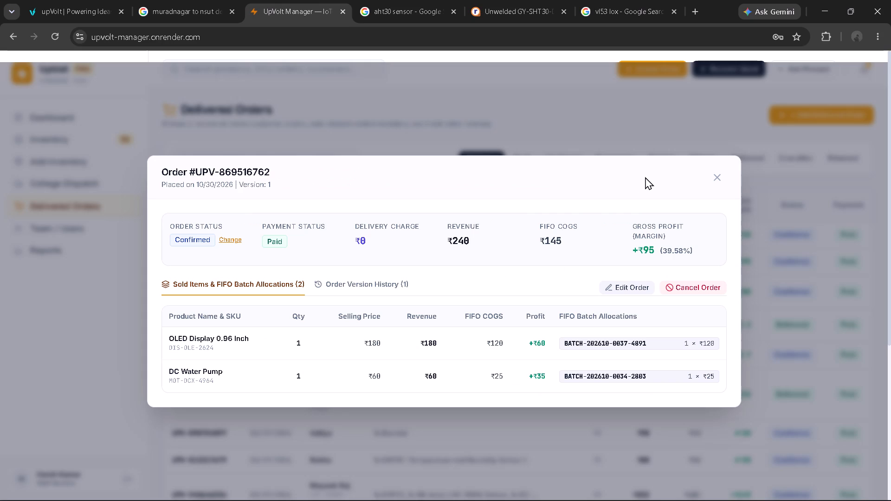
{"action": "left_click", "coordinate": [717, 181]}
{"action": "scroll", "coordinate": [612, 397], "scroll_direction": "down", "scroll_amount": 5}
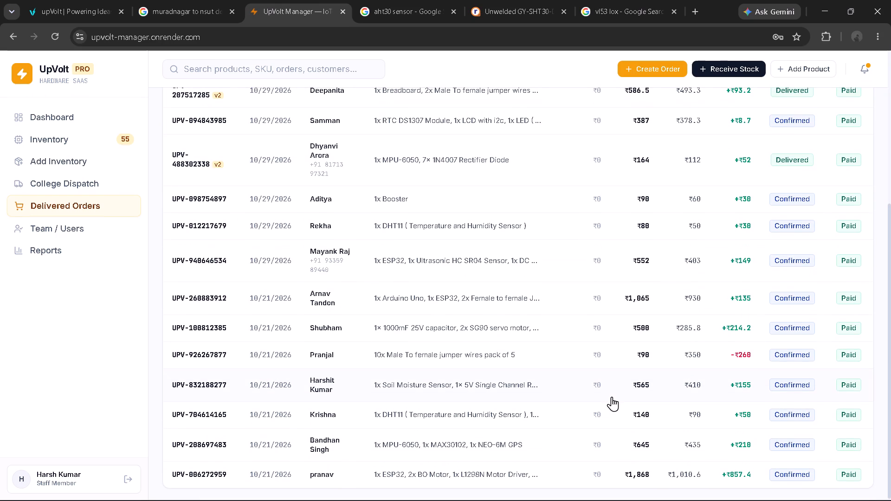
{"action": "left_click", "coordinate": [807, 473]}
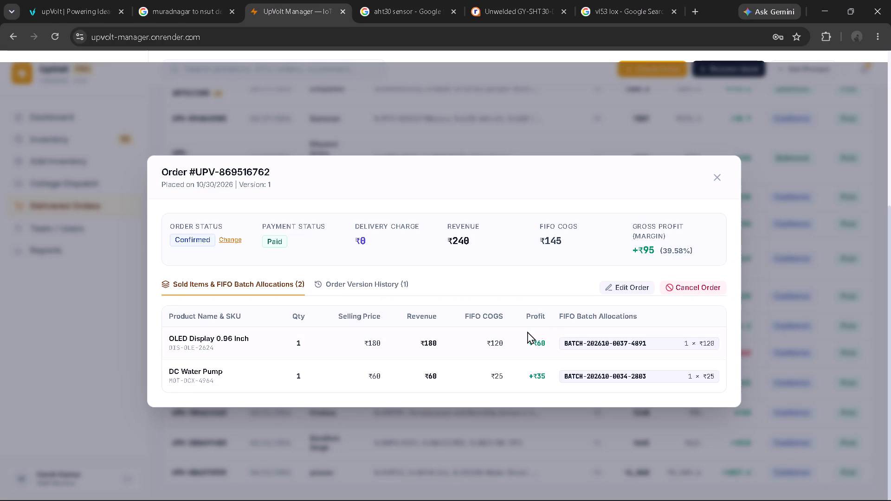
{"action": "scroll", "coordinate": [527, 331], "scroll_direction": "down", "scroll_amount": 1}
{"action": "left_click", "coordinate": [610, 207]}
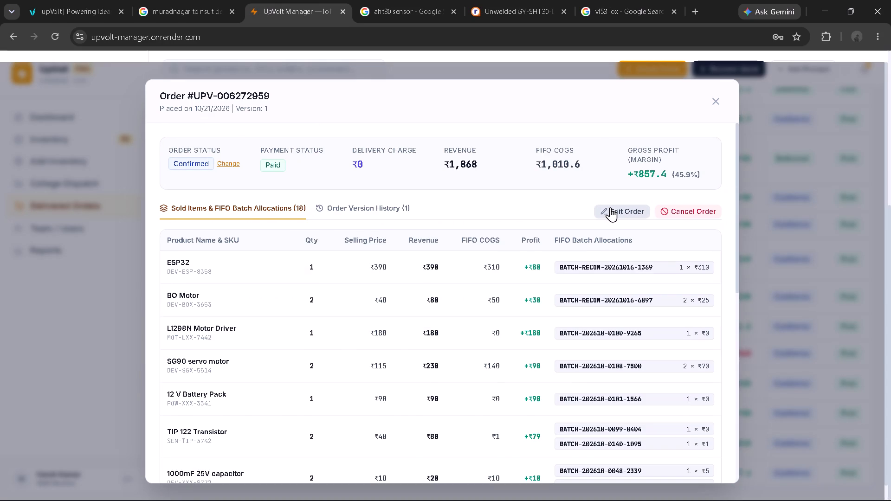
{"action": "scroll", "coordinate": [557, 323], "scroll_direction": "down", "scroll_amount": 5}
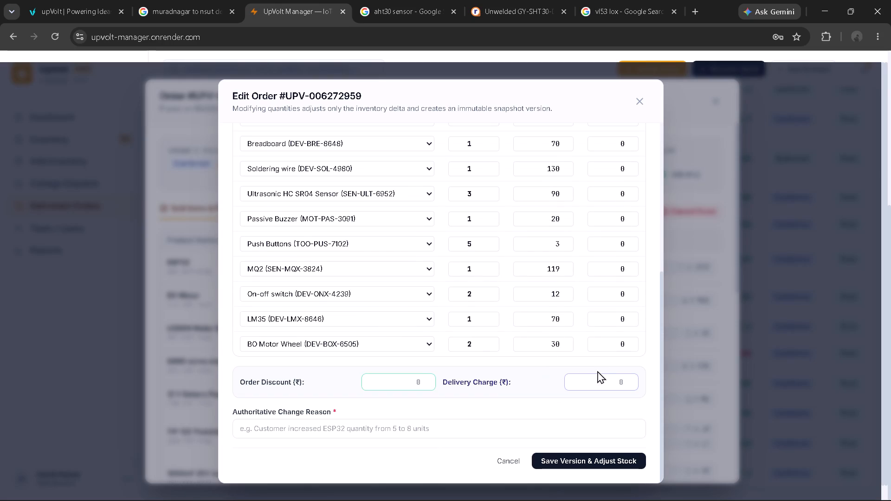
{"action": "left_click", "coordinate": [609, 379]}
{"action": "scroll", "coordinate": [531, 270], "scroll_direction": "up", "scroll_amount": 5}
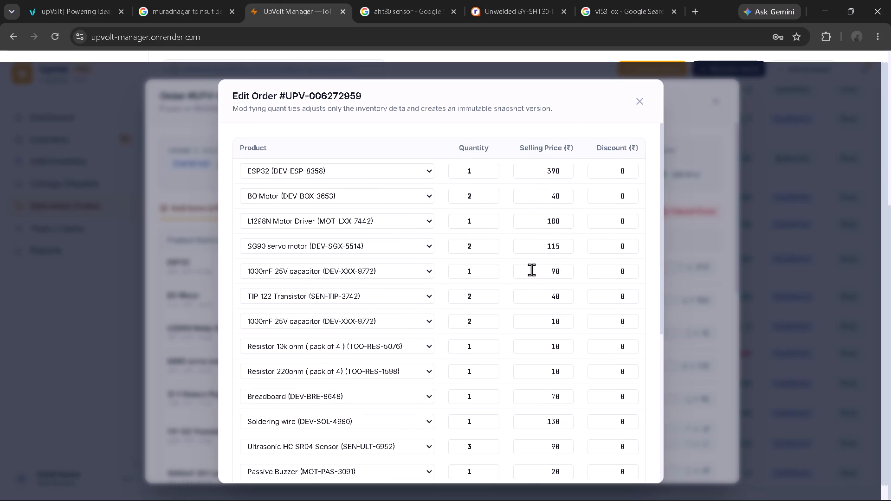
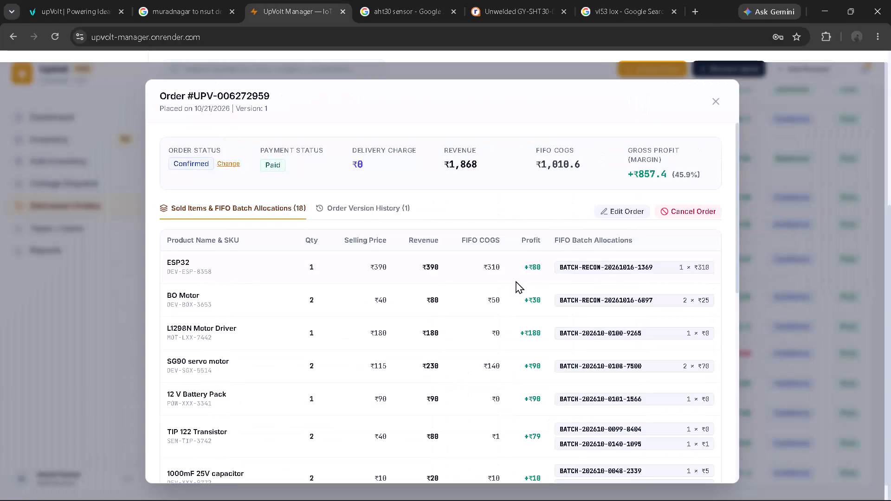
{"action": "scroll", "coordinate": [549, 298], "scroll_direction": "up", "scroll_amount": 1}
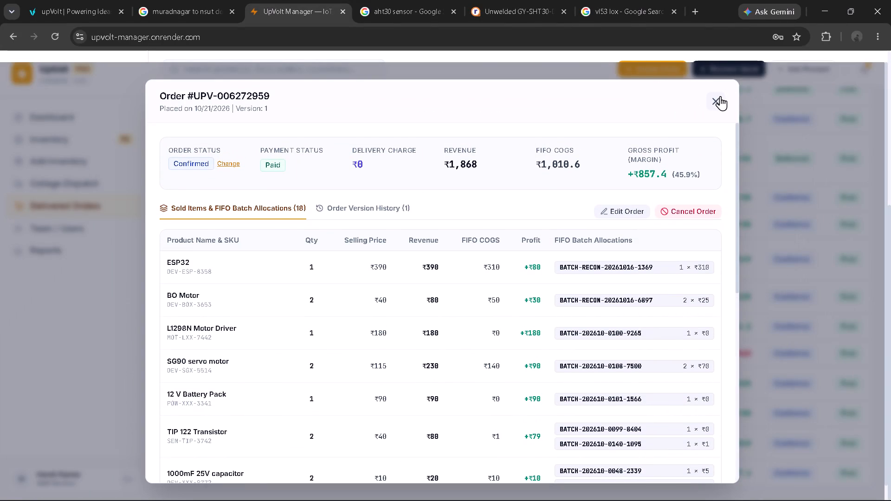
{"action": "left_click", "coordinate": [720, 96]}
{"action": "scroll", "coordinate": [630, 237], "scroll_direction": "up", "scroll_amount": 3}
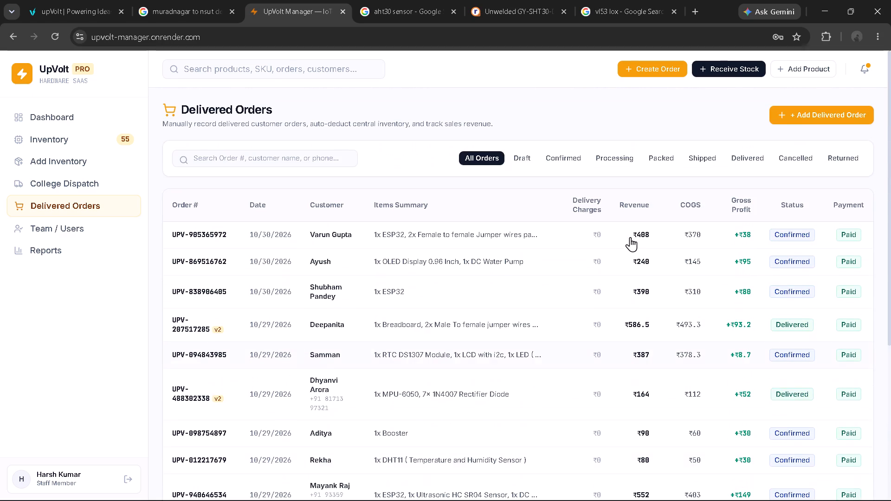
{"action": "scroll", "coordinate": [630, 237], "scroll_direction": "down", "scroll_amount": 1}
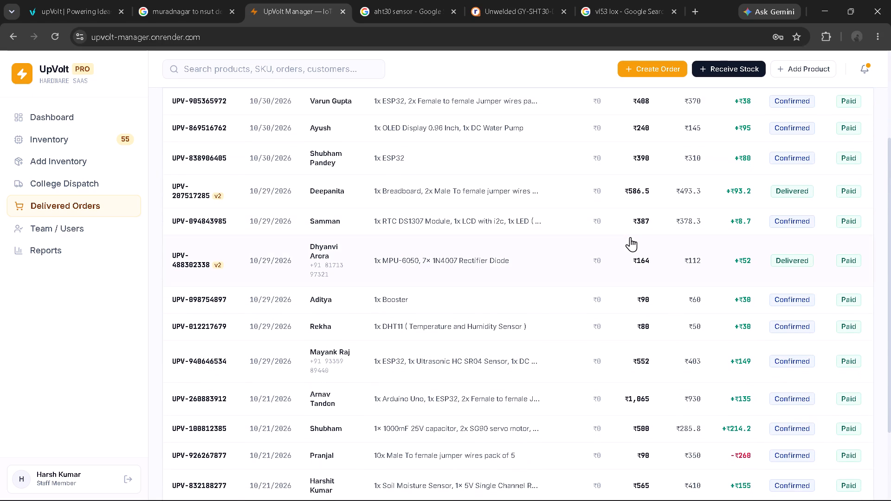
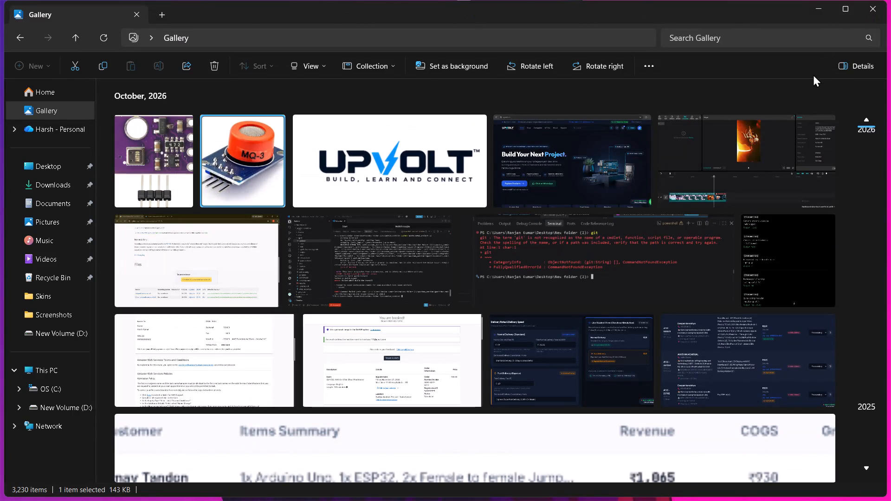
Close the file explorer's Gallery window, then search the computer for kuro and launch the Kuro app.
{"action": "left_click", "coordinate": [876, 11]}
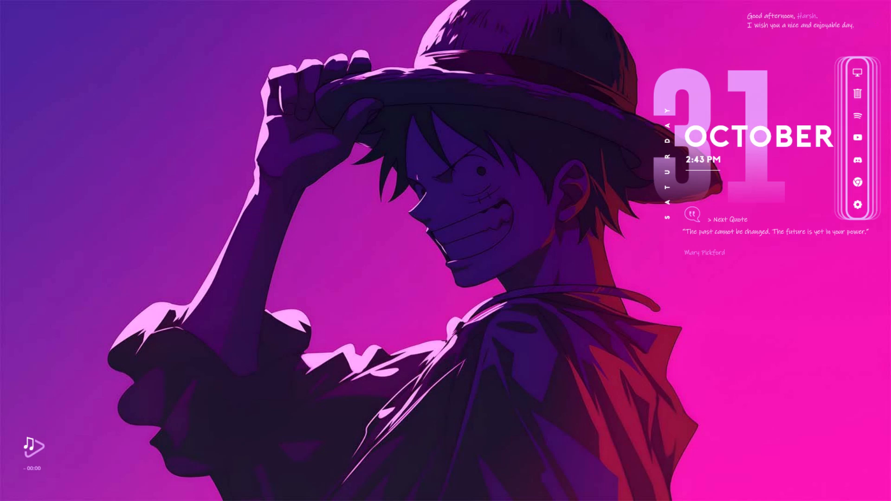
{"action": "left_click", "coordinate": [346, 488]}
{"action": "type", "text": "kuro"}
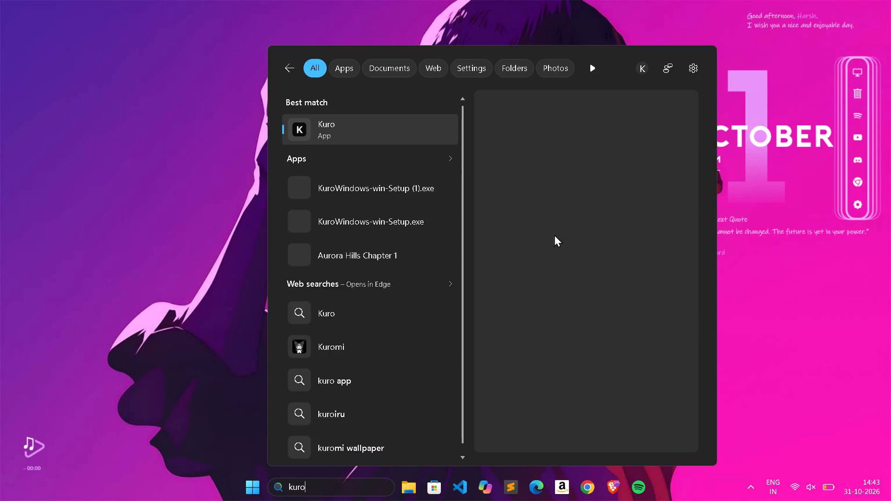
{"action": "left_click", "coordinate": [514, 210]}
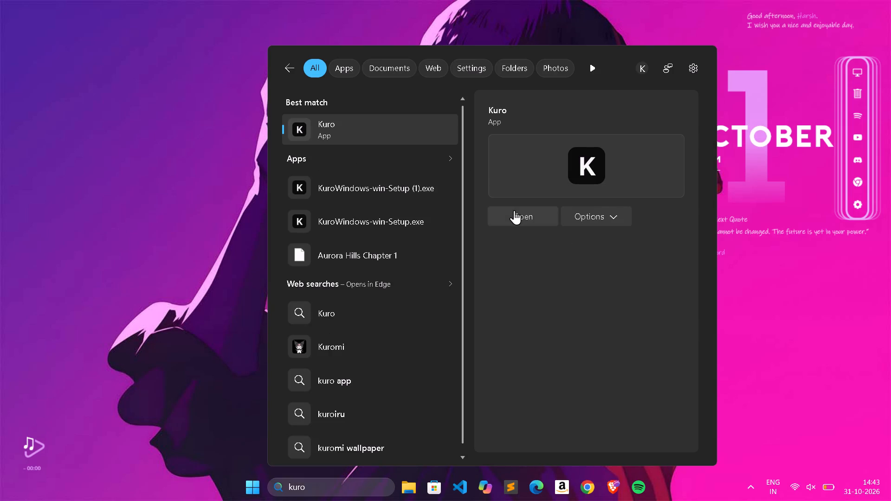
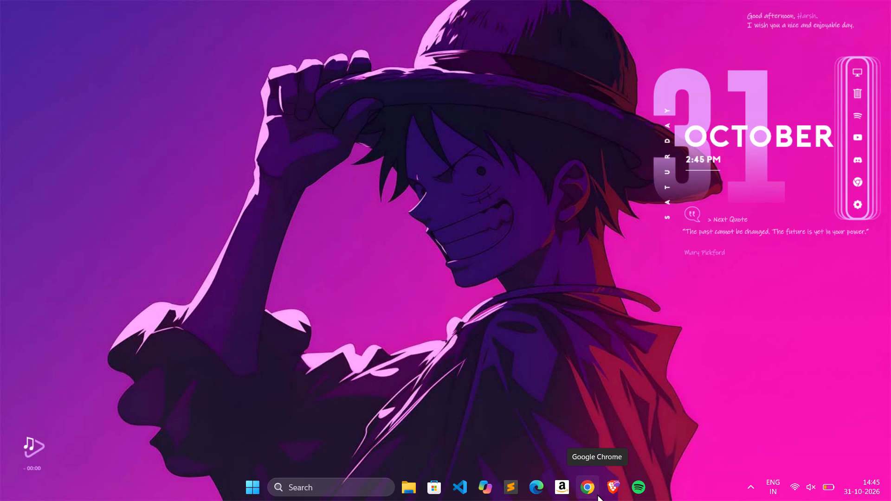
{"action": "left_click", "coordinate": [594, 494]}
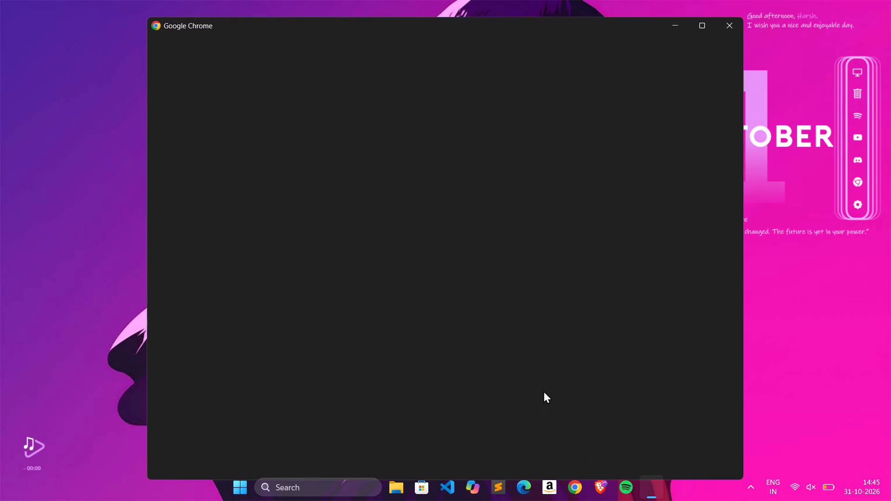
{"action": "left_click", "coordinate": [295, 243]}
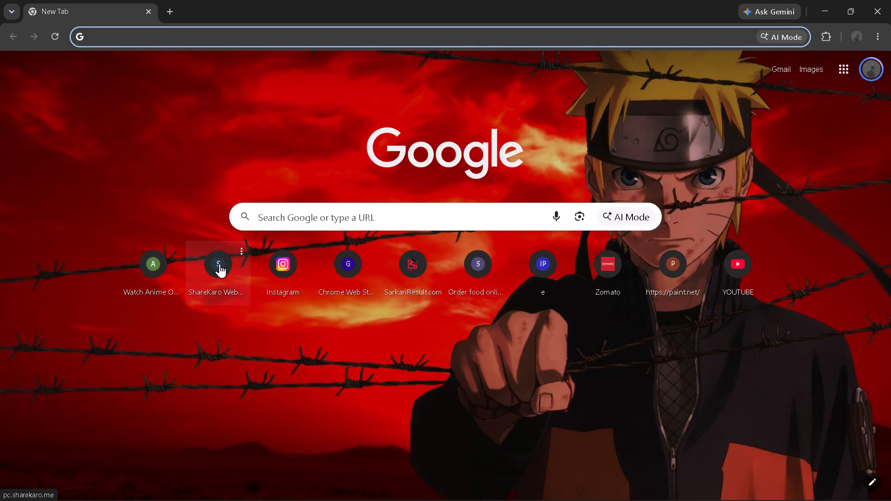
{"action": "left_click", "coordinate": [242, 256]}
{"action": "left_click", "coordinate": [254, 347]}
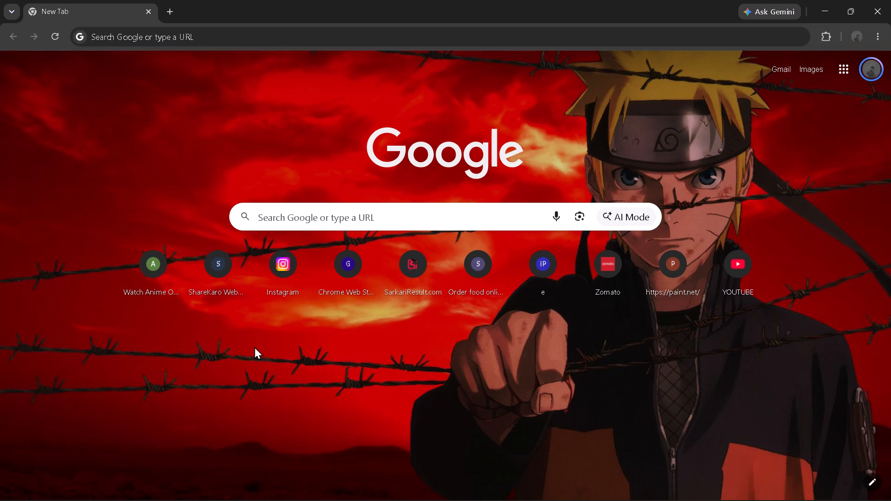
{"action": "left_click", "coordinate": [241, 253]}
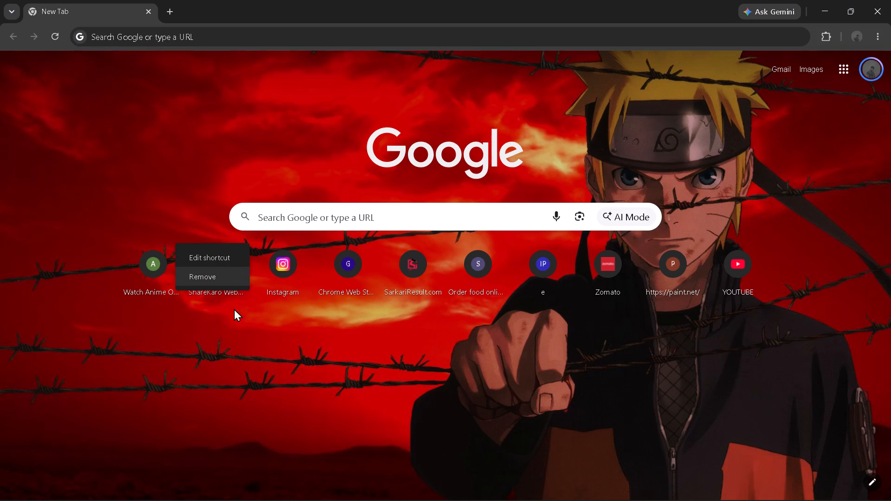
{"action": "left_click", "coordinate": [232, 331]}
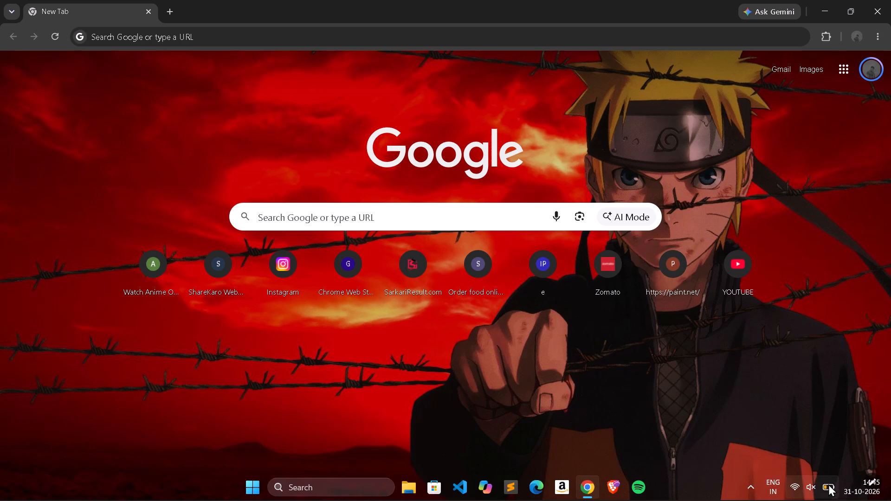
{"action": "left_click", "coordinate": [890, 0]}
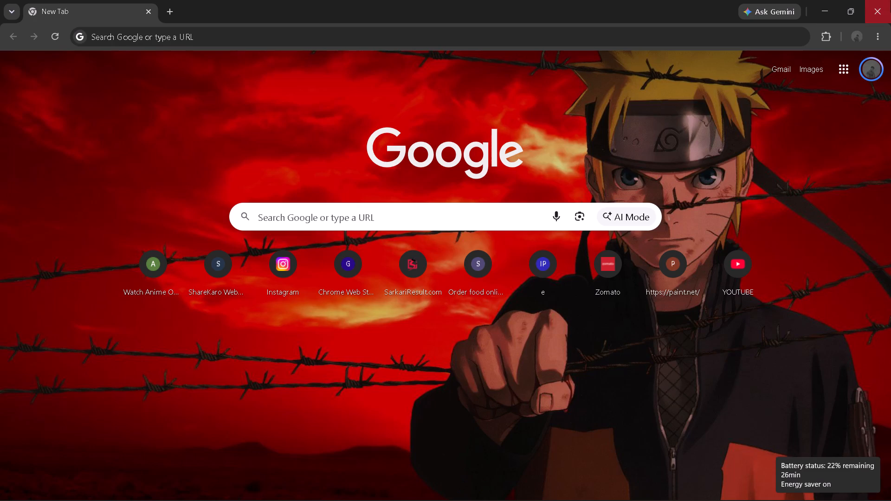
Bring up the Windows shutdown prompt from the empty desktop and respond to it.
{"action": "right_click", "coordinate": [890, 13]}
{"action": "key", "text": "alt+F4"}
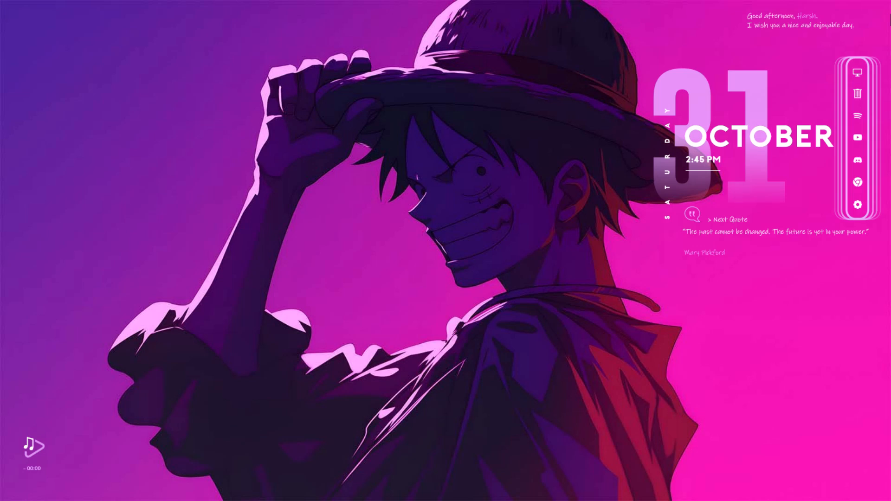
{"action": "left_click", "coordinate": [461, 255]}
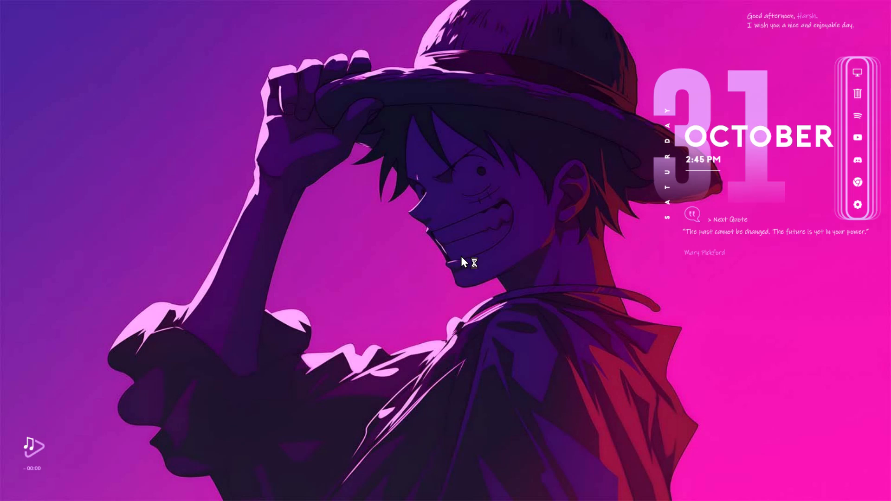